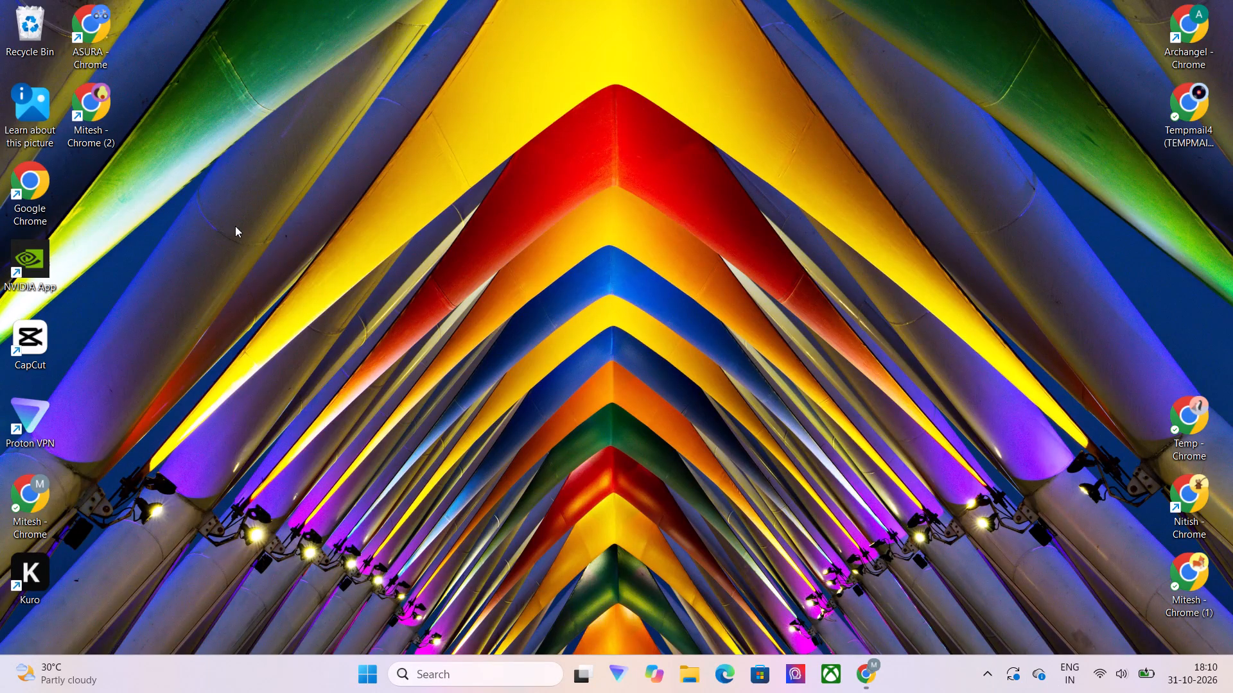
Open Chrome with the ASURA profile from the desktop and maximize its YouTube Studio window.
click(91, 12)
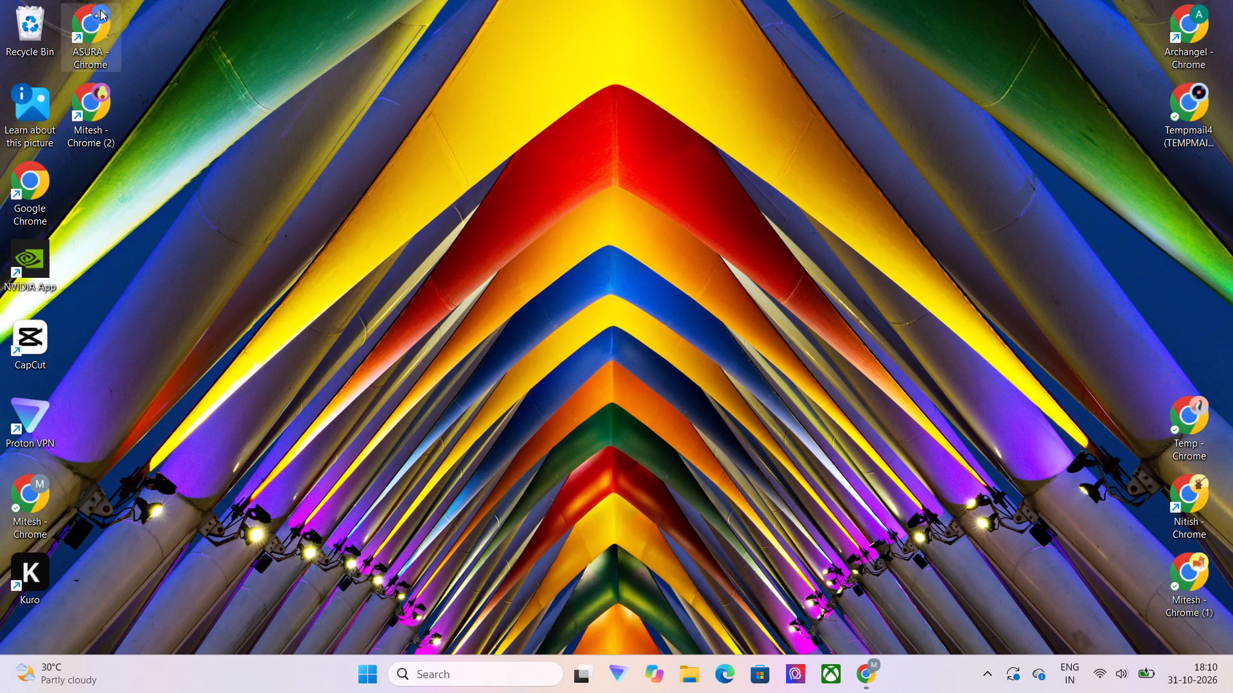
click(100, 10)
double_click(112, 41)
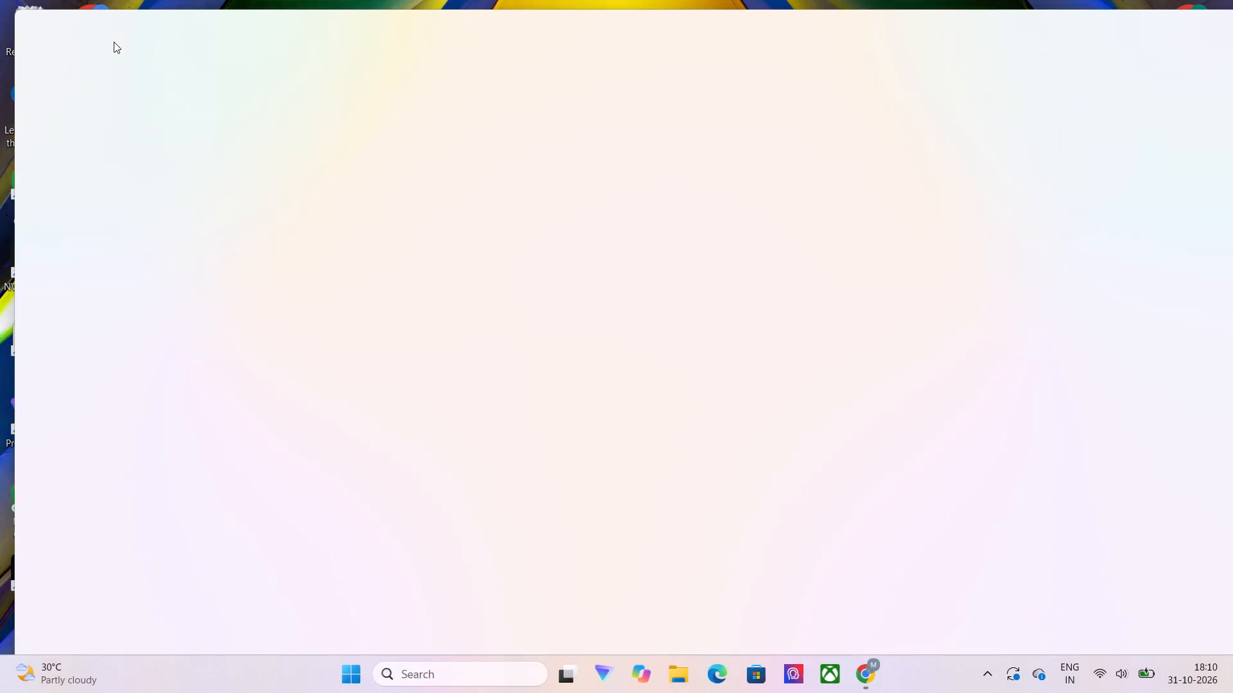
click(271, 89)
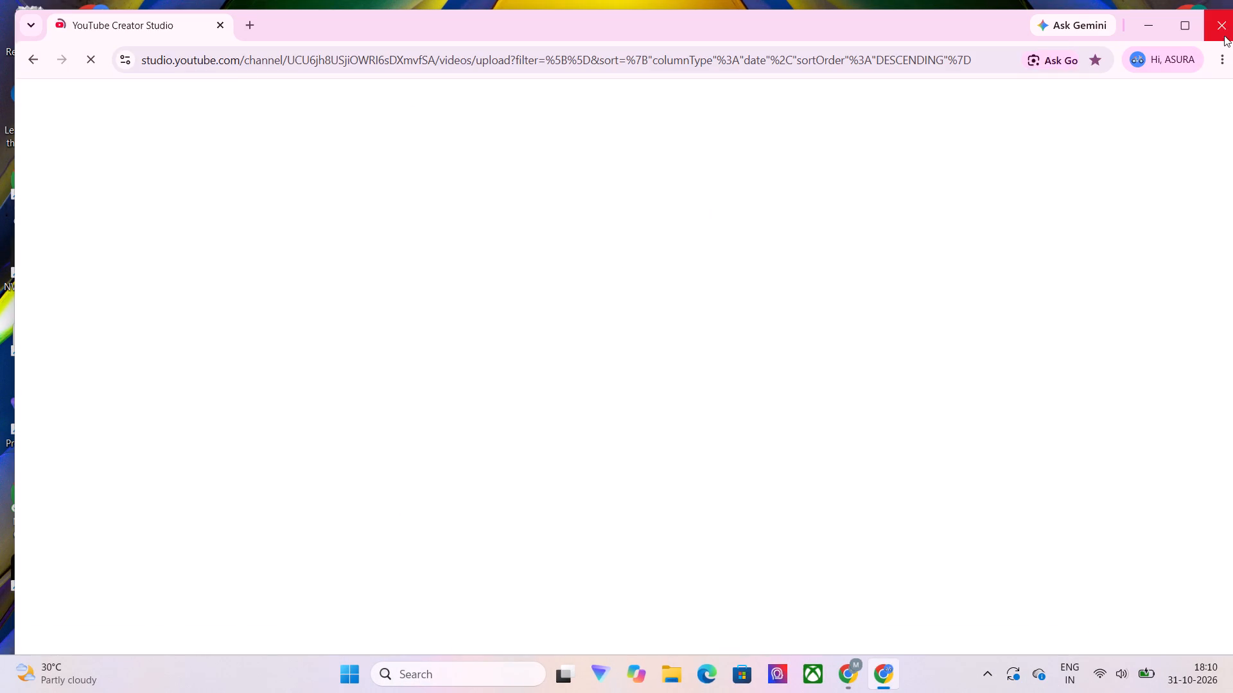
click(1186, 40)
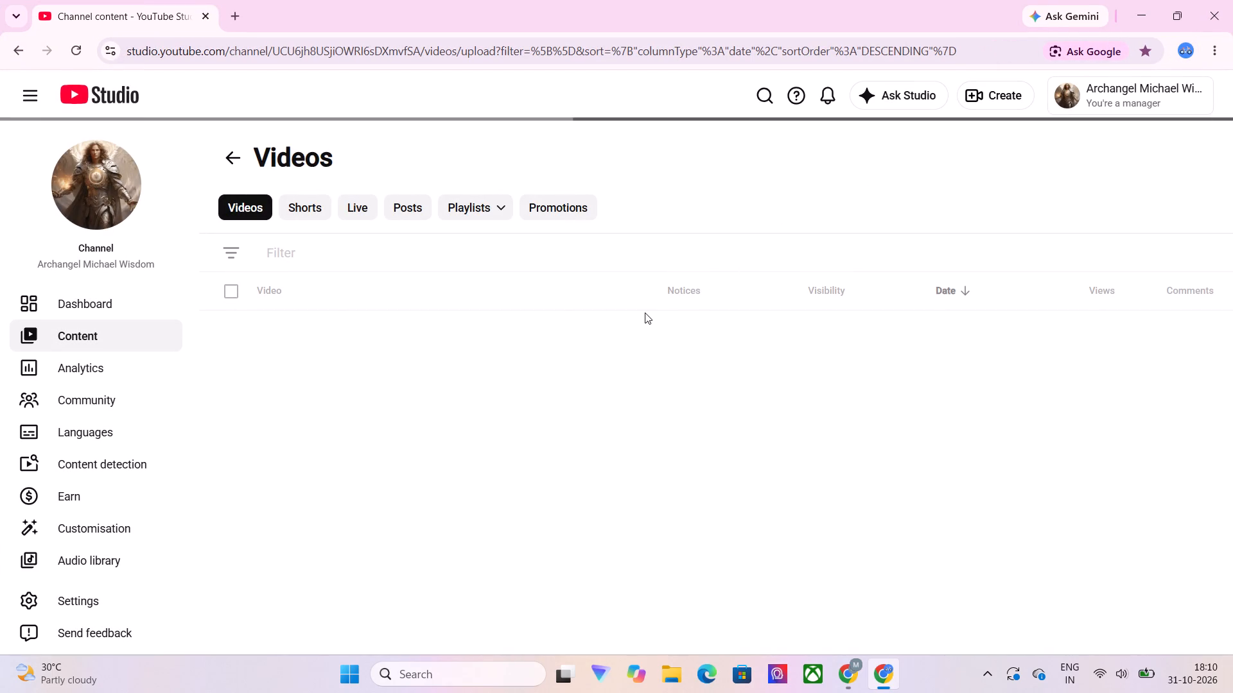
Page forward through the channel's video list, past the October 2026 uploads, towards the older videos.
scroll(1023, 443, down, 13)
scroll(1035, 493, down, 13)
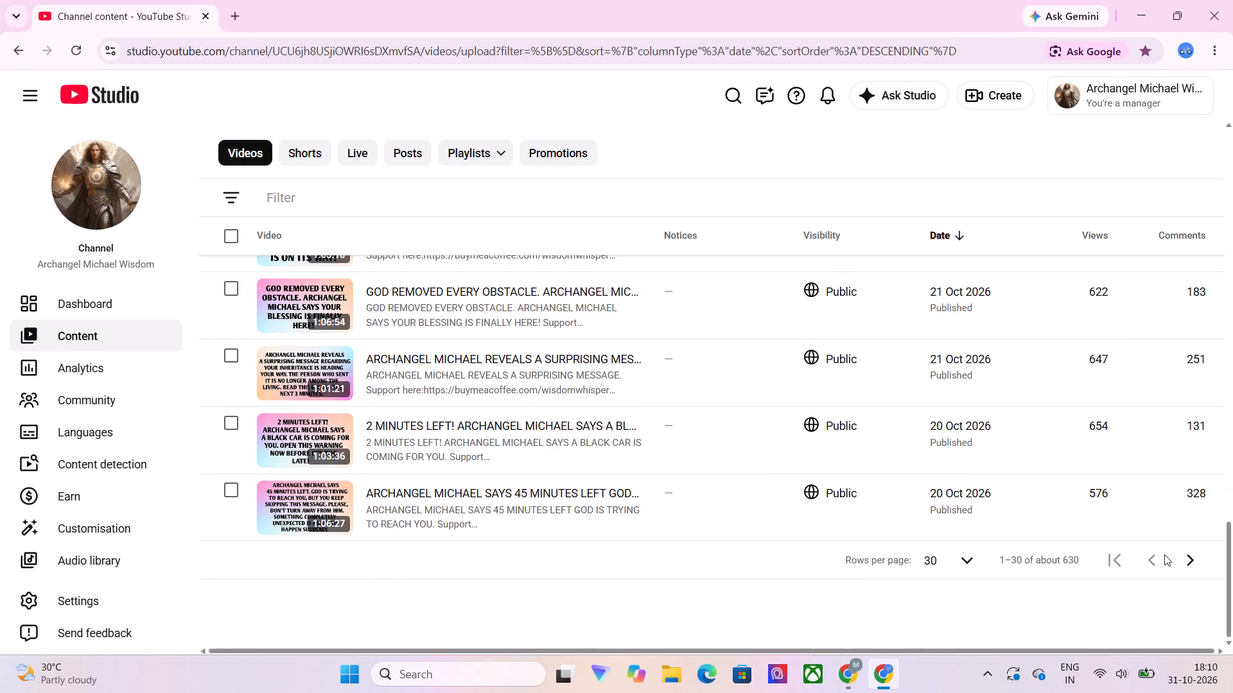
click(1174, 556)
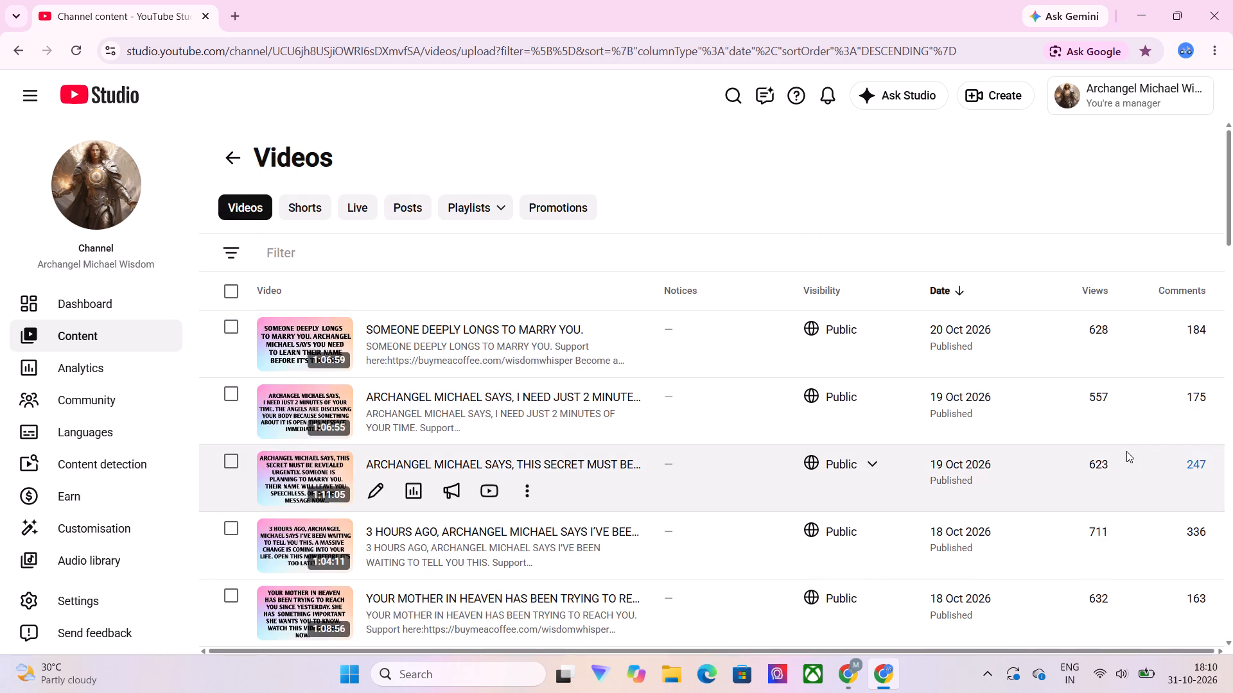
scroll(1126, 450, down, 6)
scroll(1146, 497, down, 19)
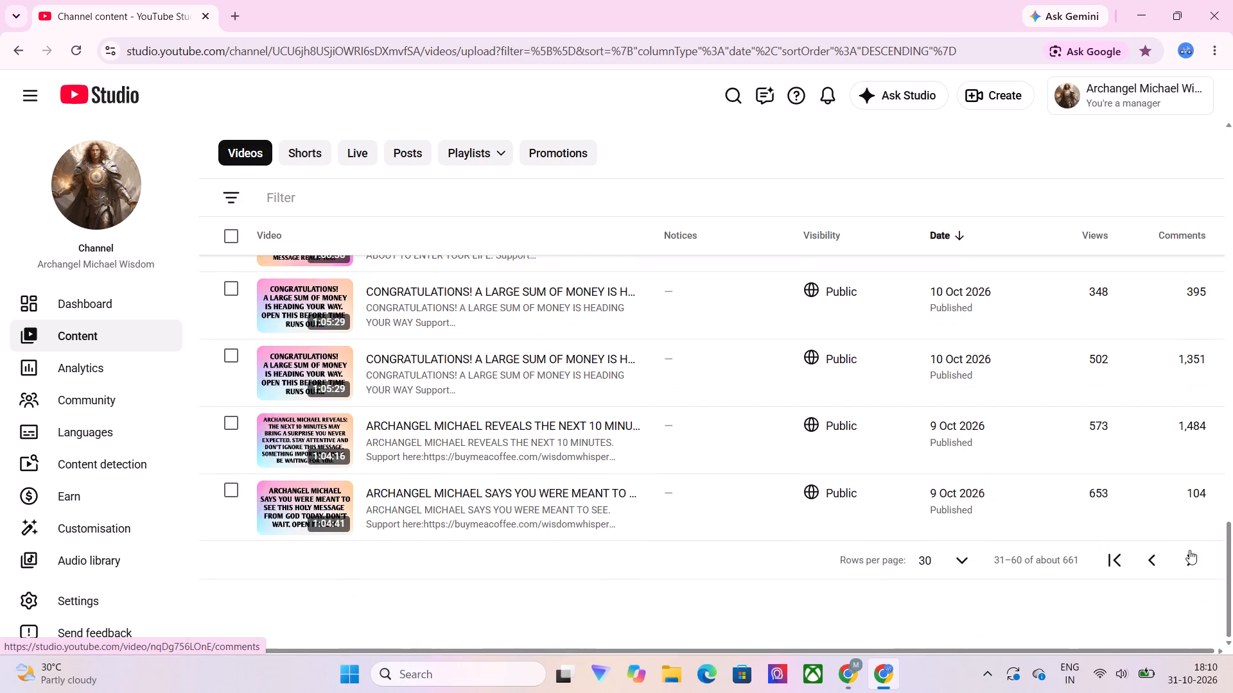
click(1189, 550)
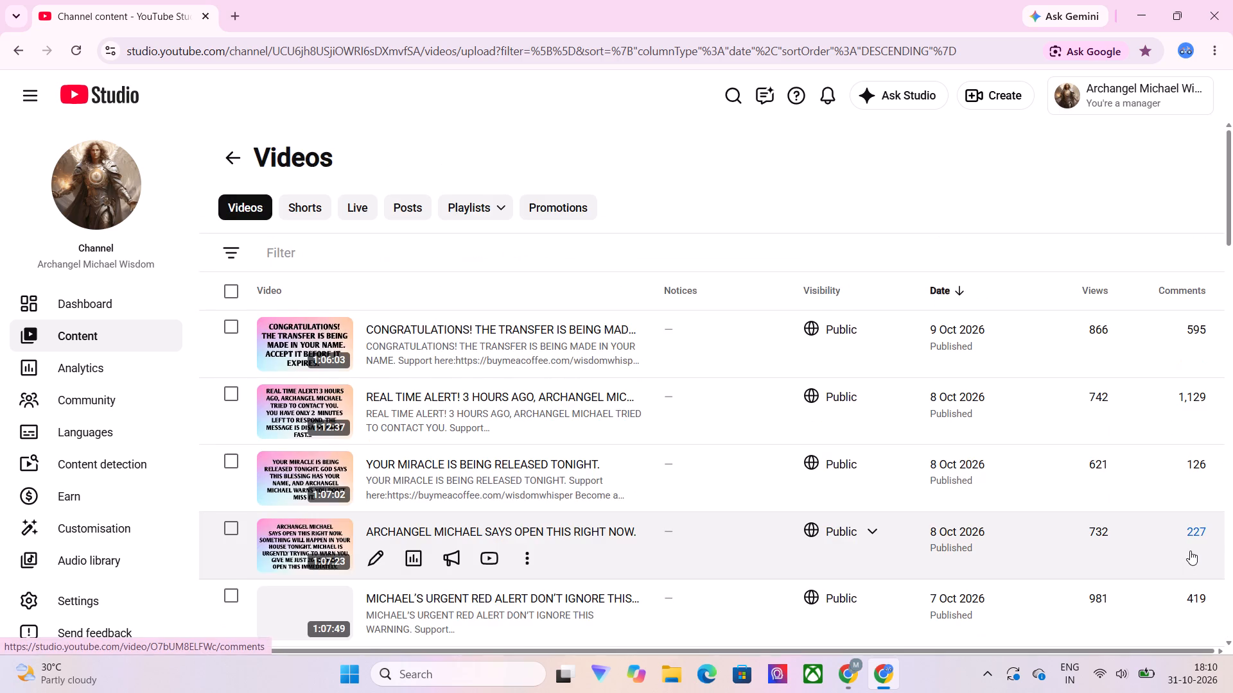
scroll(1190, 551, down, 13)
scroll(1193, 549, down, 12)
click(1200, 563)
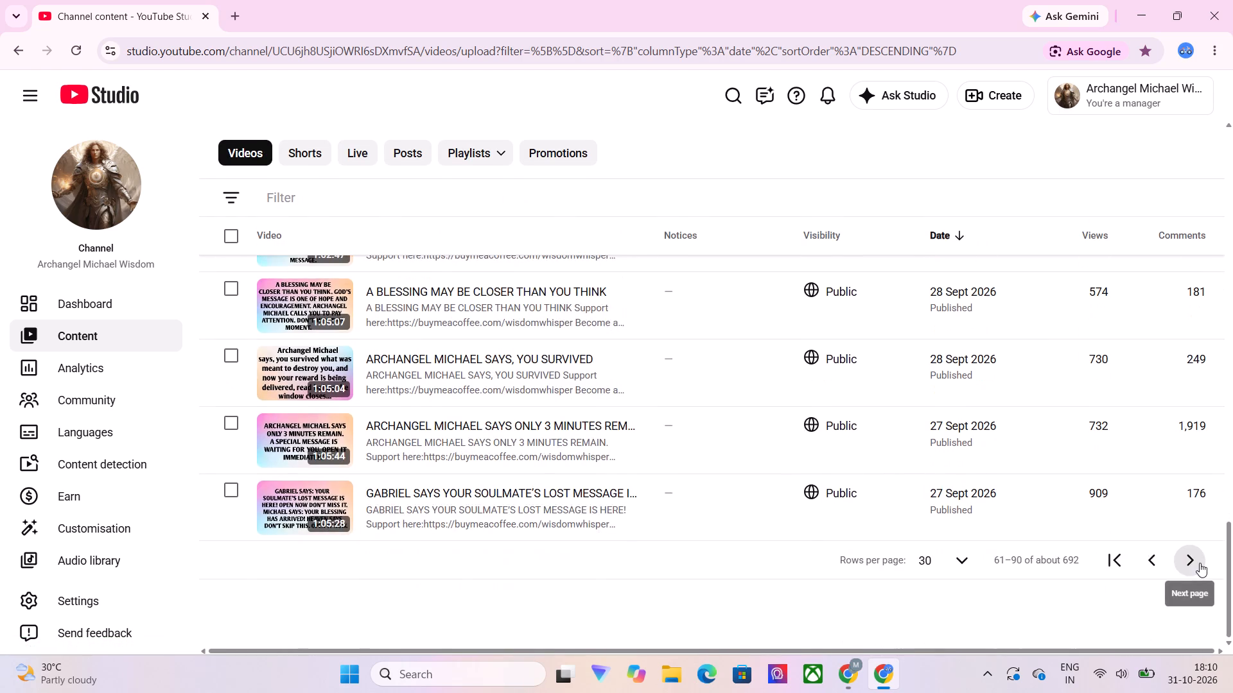
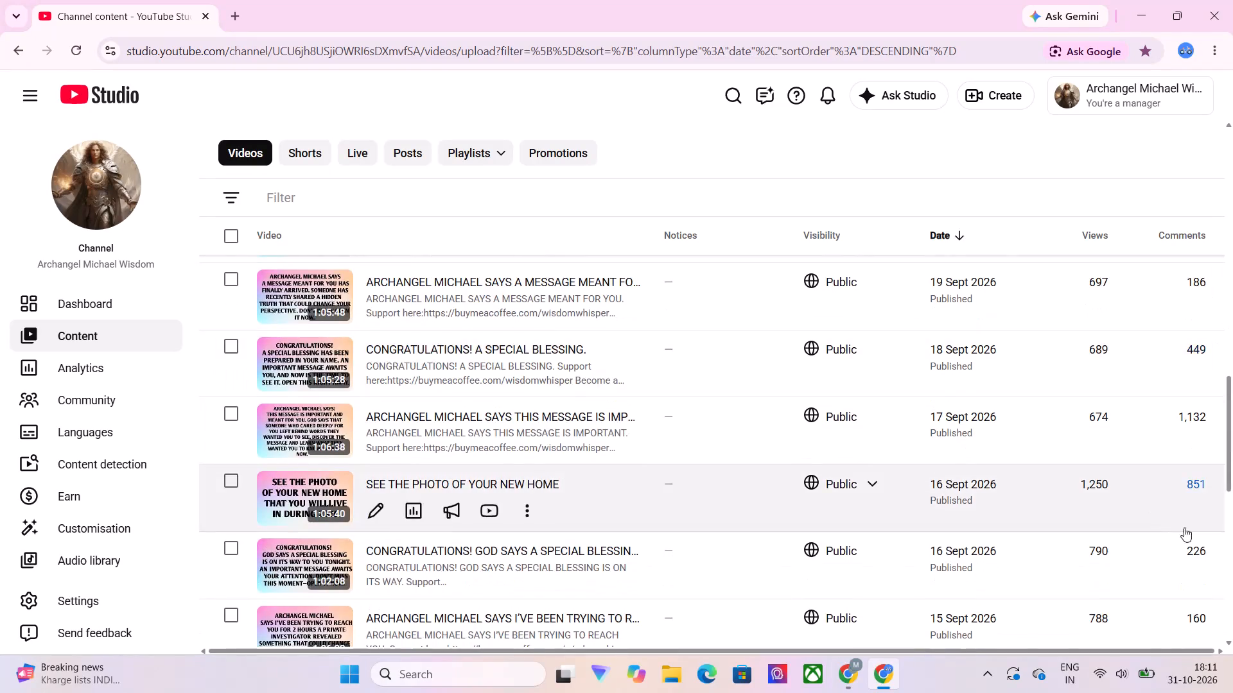
Page forward through the channel's video list from the September 2026 uploads to the page beginning with 1 Aug 2026.
scroll(1199, 533, down, 6)
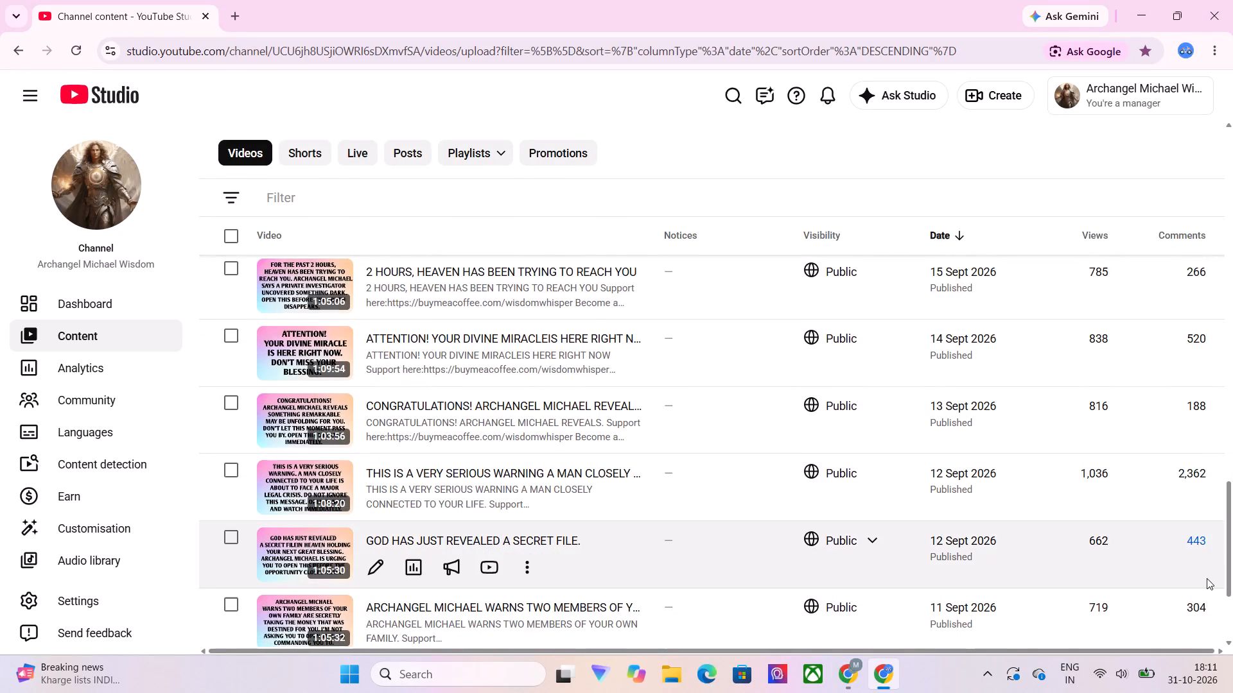
scroll(1199, 563, down, 6)
click(1183, 542)
click(1190, 559)
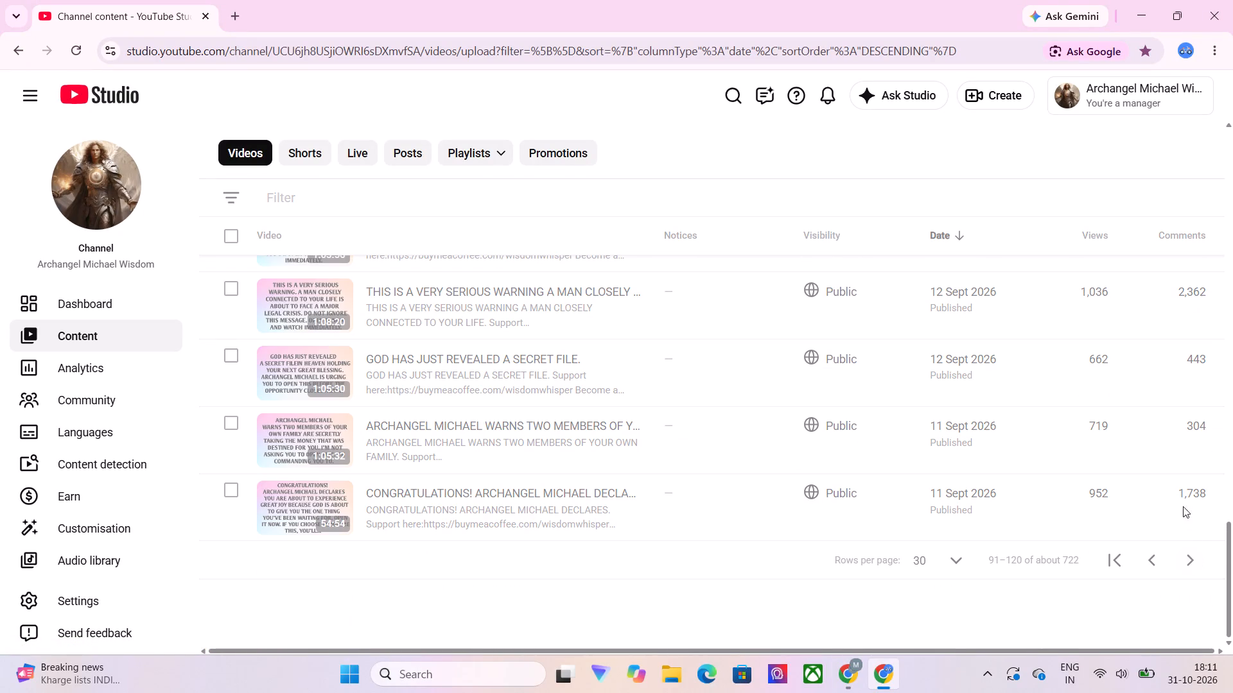
scroll(1177, 493, down, 18)
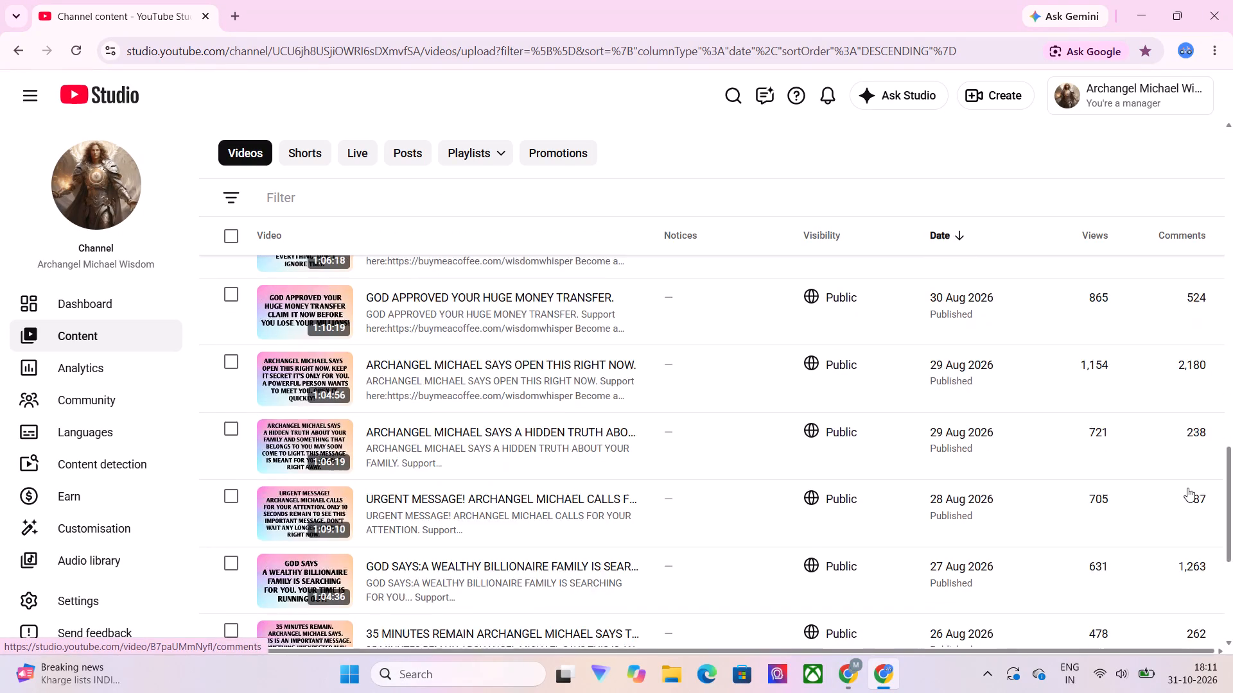
scroll(1187, 488, down, 6)
click(1180, 561)
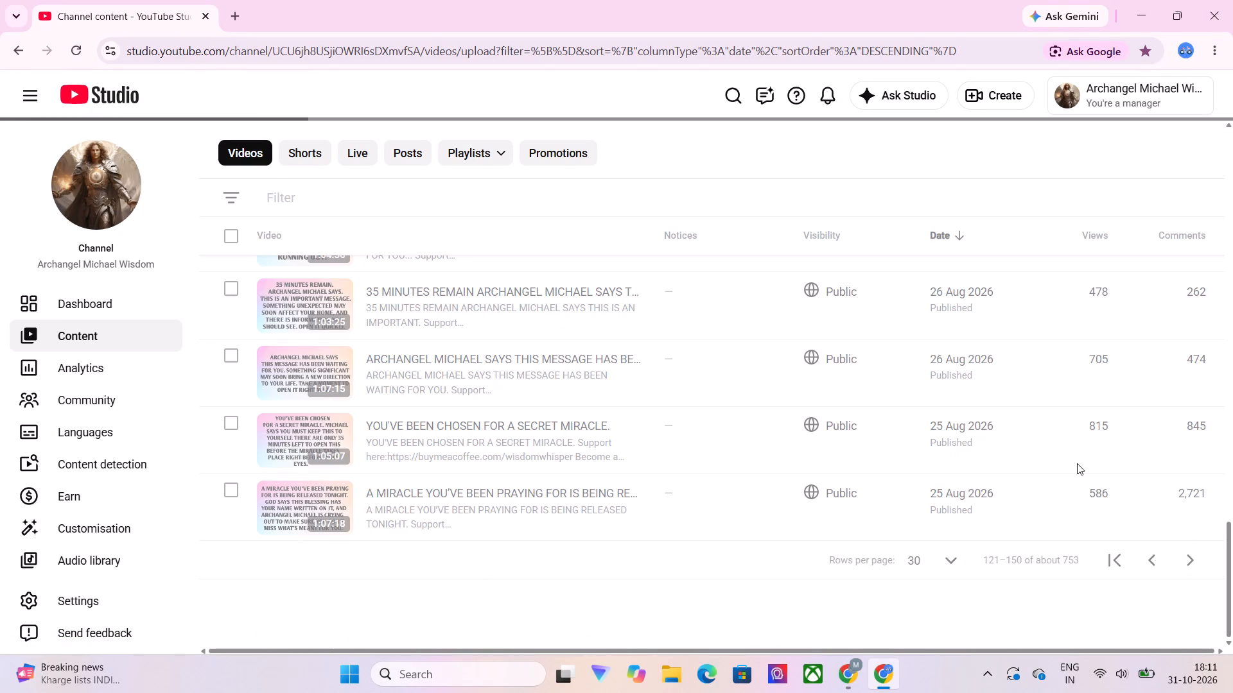
scroll(1077, 463, down, 6)
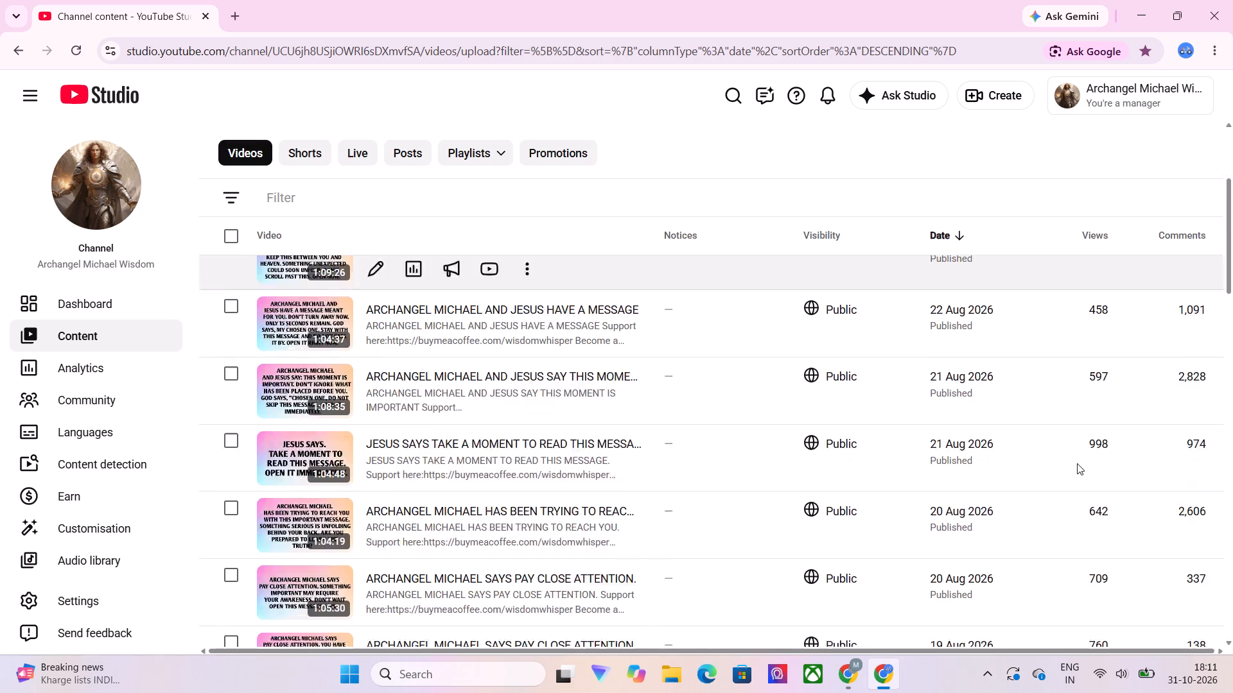
scroll(1077, 463, down, 20)
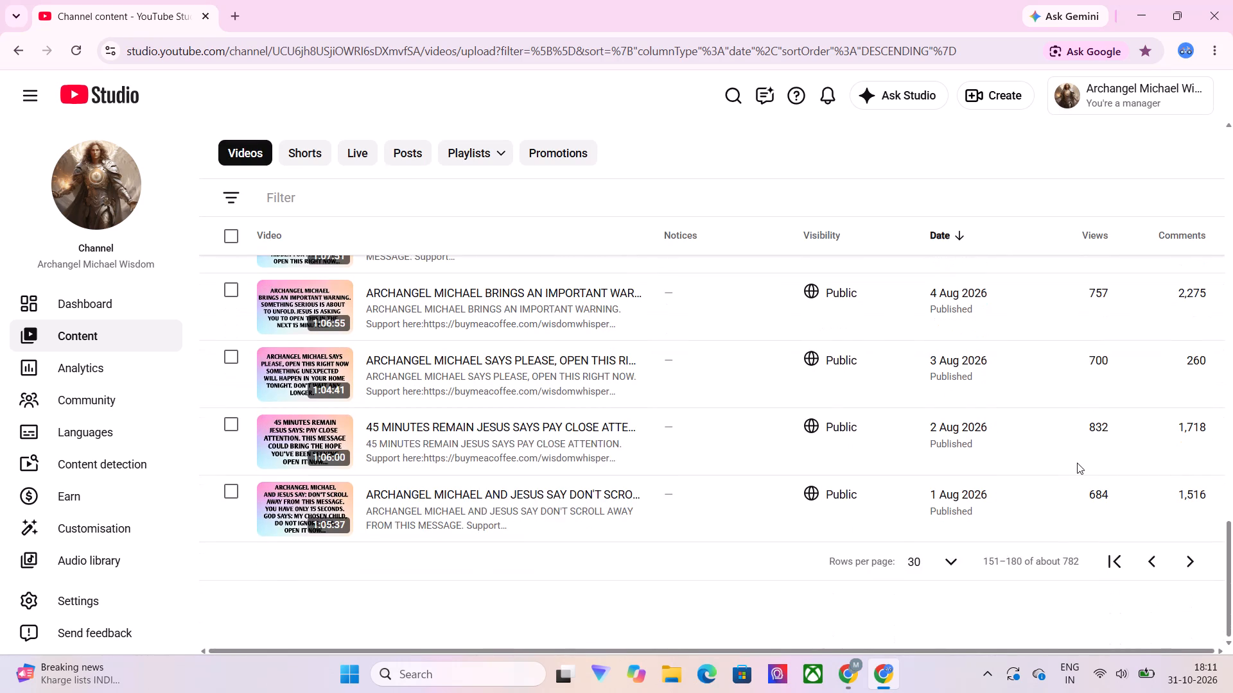
click(1181, 555)
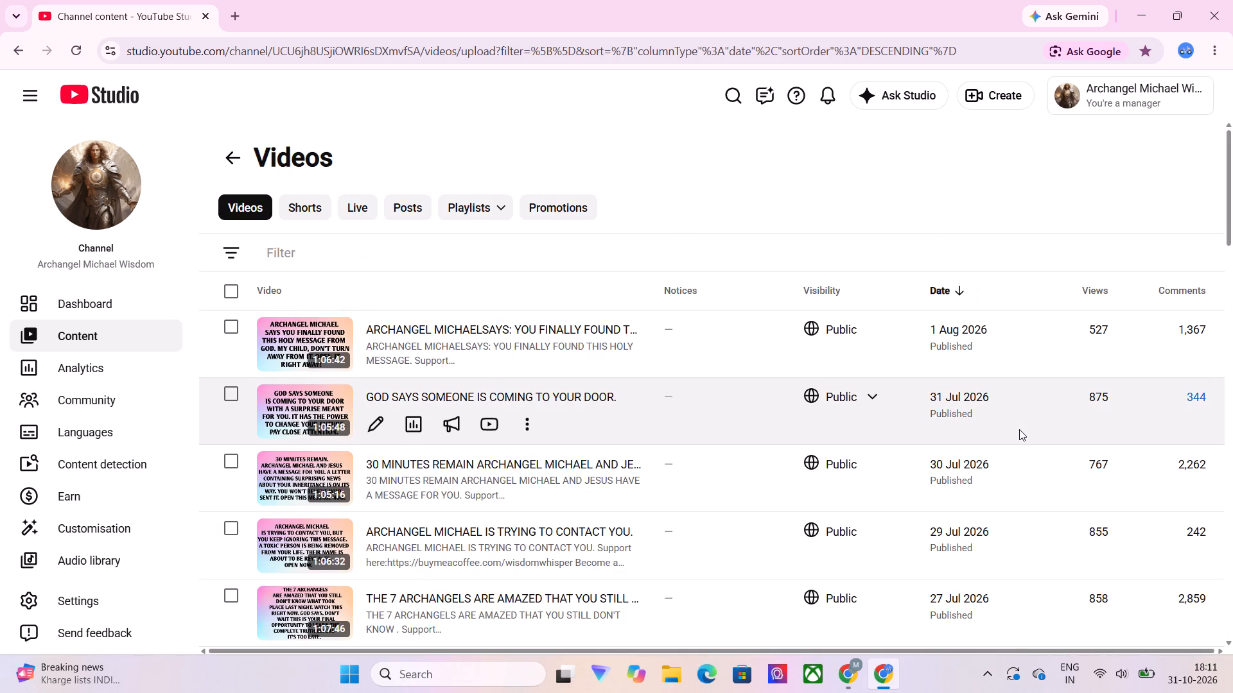
Look through the June and July 2026 uploads and return to the list page beginning with 24 Aug 2026.
scroll(1072, 465, up, 3)
scroll(1132, 467, down, 13)
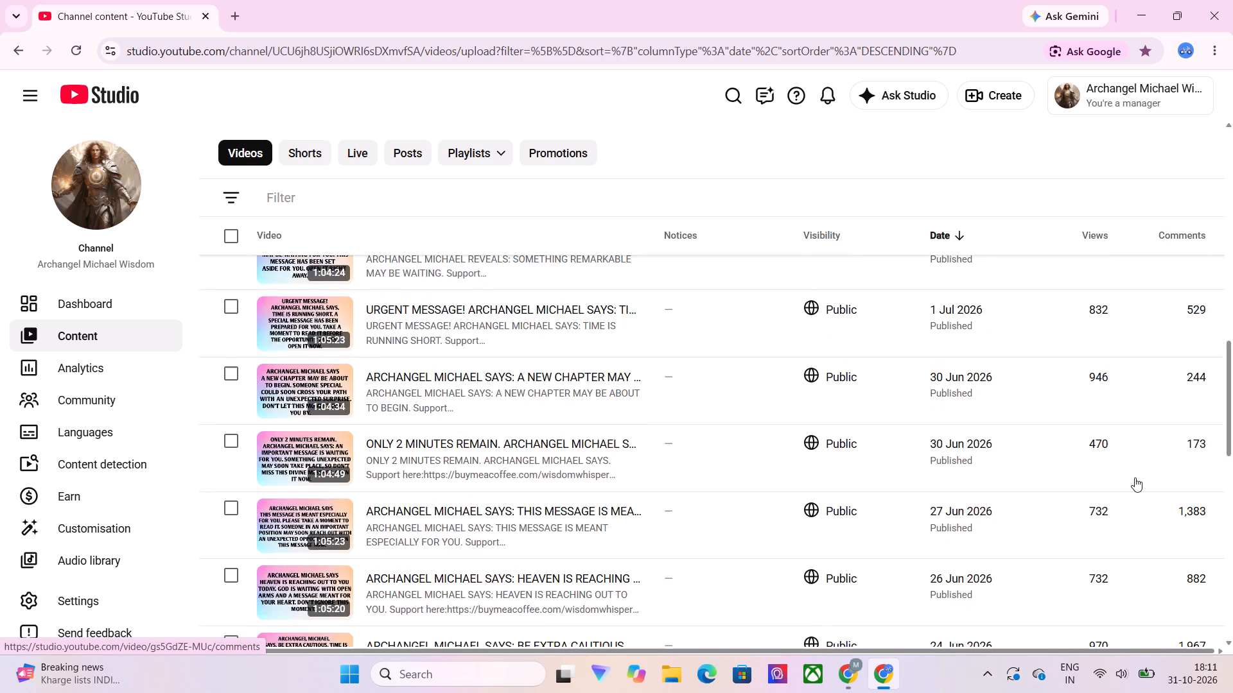
scroll(1135, 477, down, 12)
click(1138, 562)
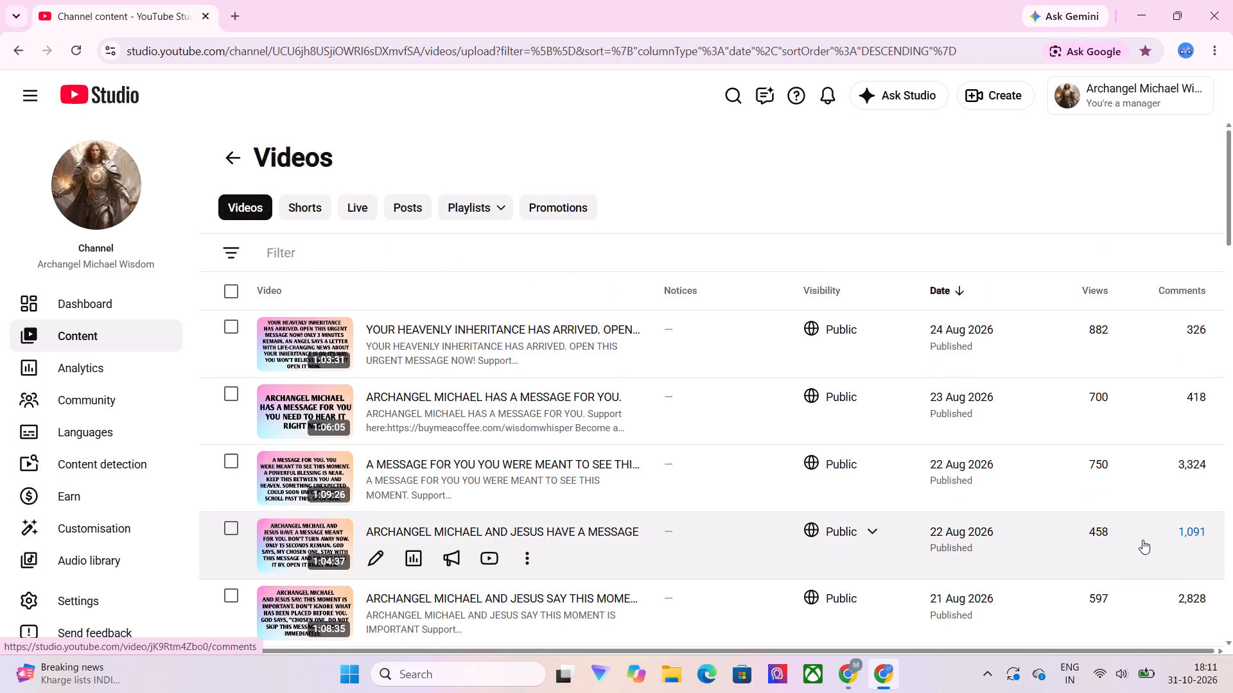
scroll(1142, 531, down, 6)
scroll(1142, 531, up, 6)
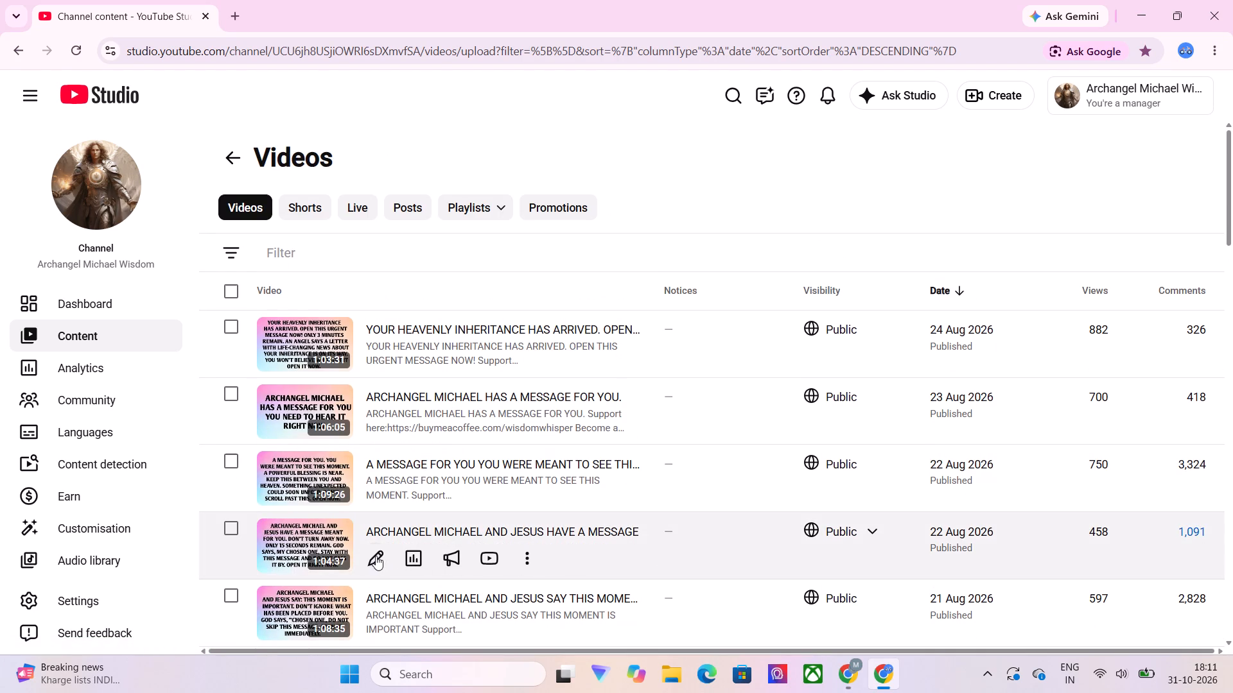
Open the details of the 22 Aug 2026 video "ARCHANGEL MICHAEL AND JESUS HAVE A MESSAGE" and briefly preview it.
click(376, 556)
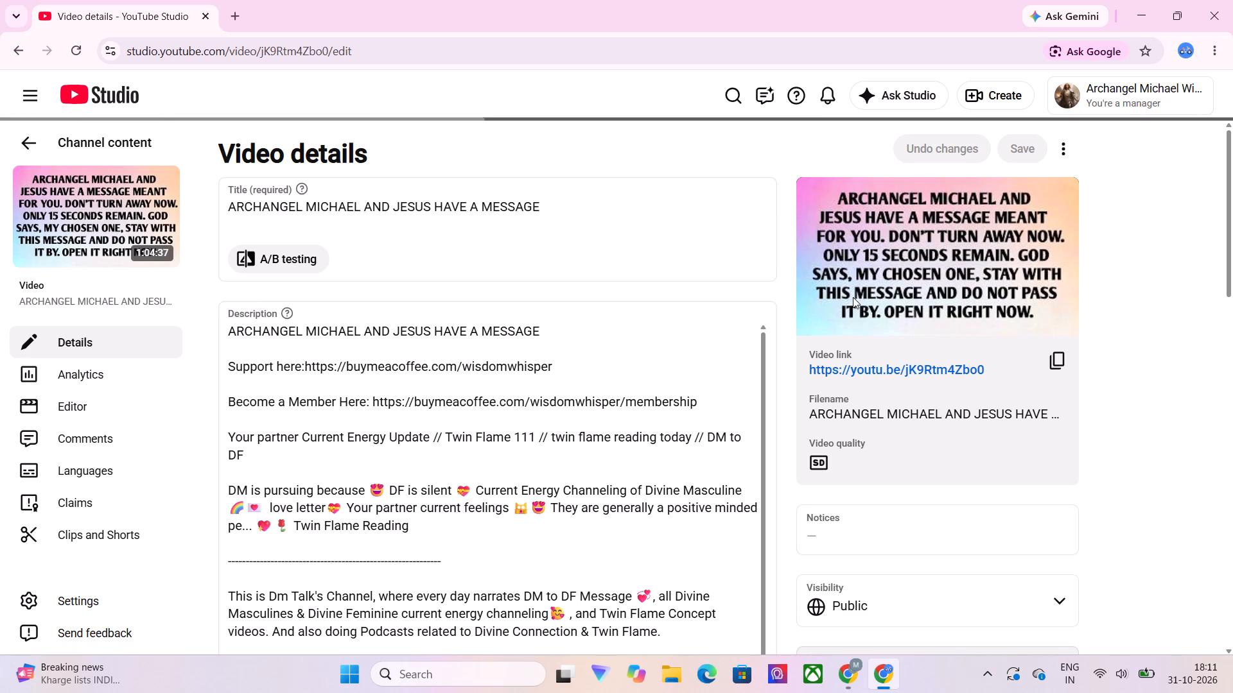
click(905, 246)
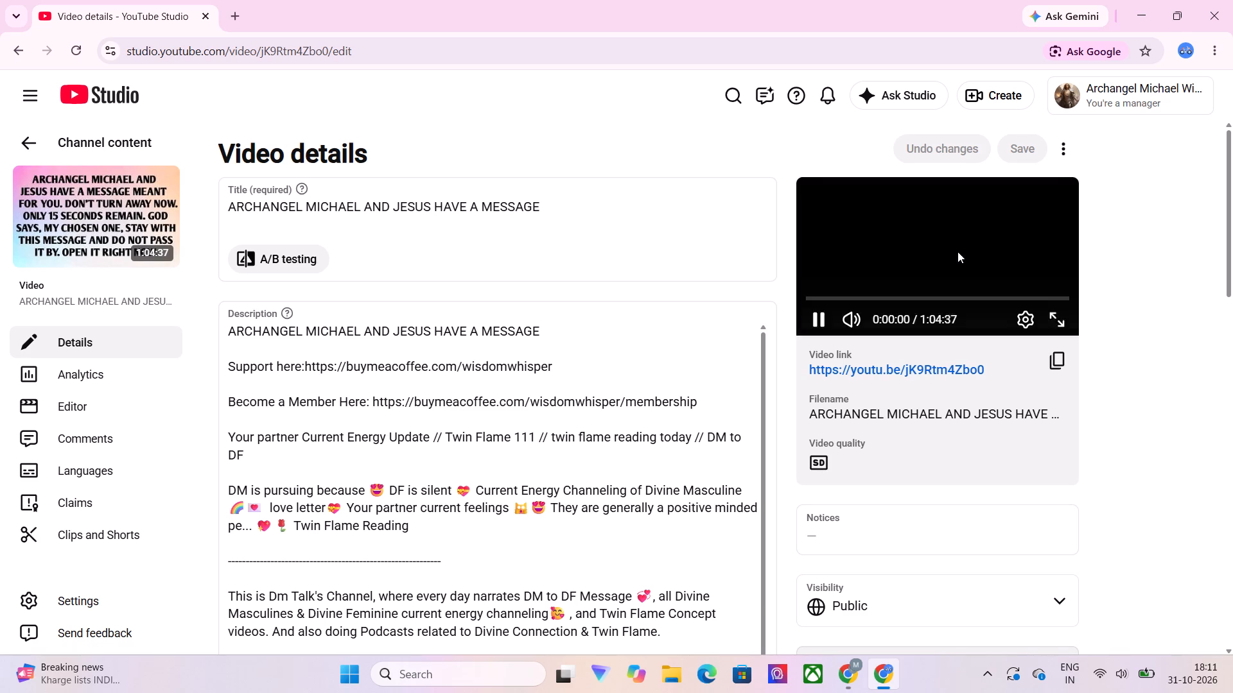
click(958, 250)
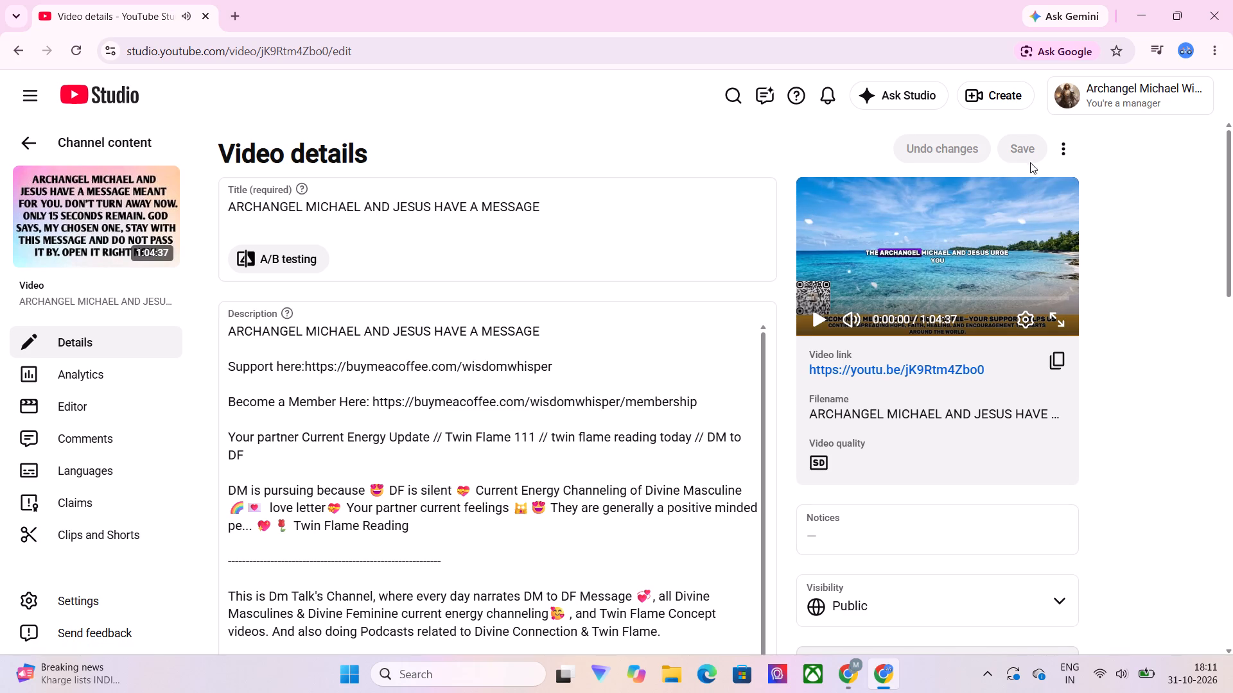
Download the video "ARCHANGEL MICHAEL AND JESUS HAVE A MESSAGE" to the computer.
click(1058, 155)
click(1040, 184)
Switch to File Explorer, check the Downloads folder for the video file, and minimize the window.
click(684, 674)
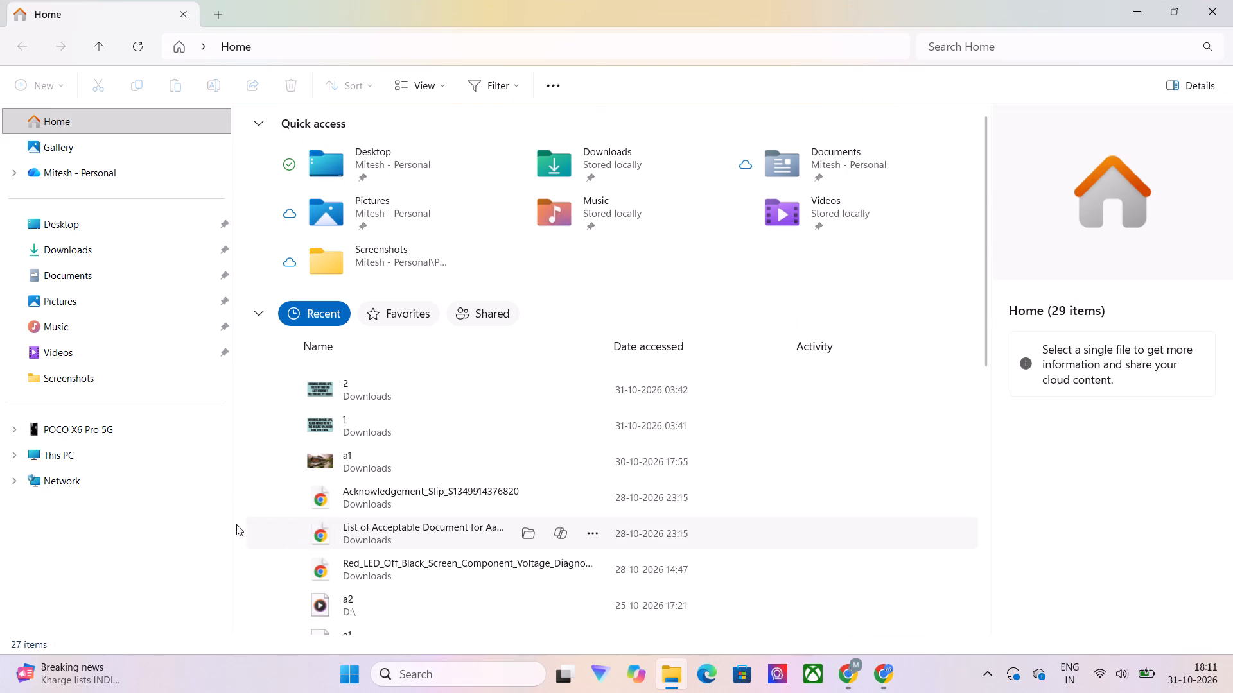
click(142, 239)
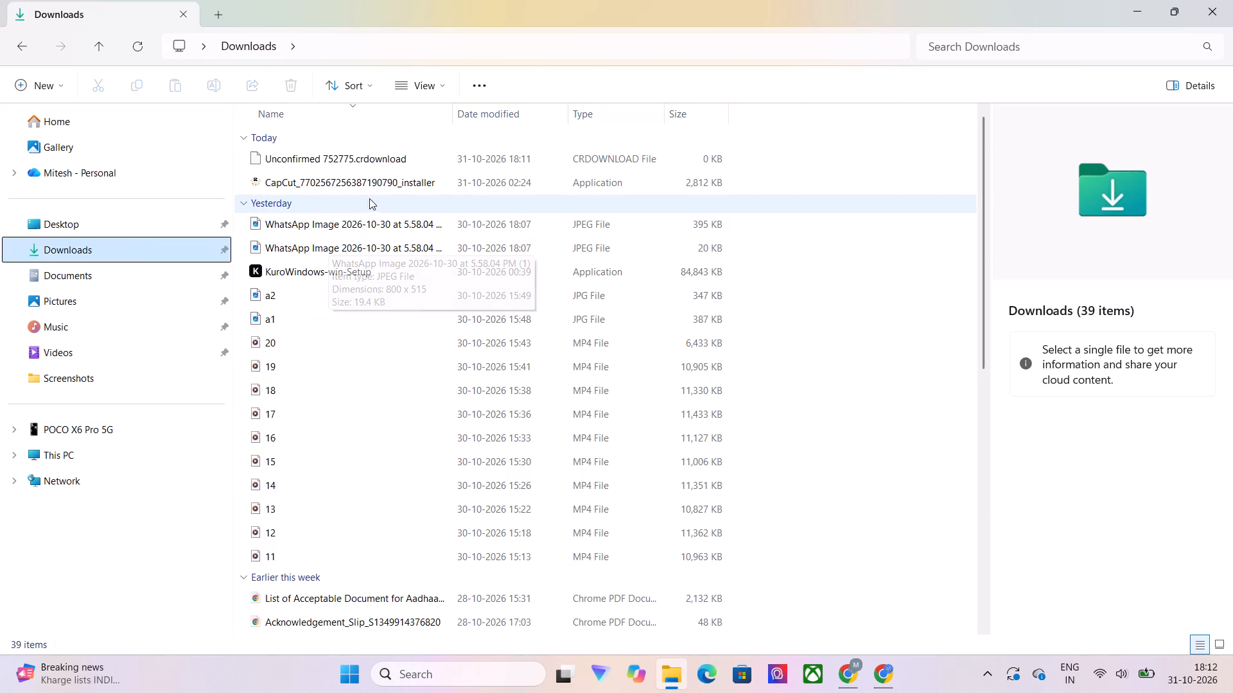
click(1134, 21)
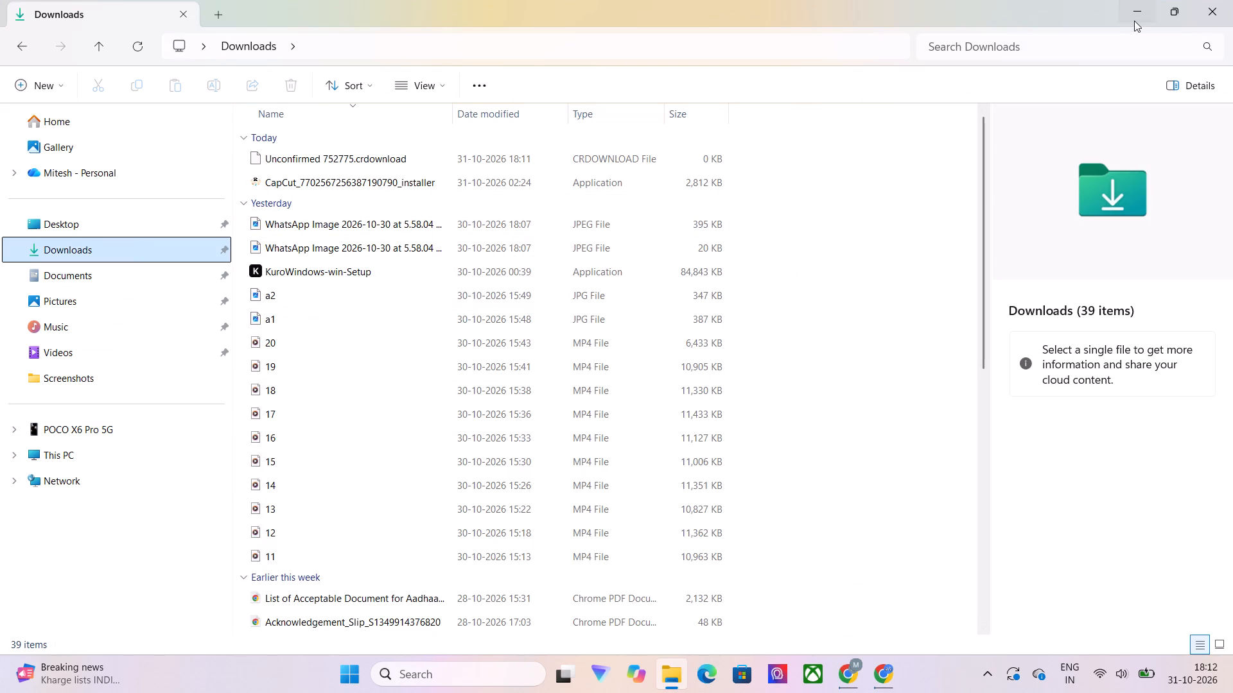
Copy the video's link and open the Archangel Michael Wisdom channel's public Posts page in a new tab.
triple_click(1053, 353)
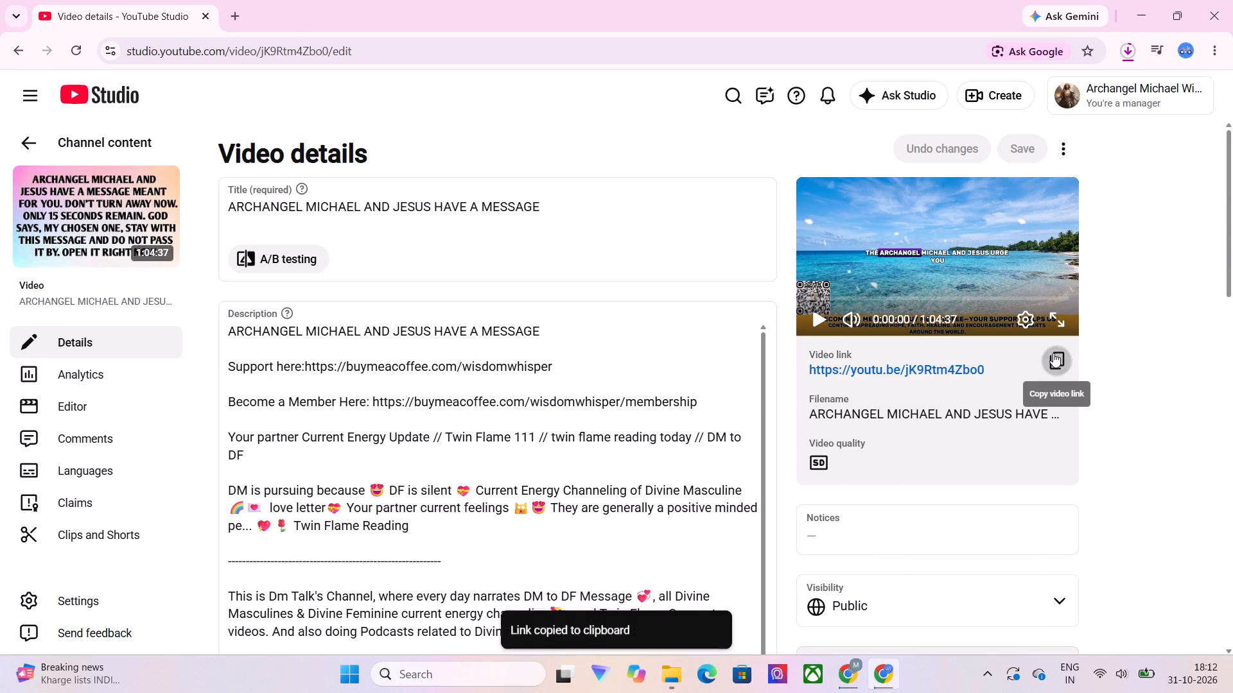
click(234, 21)
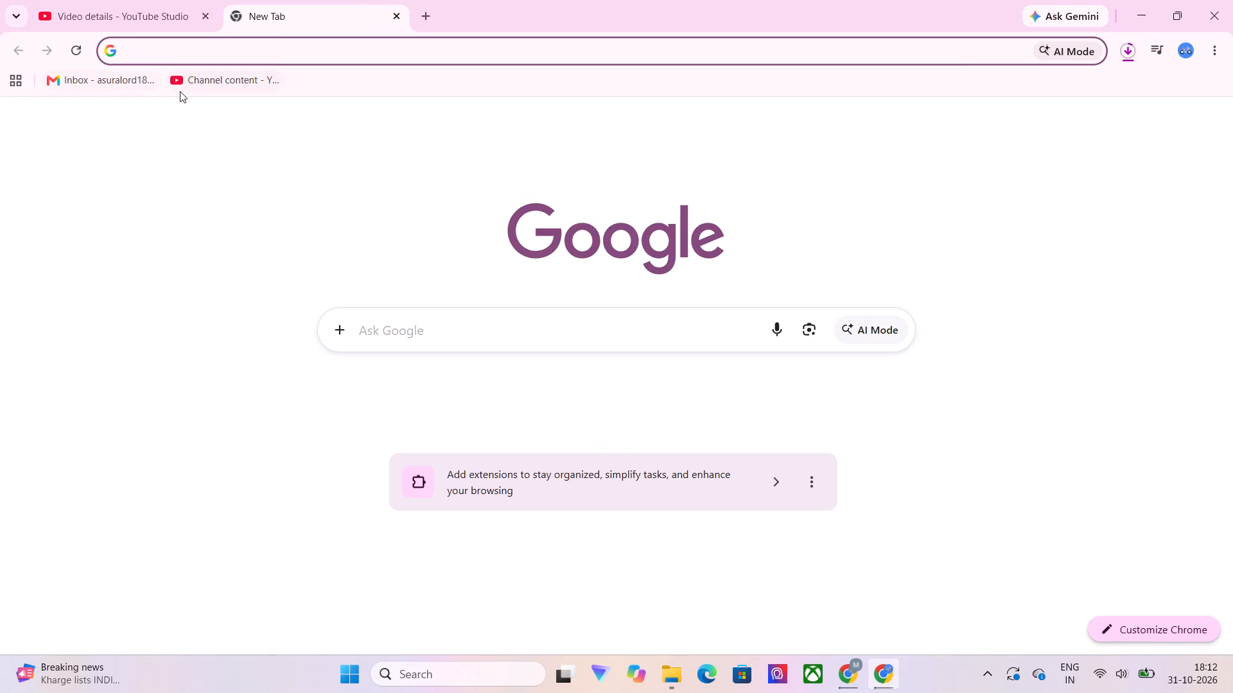
click(180, 91)
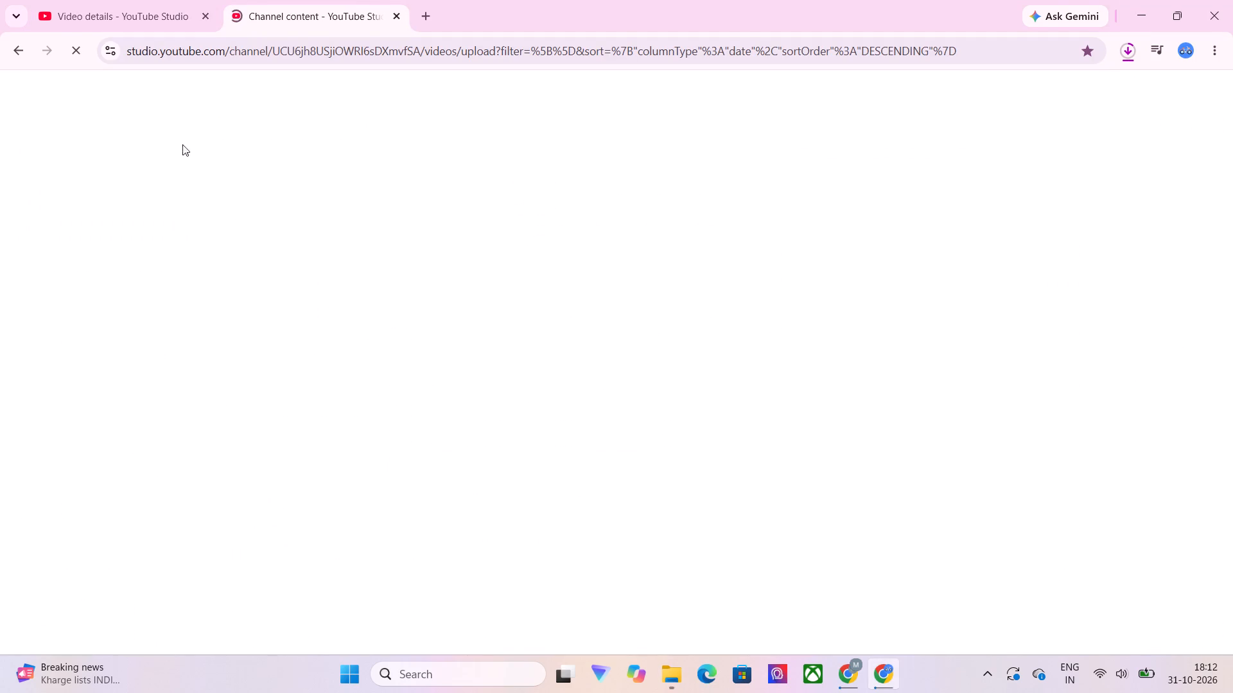
click(128, 179)
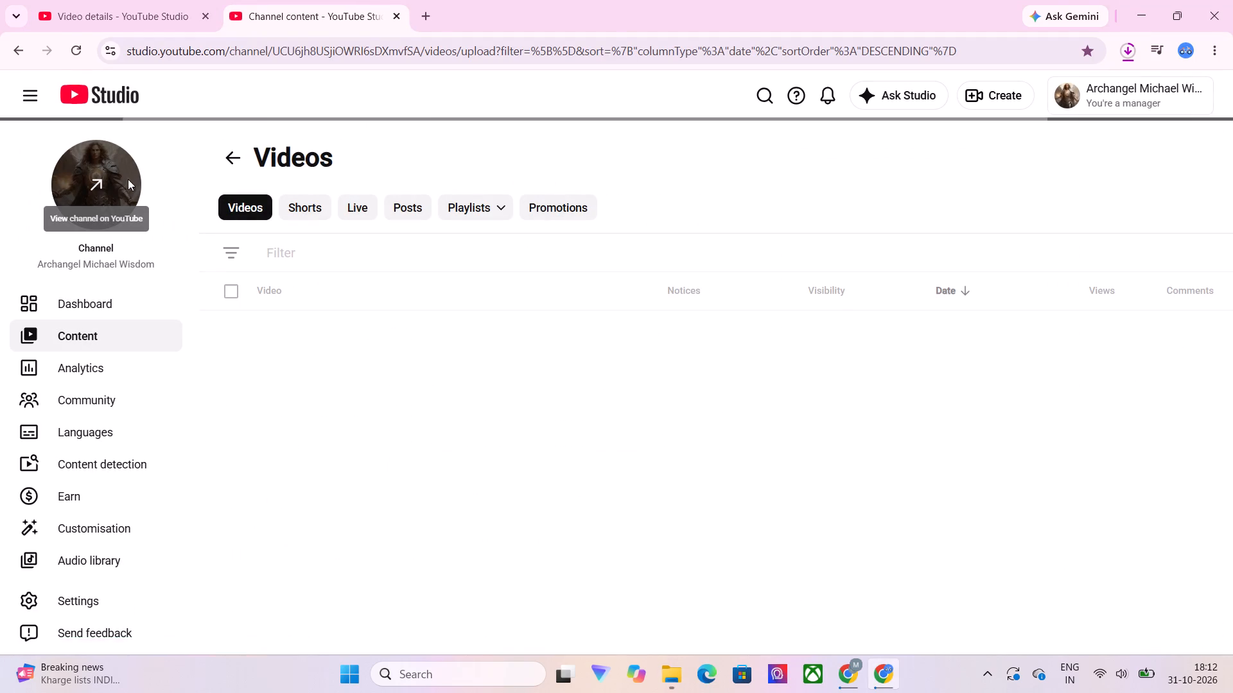
click(394, 15)
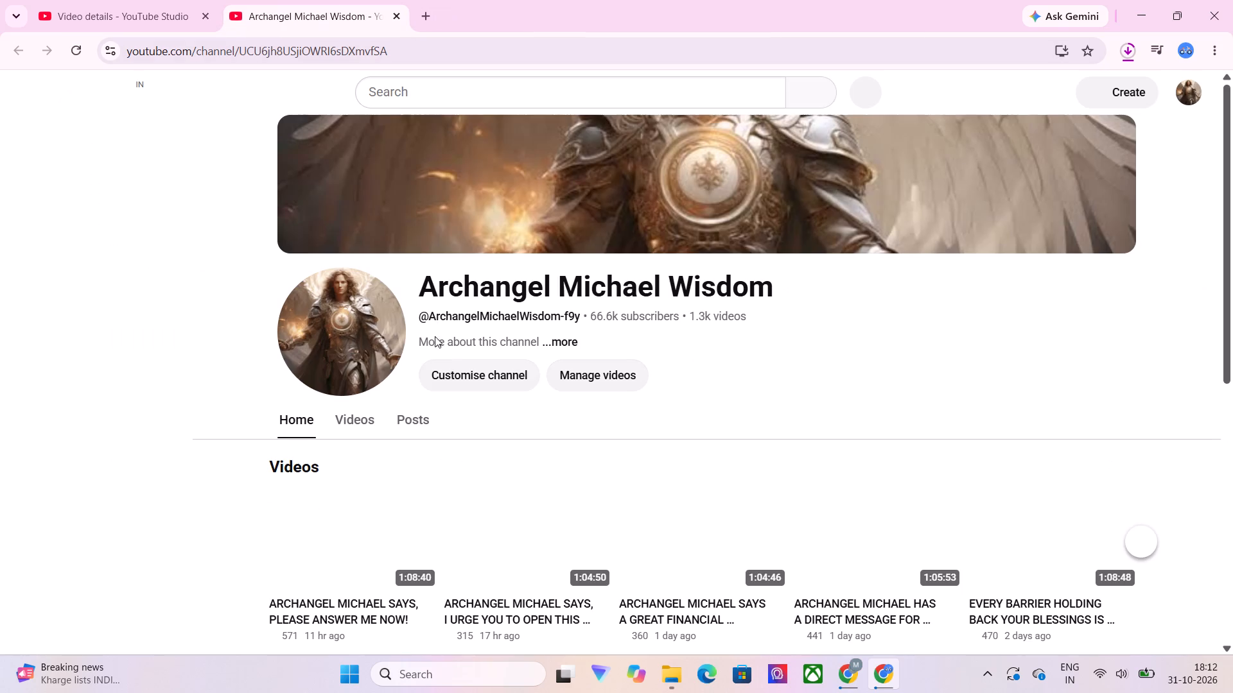
click(407, 425)
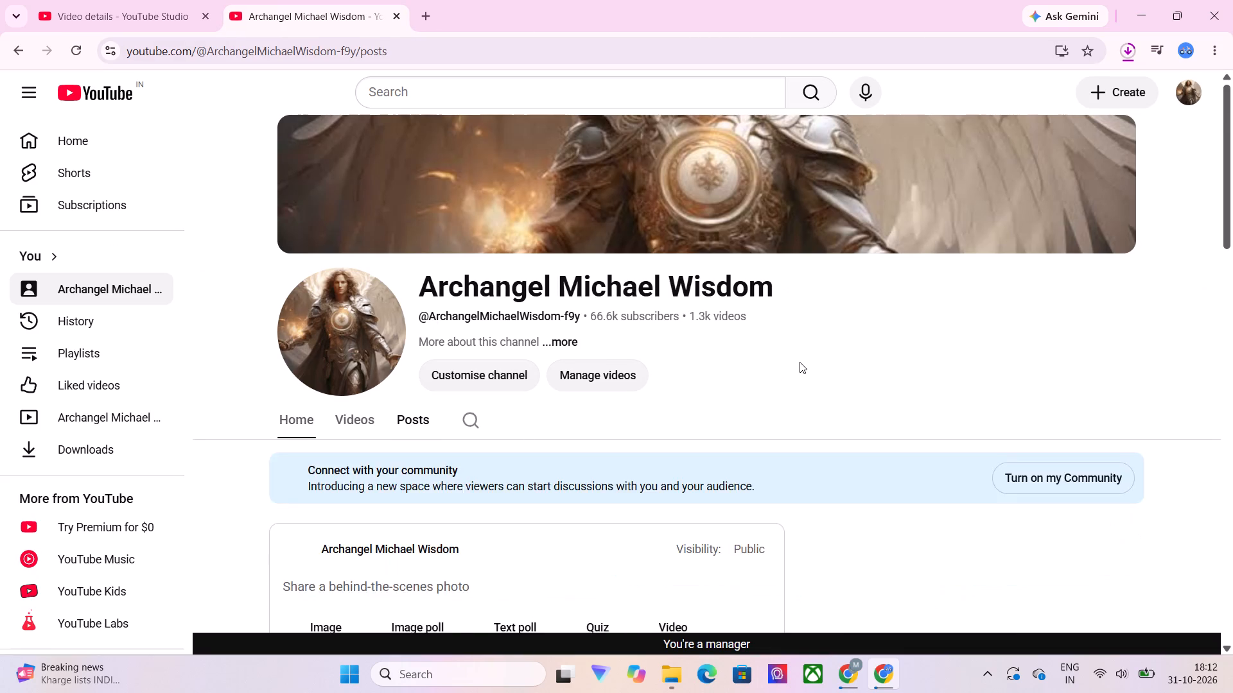
scroll(800, 362, down, 4)
click(660, 303)
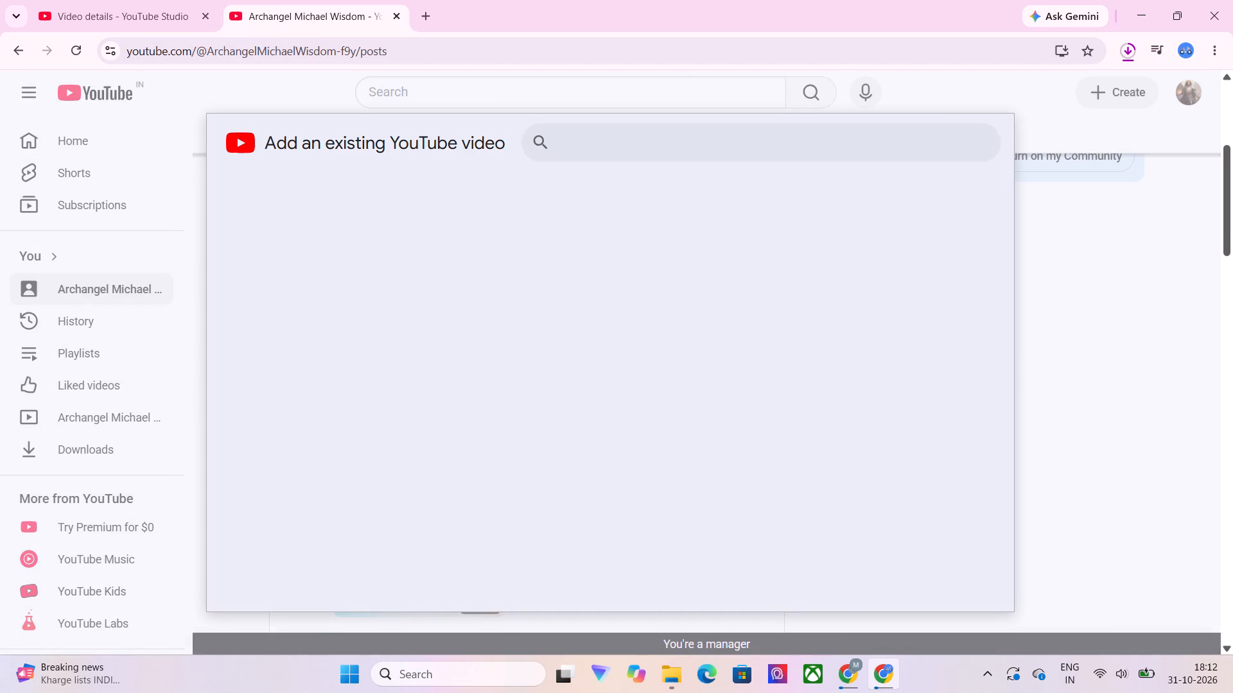
right_click(660, 140)
click(704, 326)
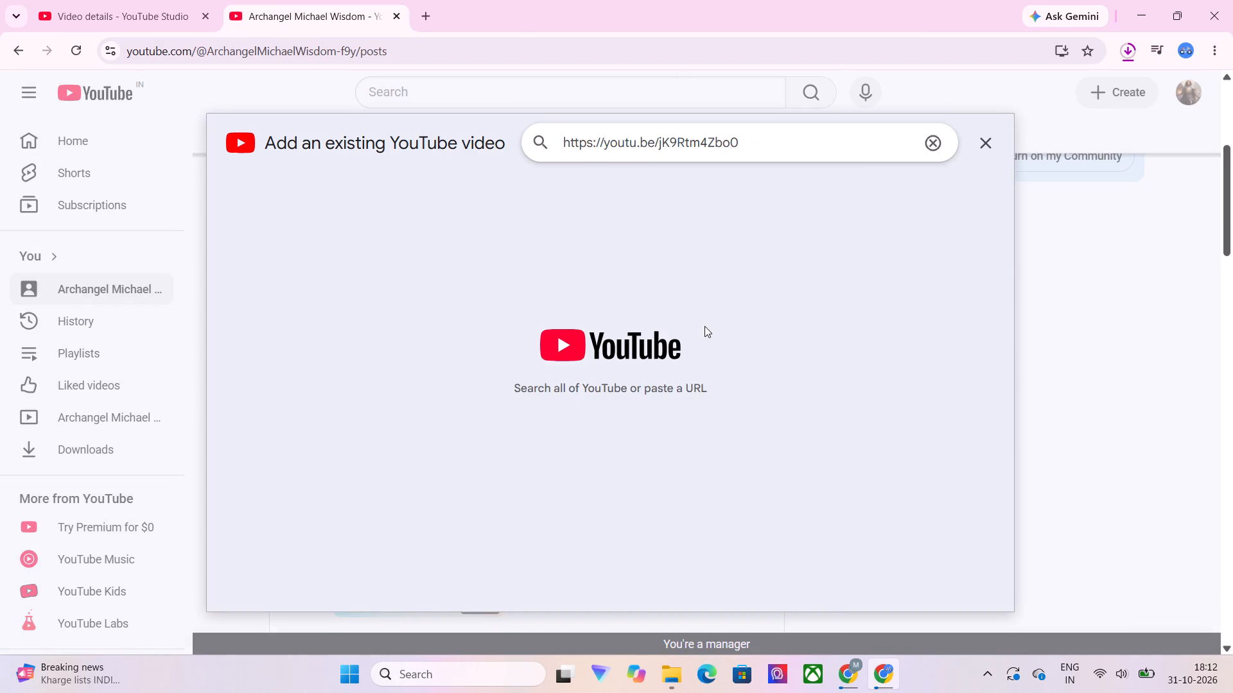
key(Return)
click(674, 243)
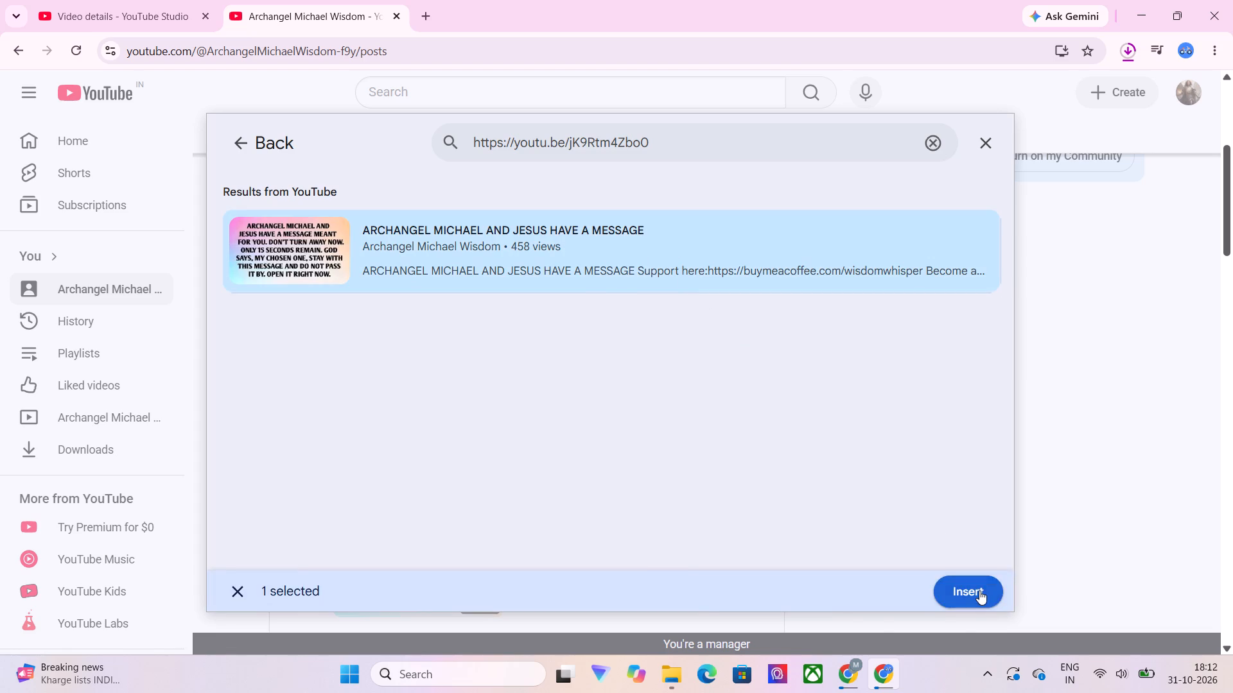
click(979, 590)
right_click(390, 264)
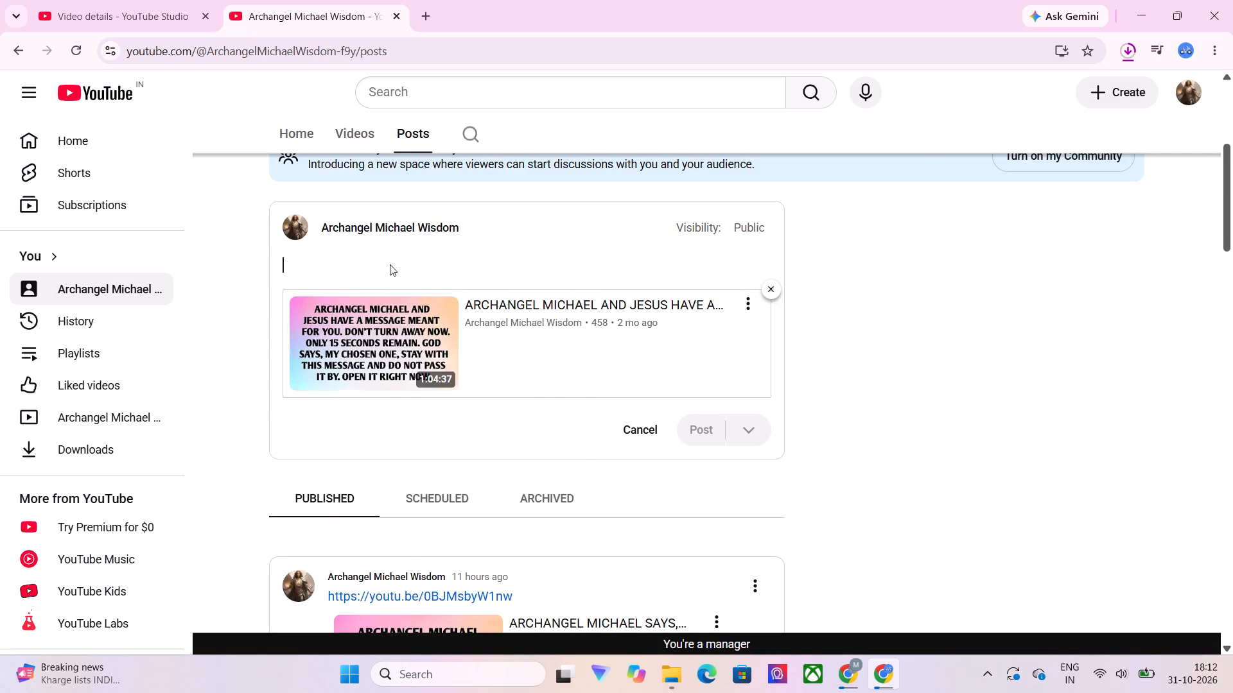
click(446, 436)
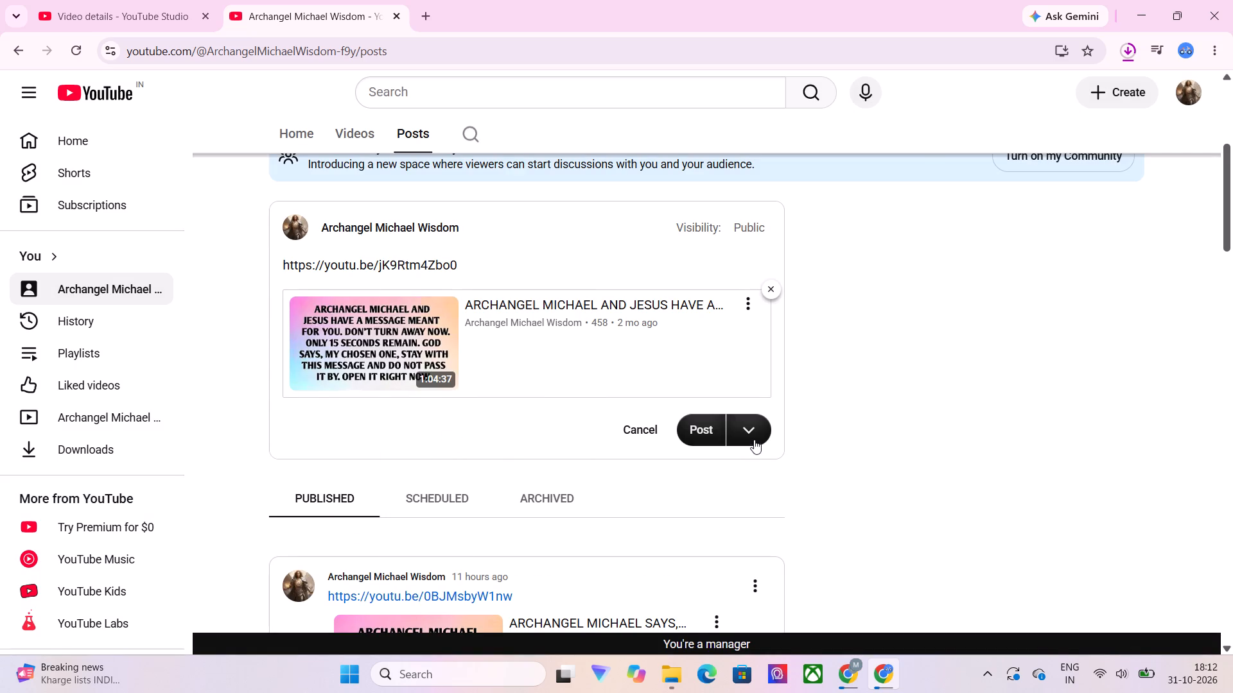
click(754, 438)
click(817, 393)
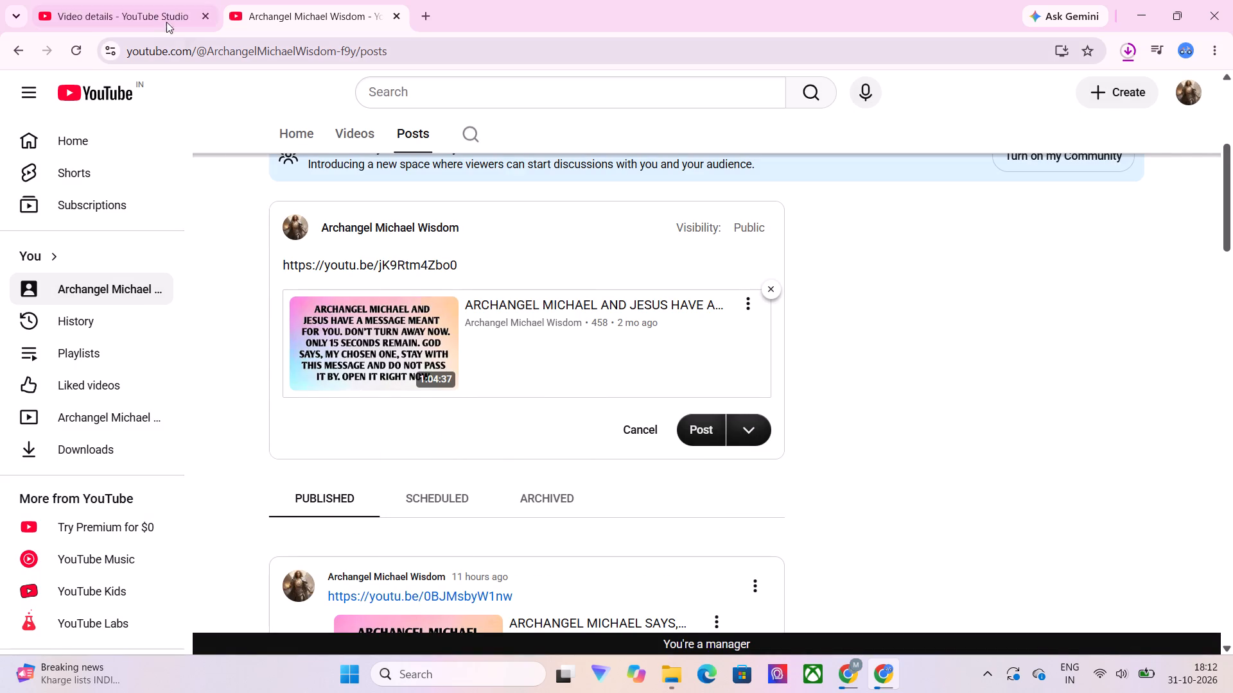
Return to the video's Studio details and permanently delete "ARCHANGEL MICHAEL AND JESUS HAVE A MESSAGE" once its download is done.
click(159, 18)
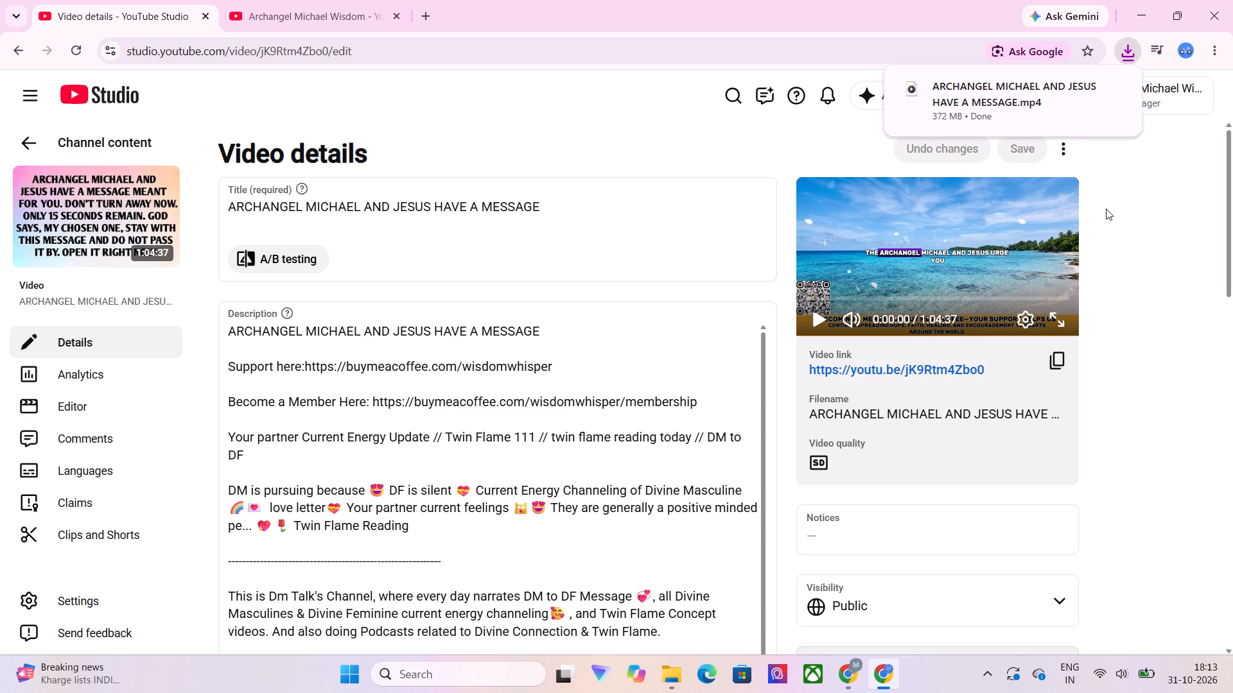
click(1073, 148)
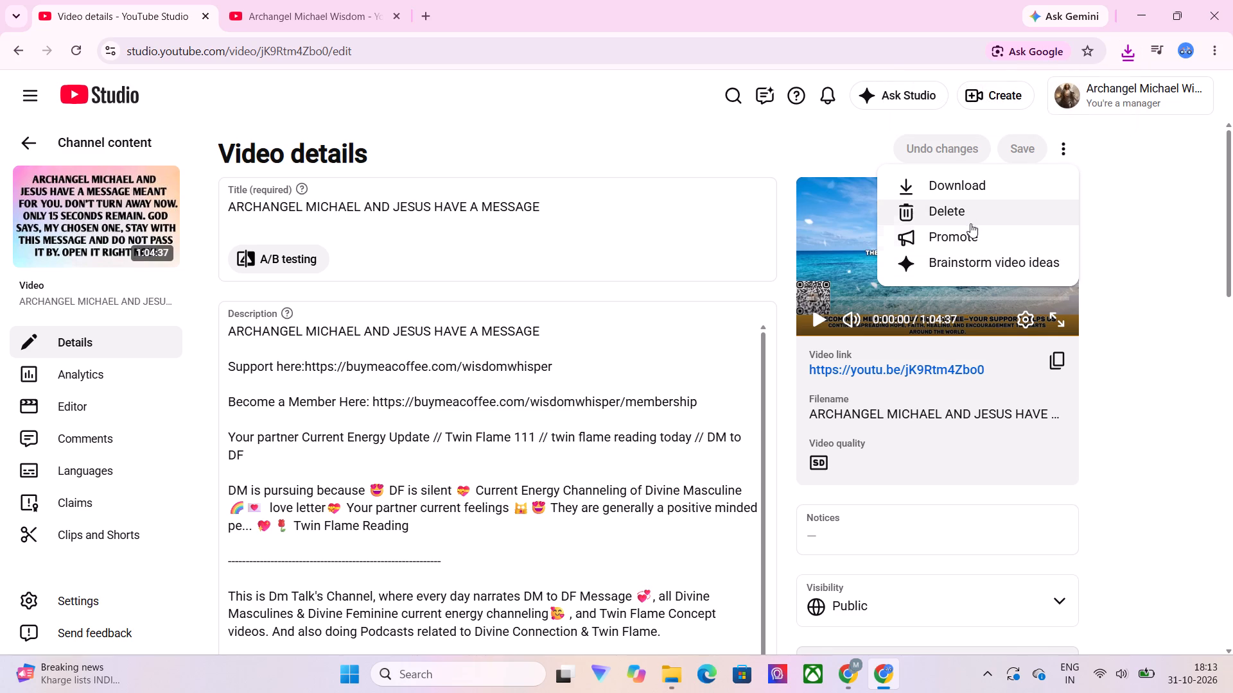
click(966, 223)
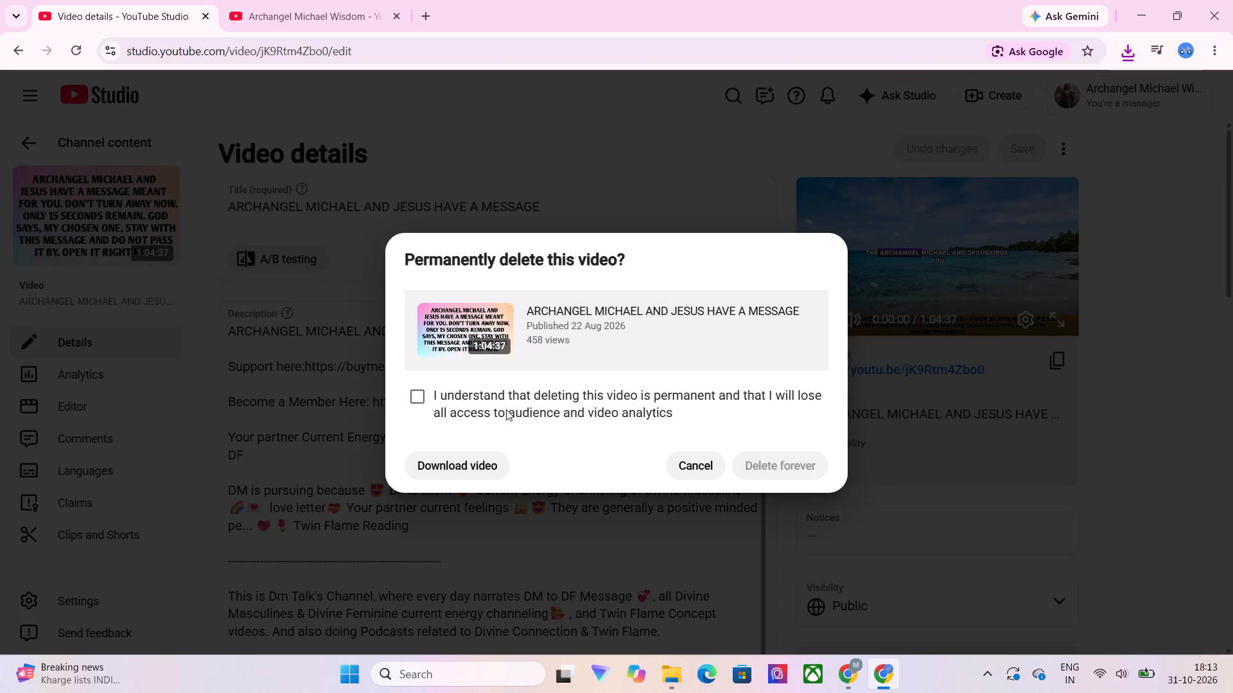
click(506, 409)
click(776, 470)
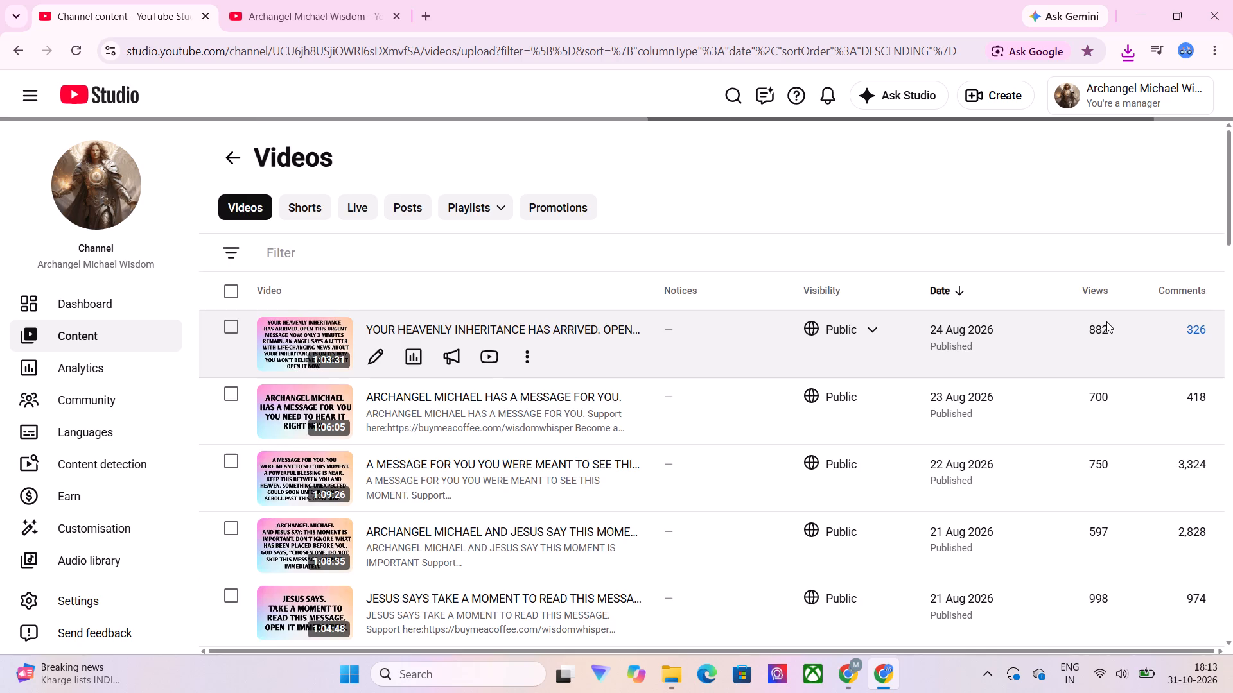
Close the Studio video list and reopen the bookmarked Channel content page in a new tab.
click(205, 17)
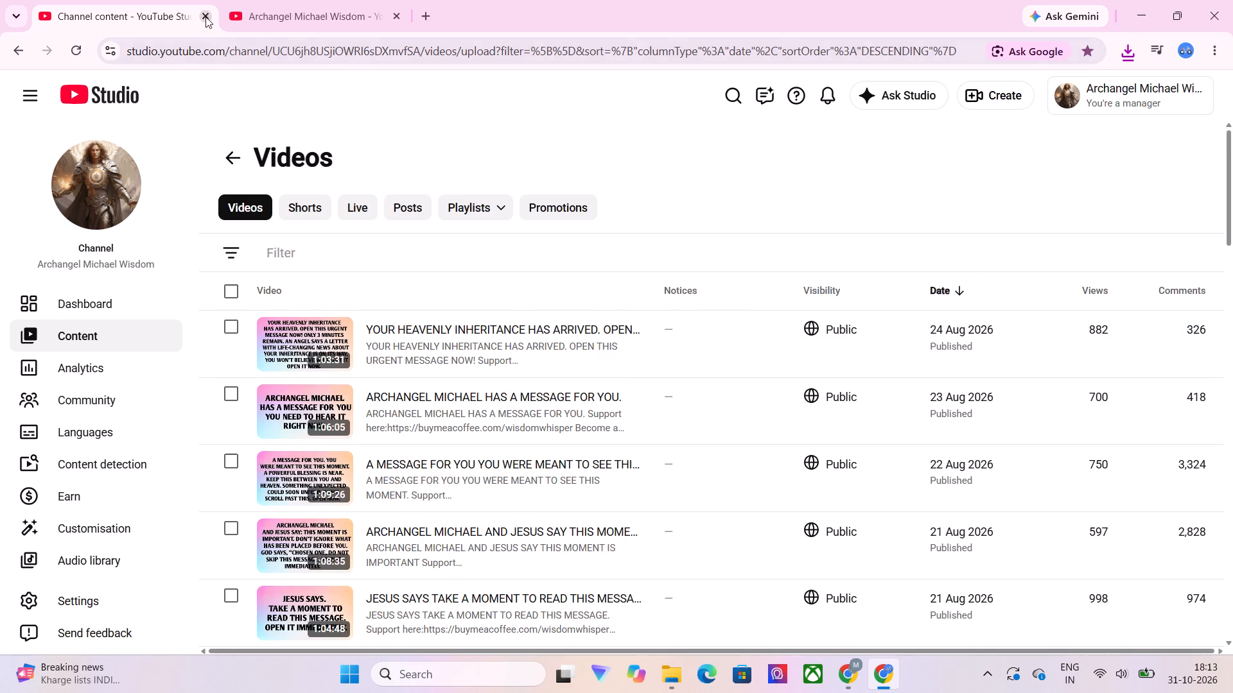
click(228, 20)
click(241, 79)
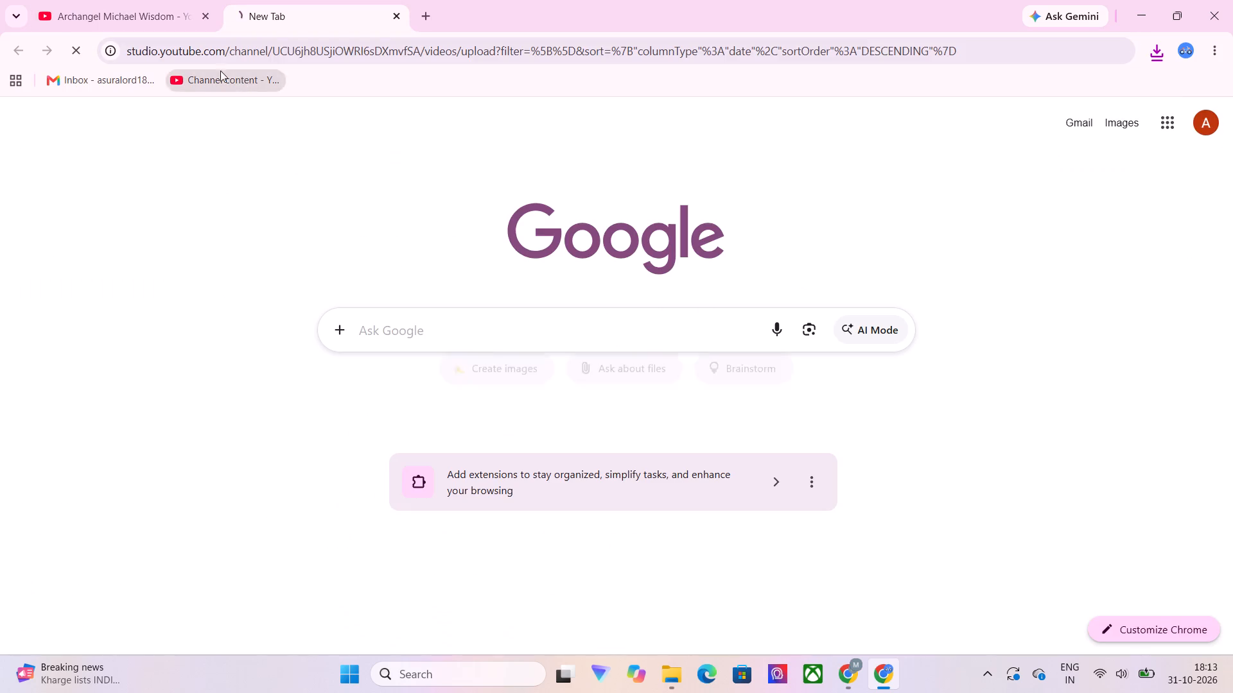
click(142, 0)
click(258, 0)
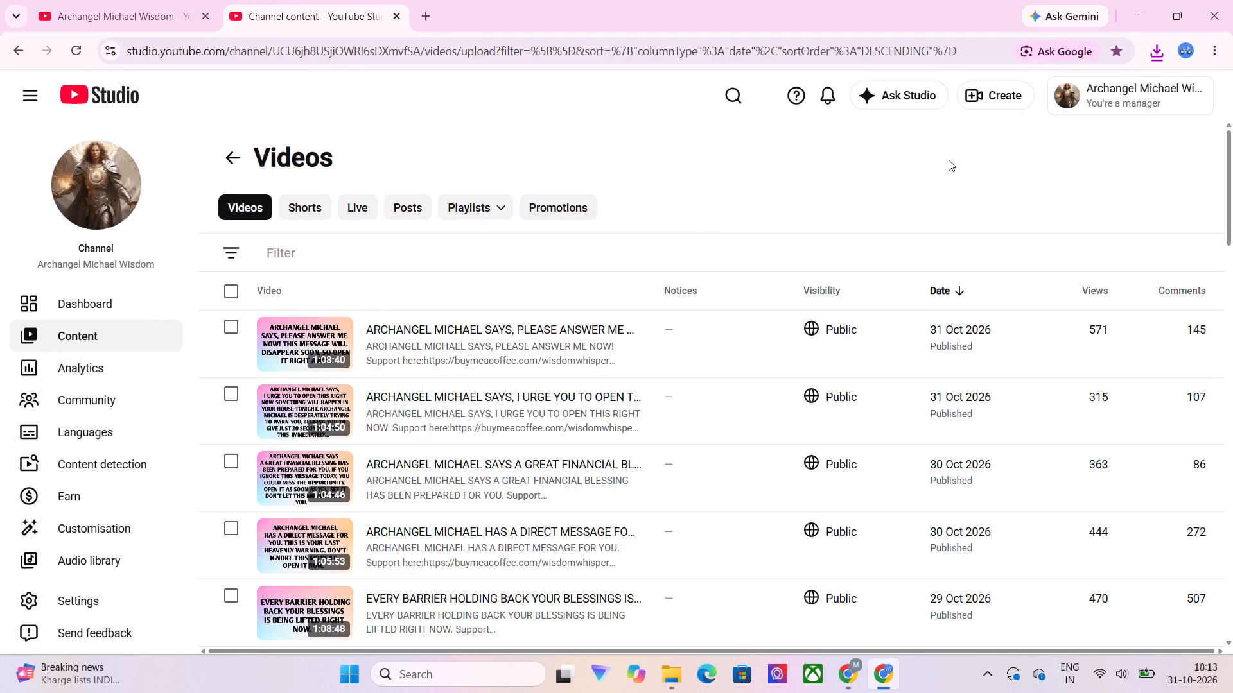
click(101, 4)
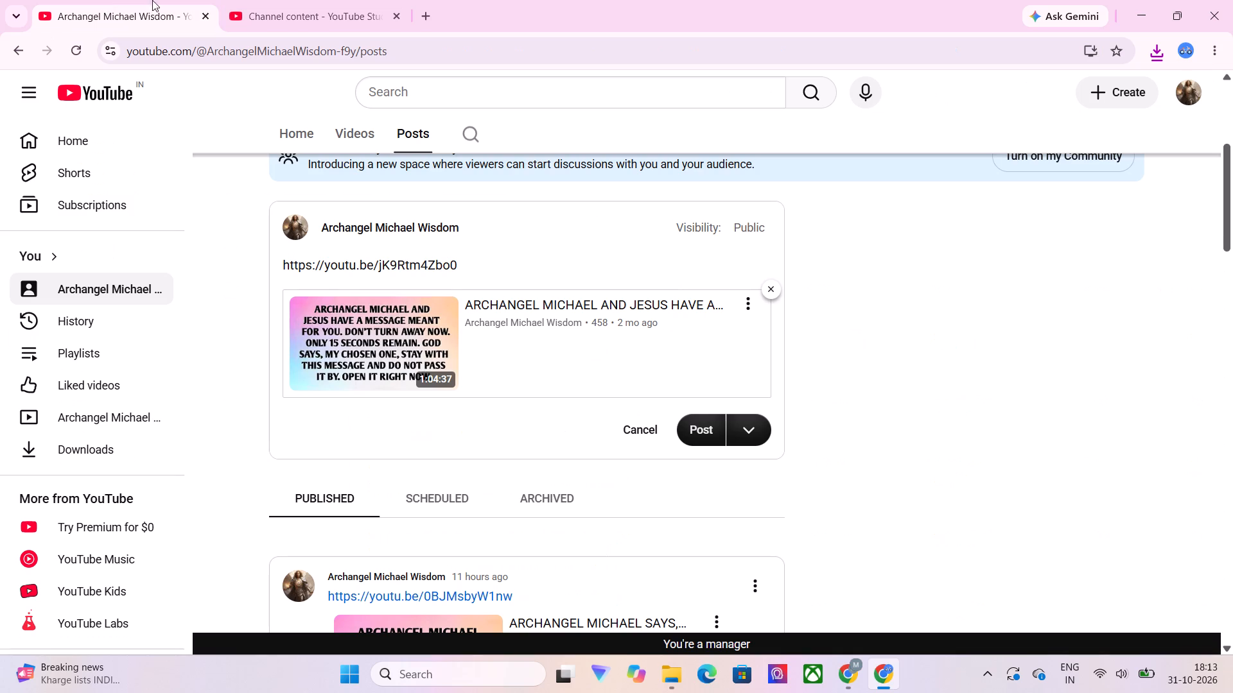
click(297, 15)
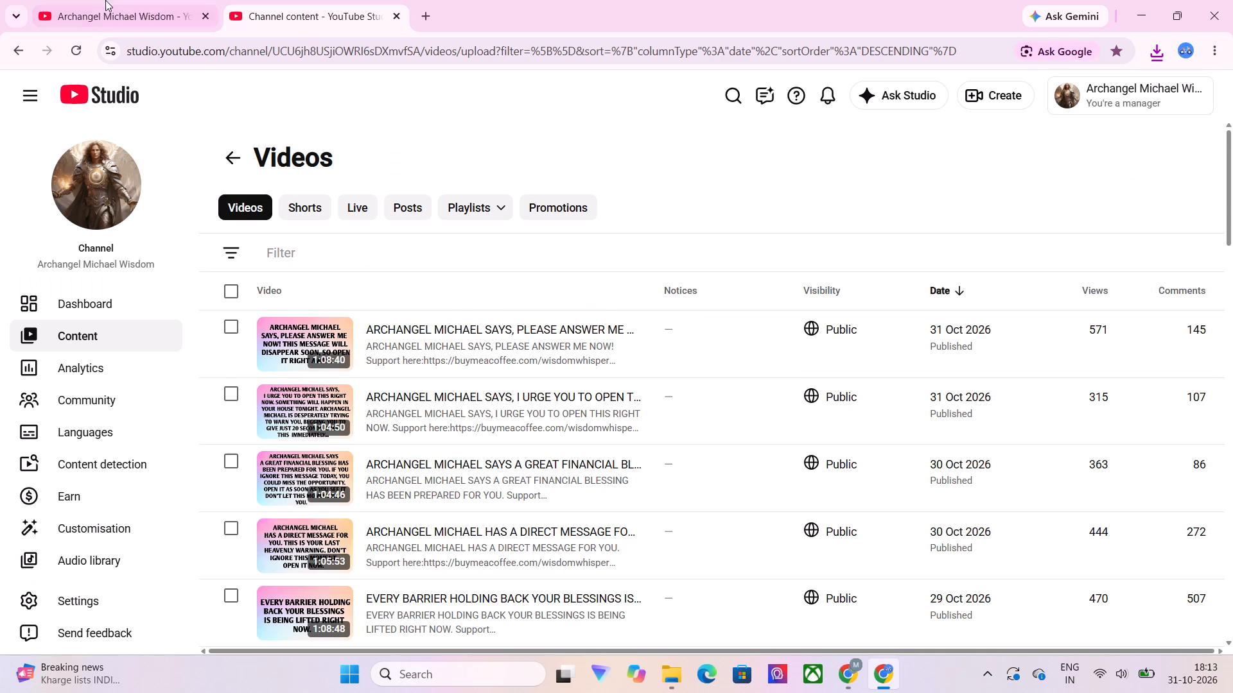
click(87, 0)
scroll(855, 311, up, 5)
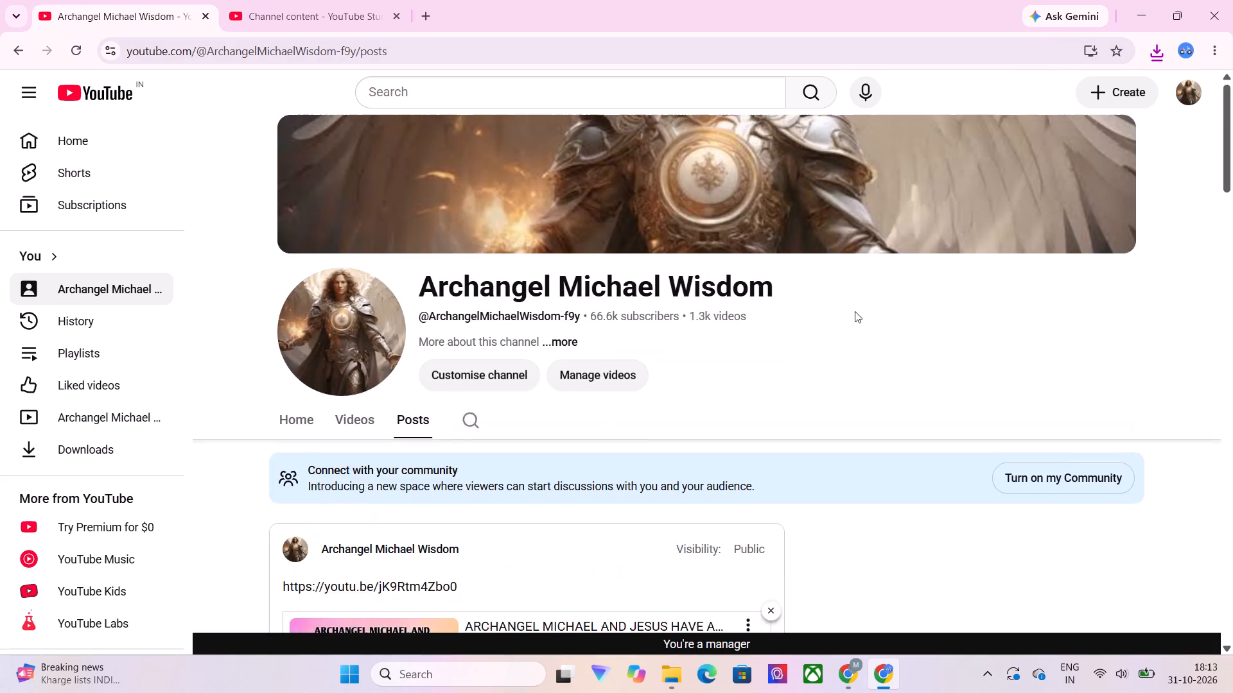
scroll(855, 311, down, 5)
Start a new video upload from the Studio Channel content page and browse the Downloads folder for the video file.
click(363, 0)
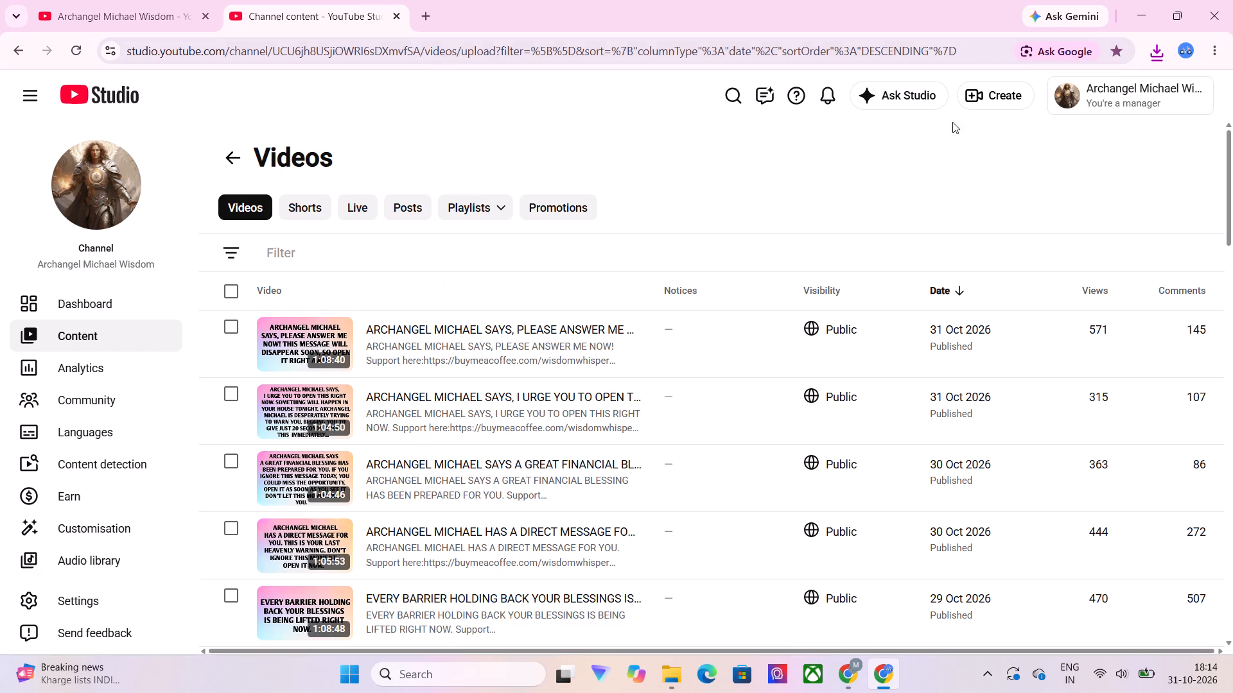
click(1011, 98)
click(982, 127)
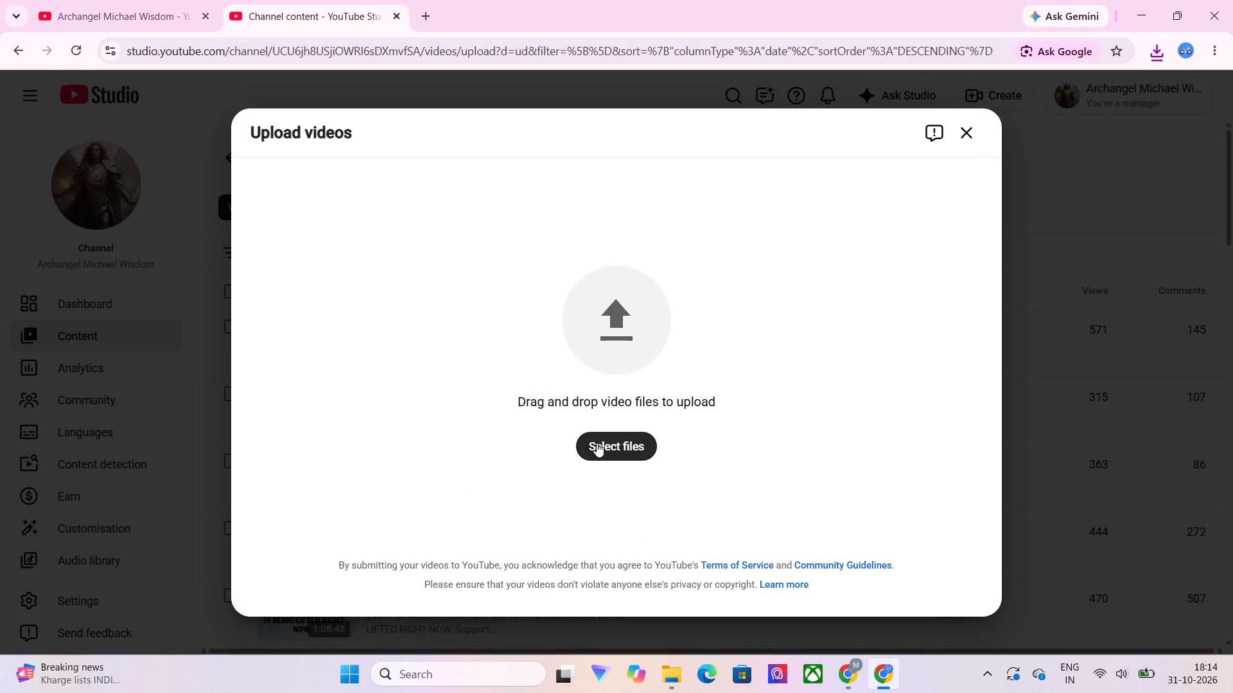
click(597, 443)
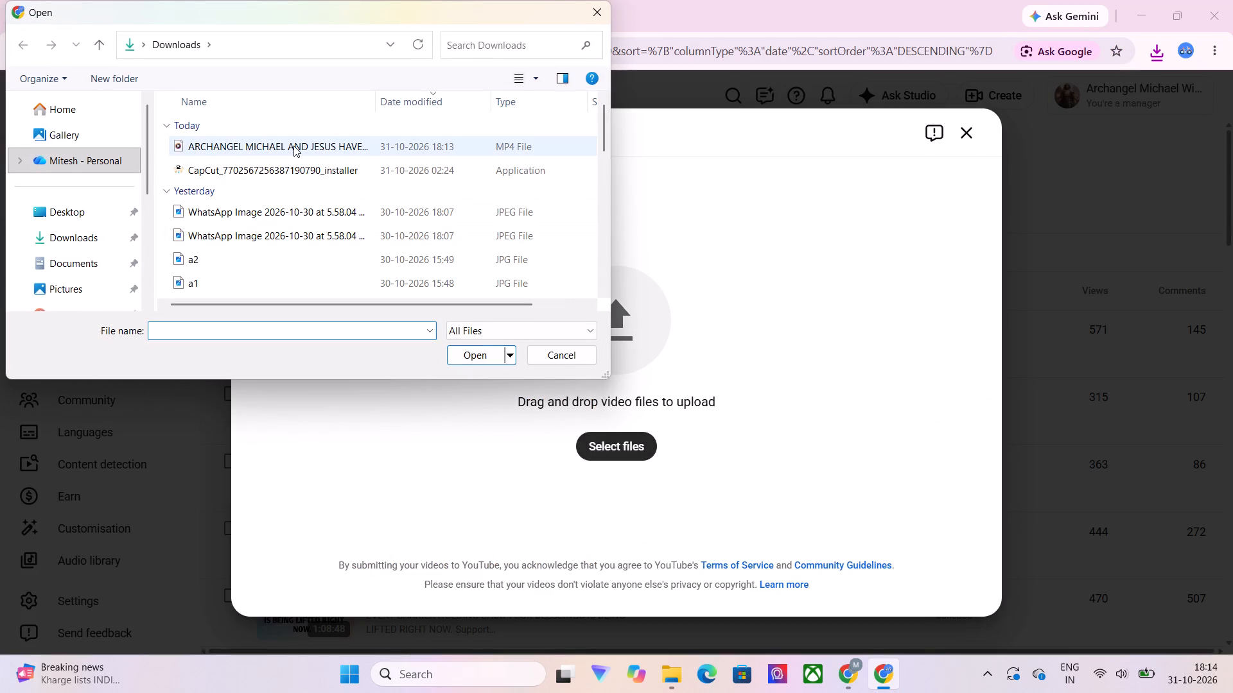
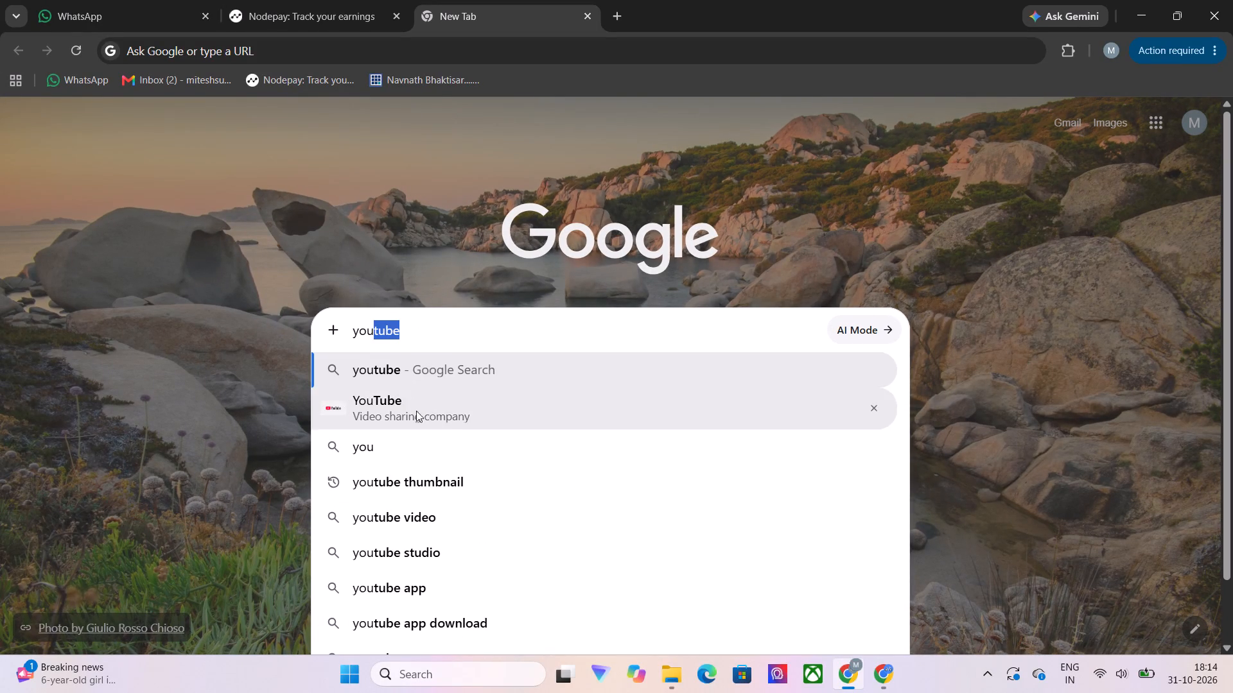
Search Google for "youtube thumbnail" and open the youtube-thumbnail-grabber.com site from the results.
click(426, 486)
click(337, 298)
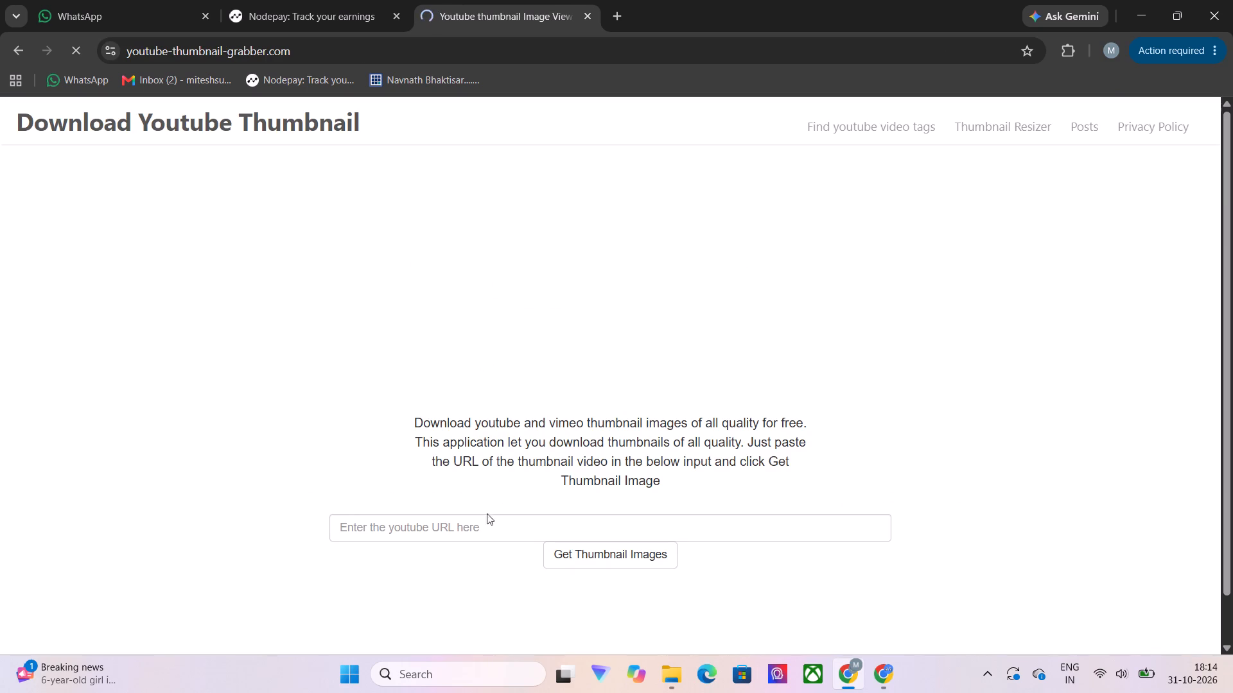
right_click(483, 524)
click(532, 351)
click(586, 563)
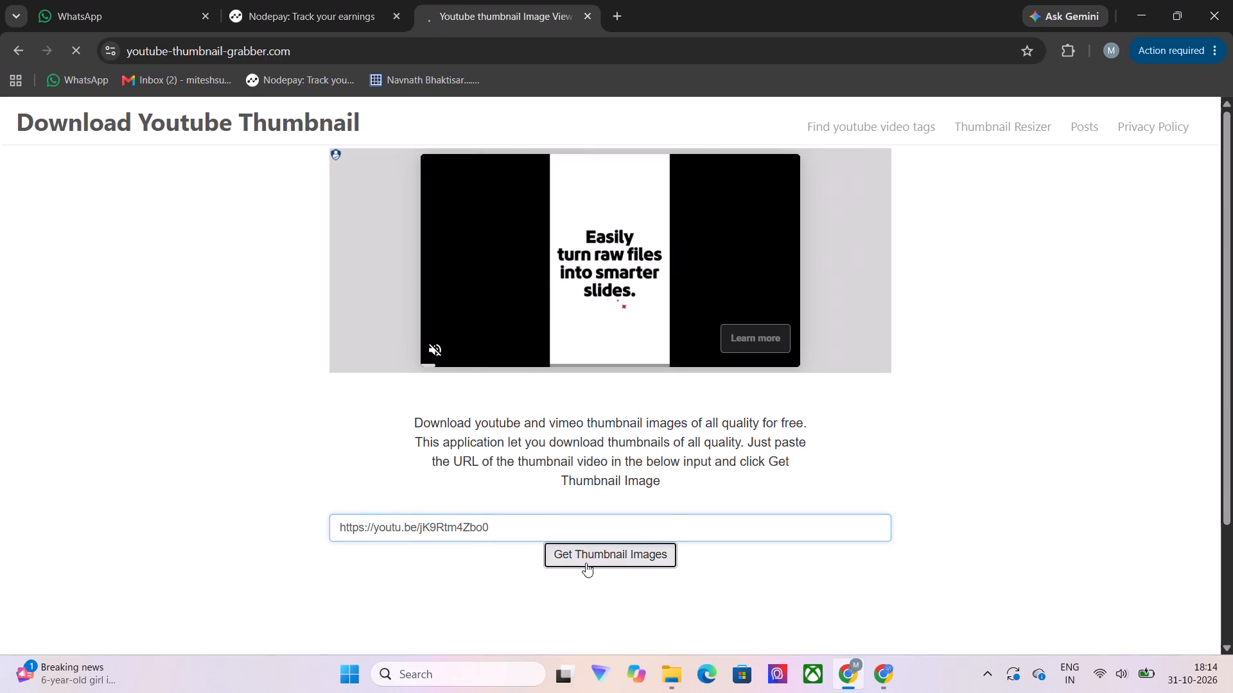
scroll(876, 452, down, 3)
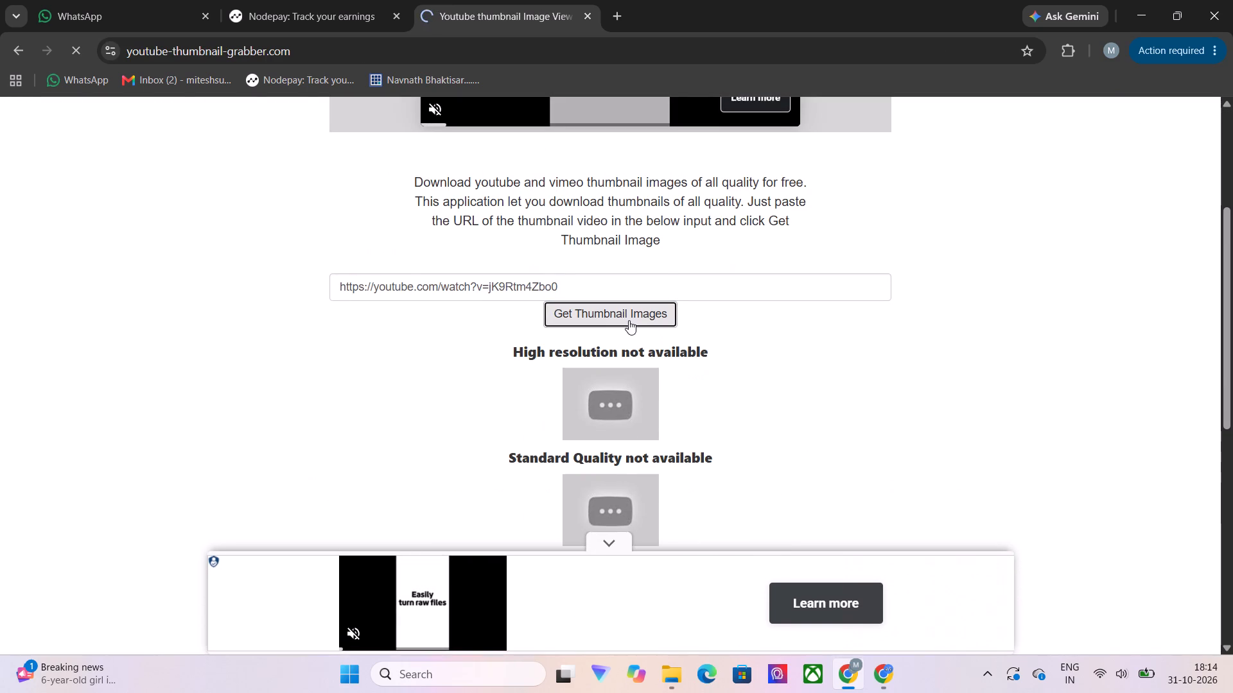
click(629, 318)
triple_click(604, 315)
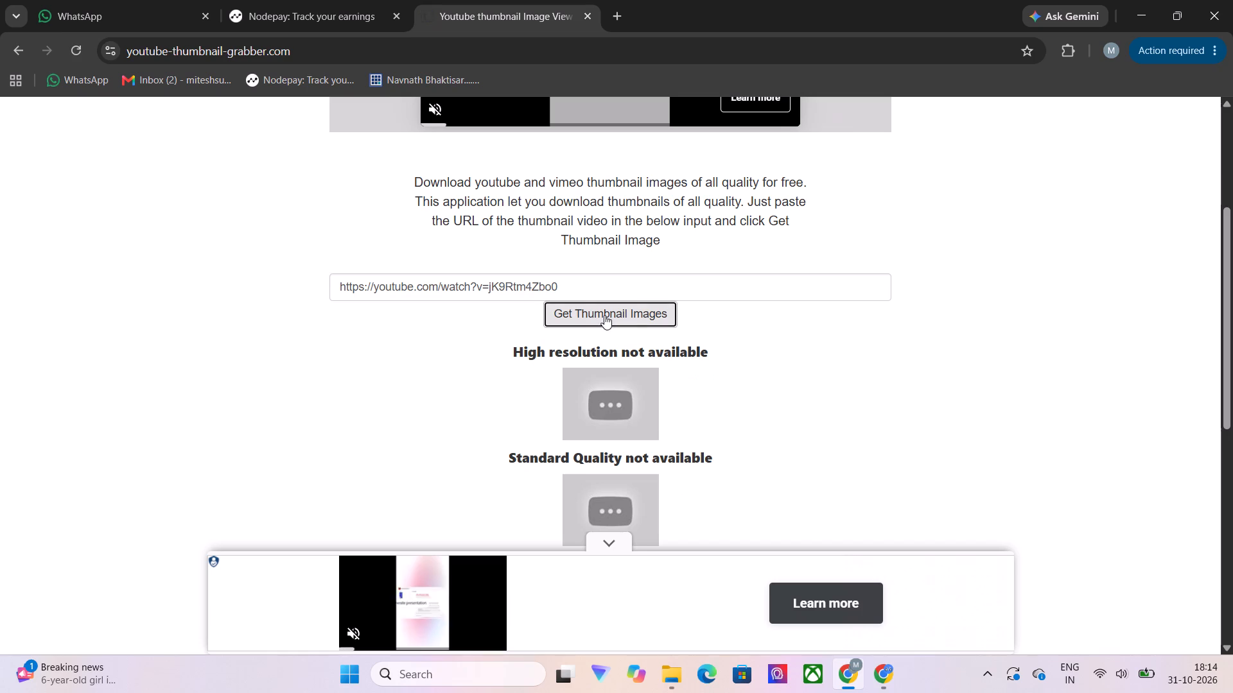
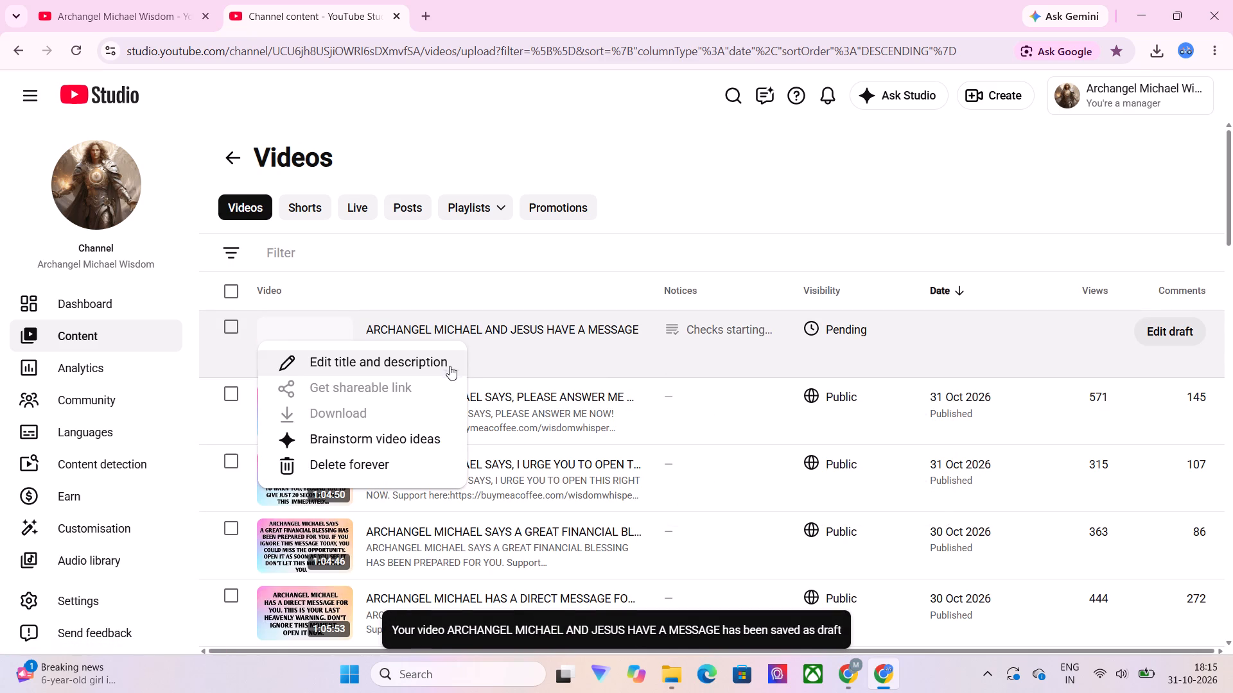
Permanently delete the draft video ARCHANGEL MICHAEL AND JESUS HAVE A MESSAGE, acknowledging that the deletion cannot be undone.
click(398, 460)
click(503, 413)
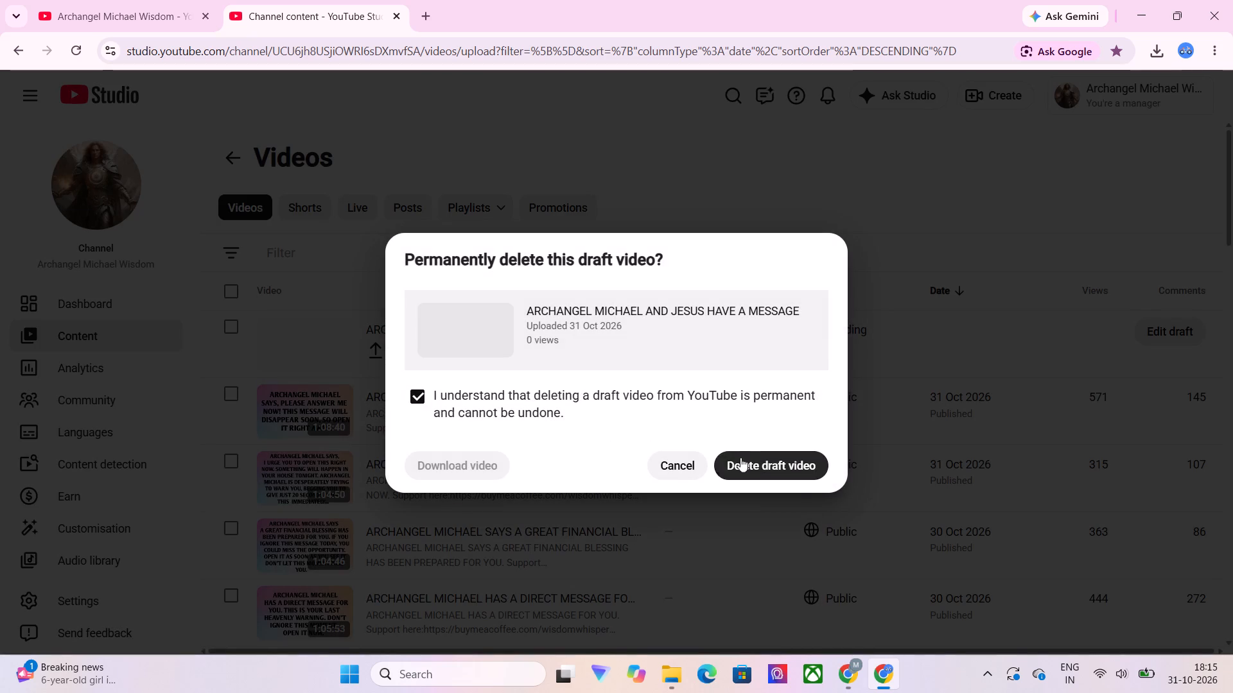
click(755, 459)
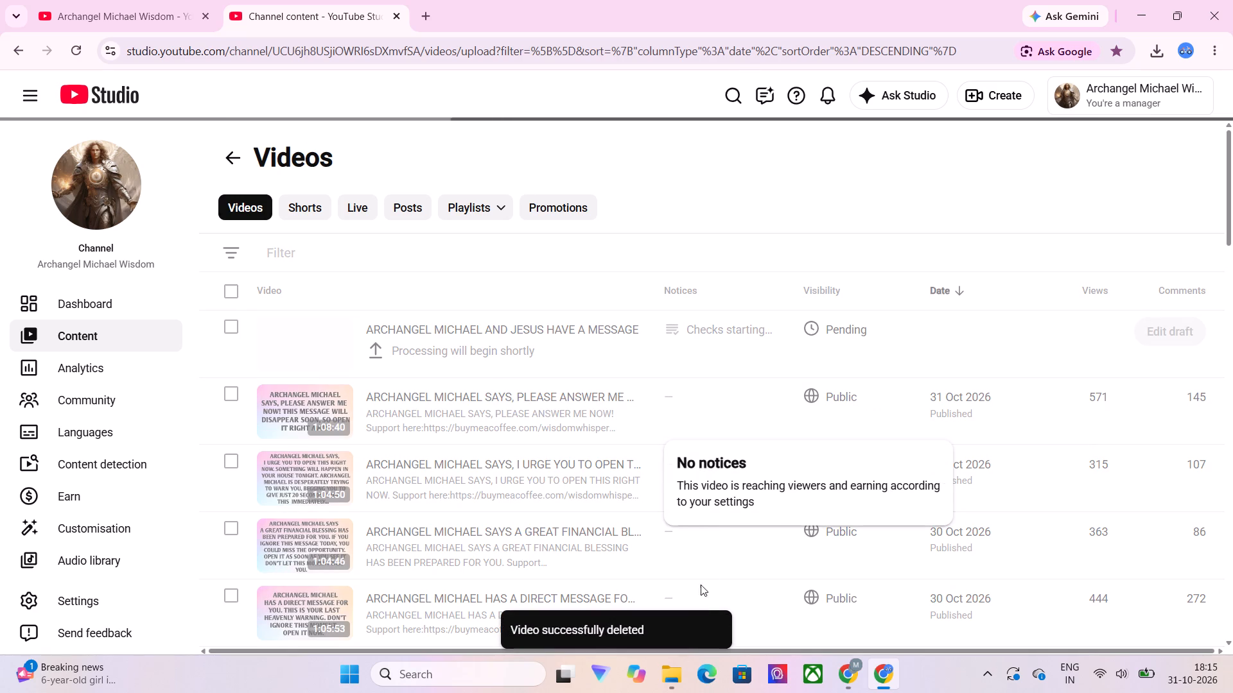
click(189, 0)
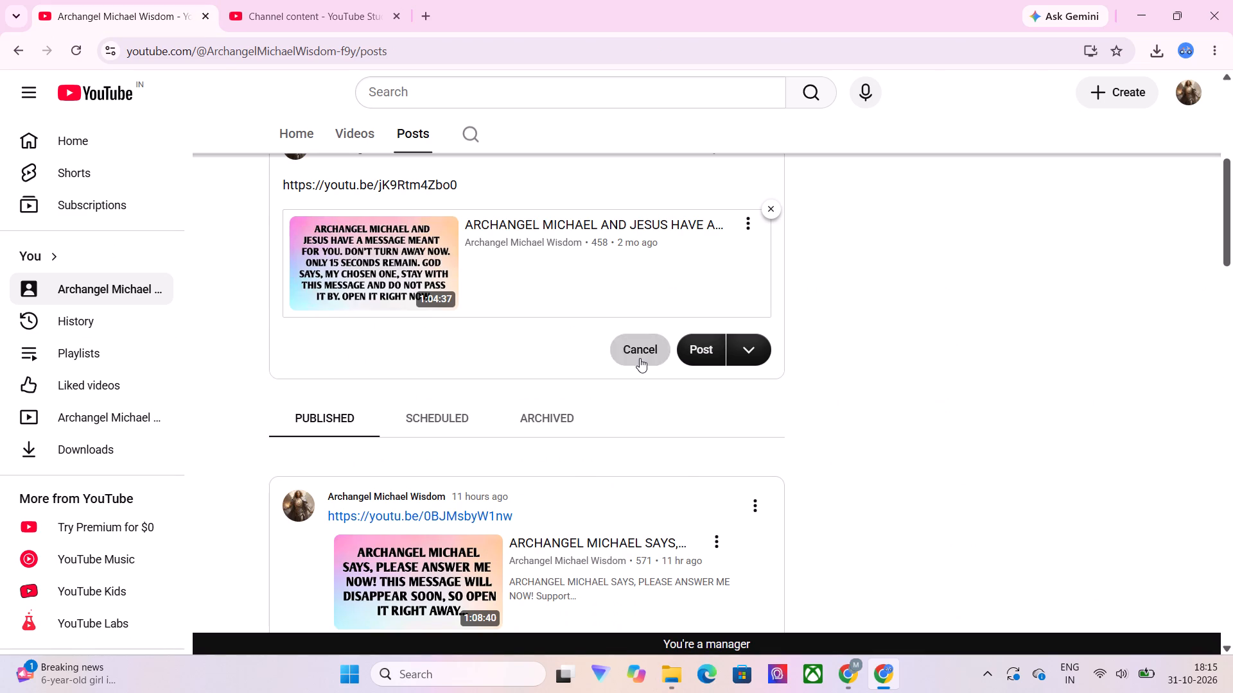
click(640, 358)
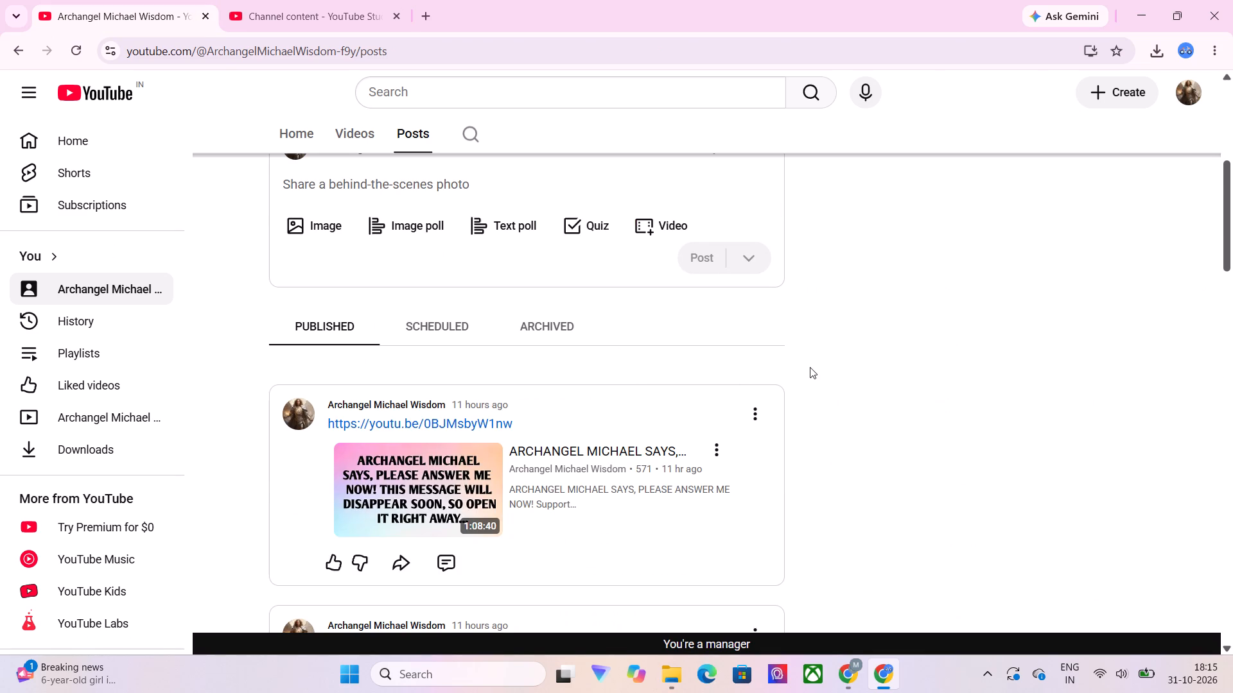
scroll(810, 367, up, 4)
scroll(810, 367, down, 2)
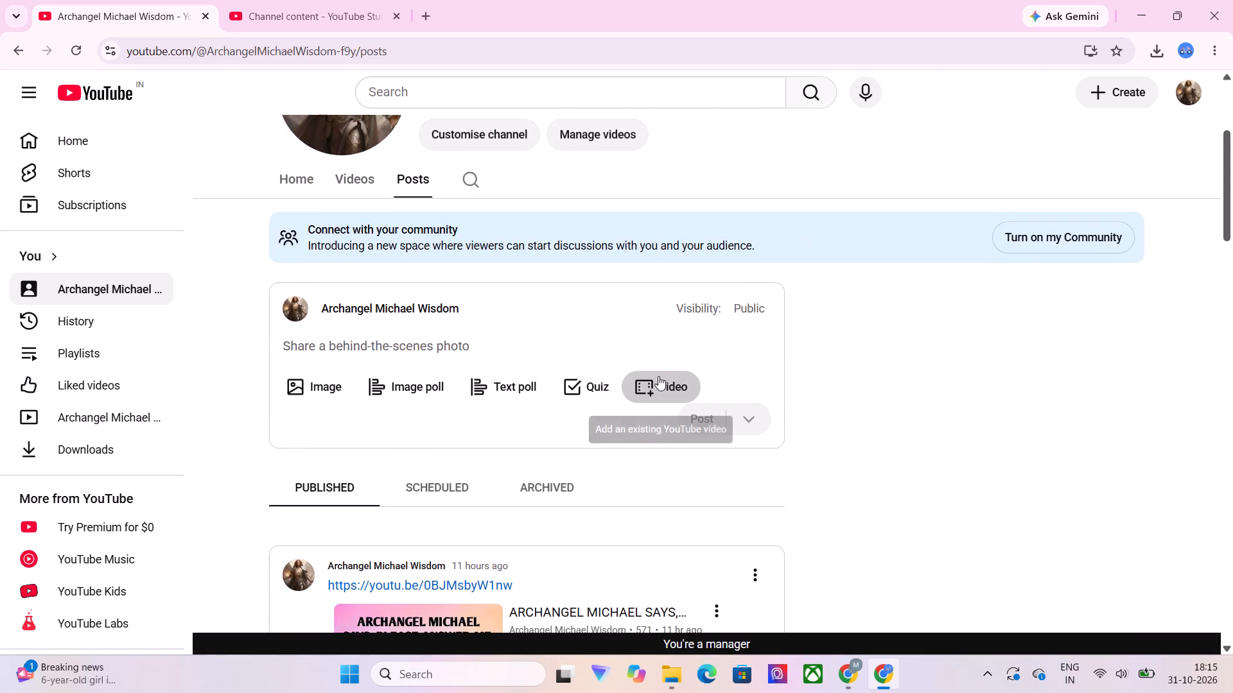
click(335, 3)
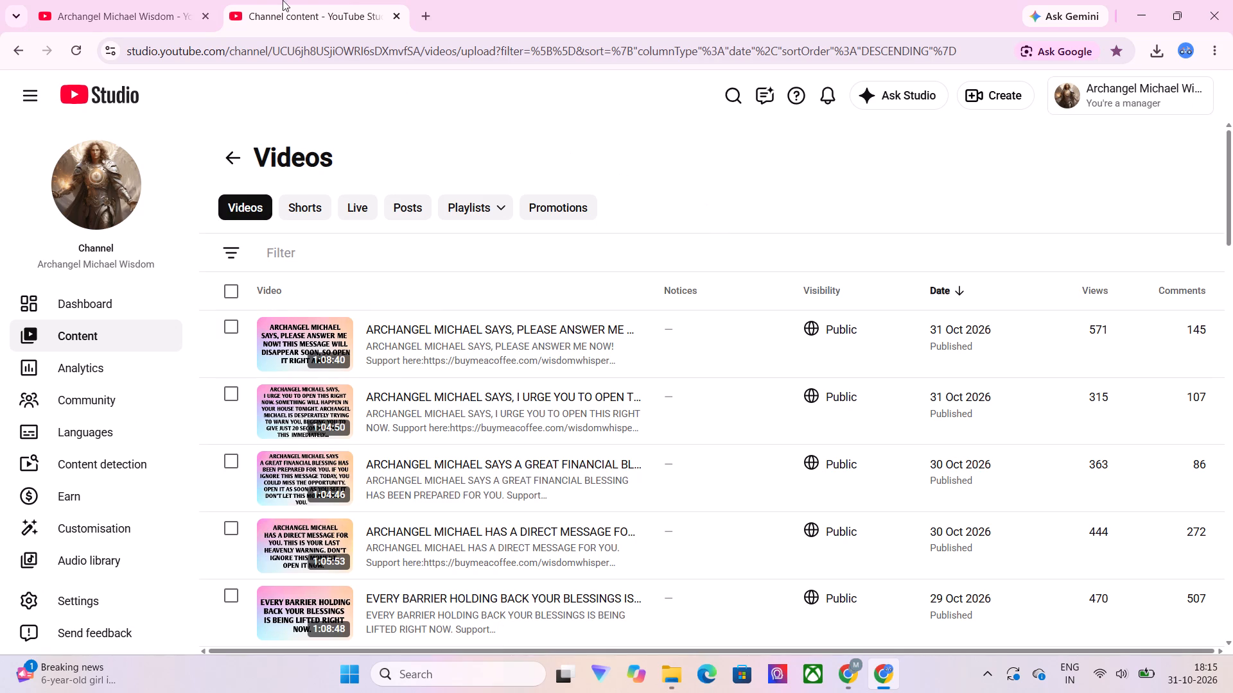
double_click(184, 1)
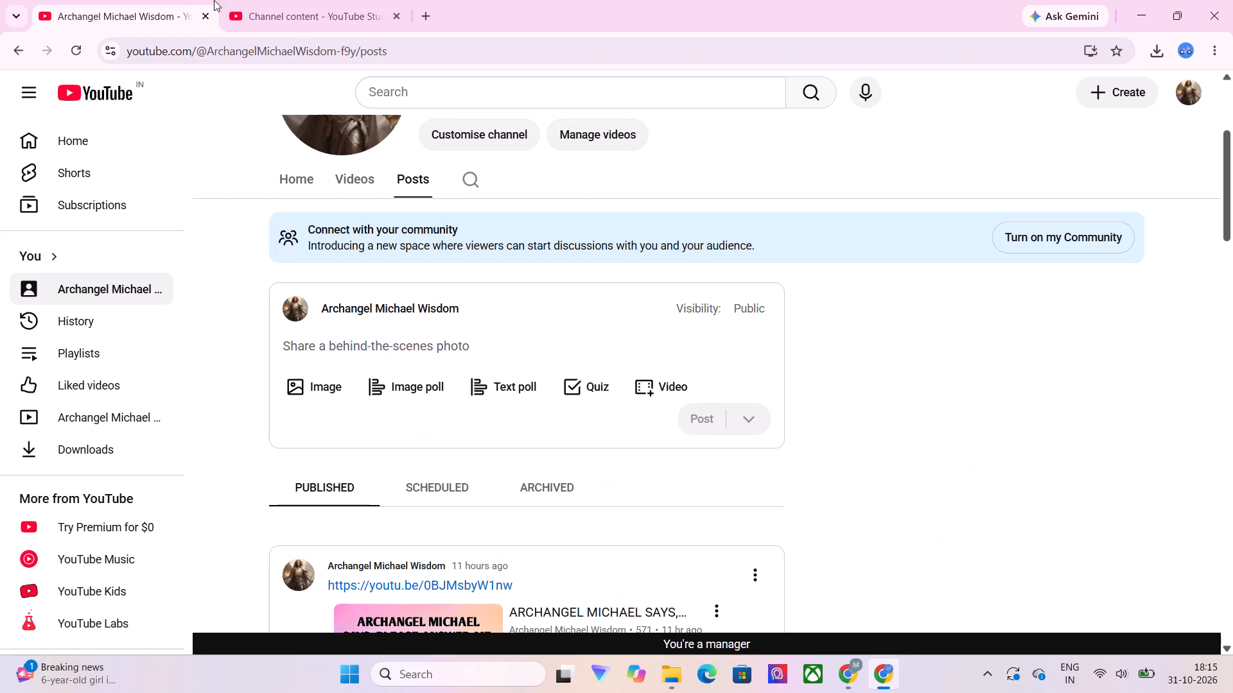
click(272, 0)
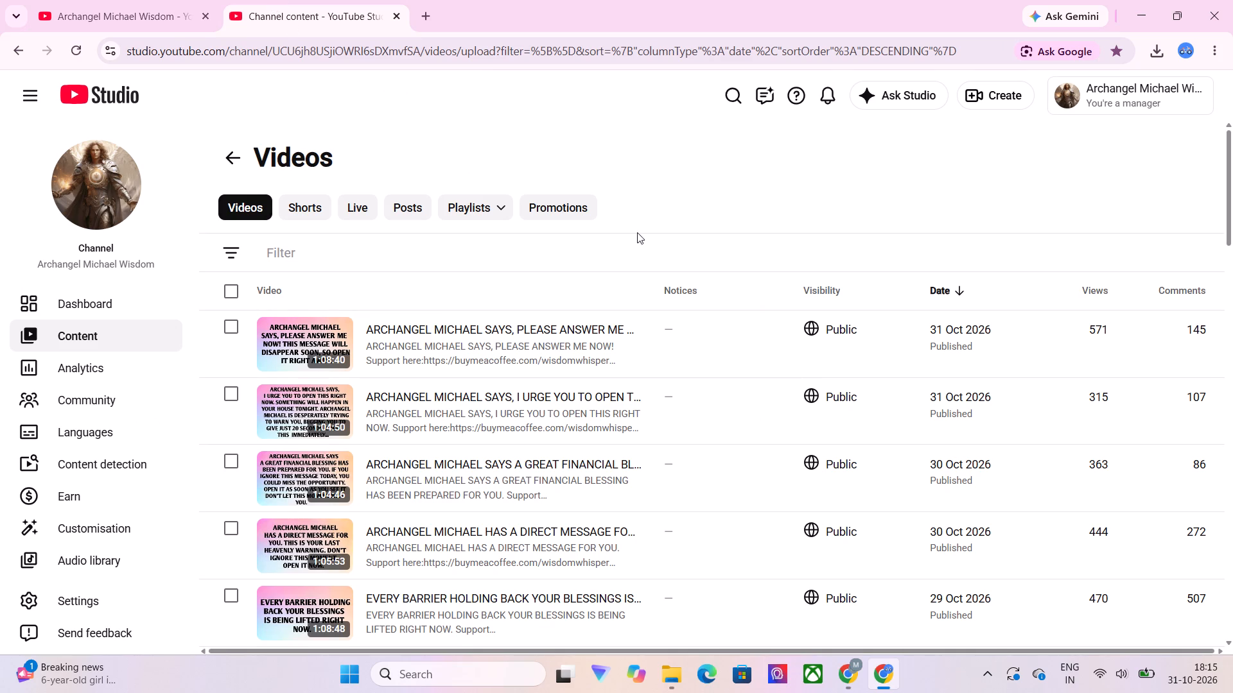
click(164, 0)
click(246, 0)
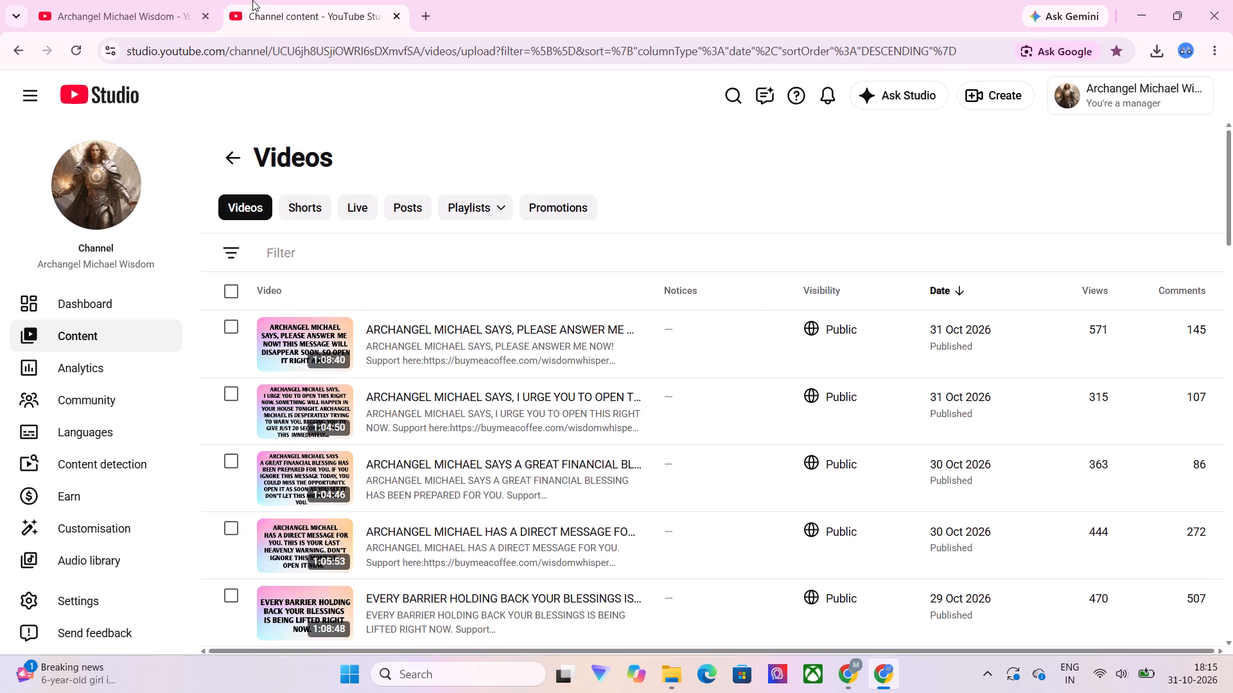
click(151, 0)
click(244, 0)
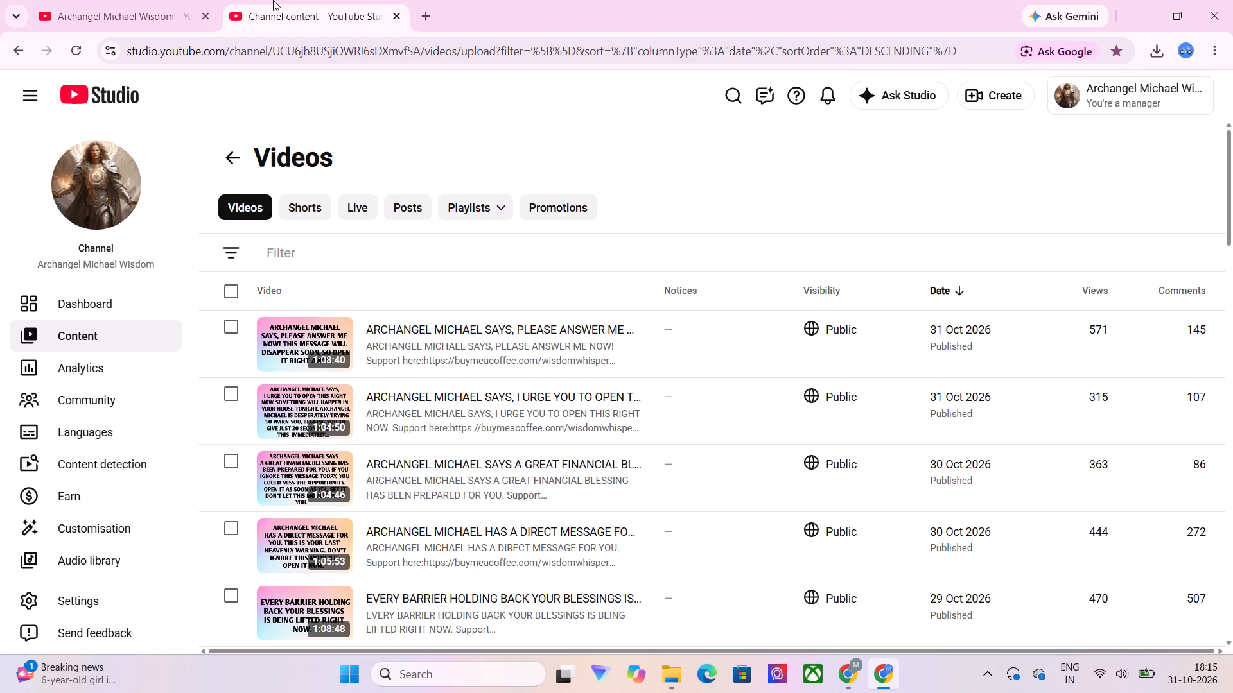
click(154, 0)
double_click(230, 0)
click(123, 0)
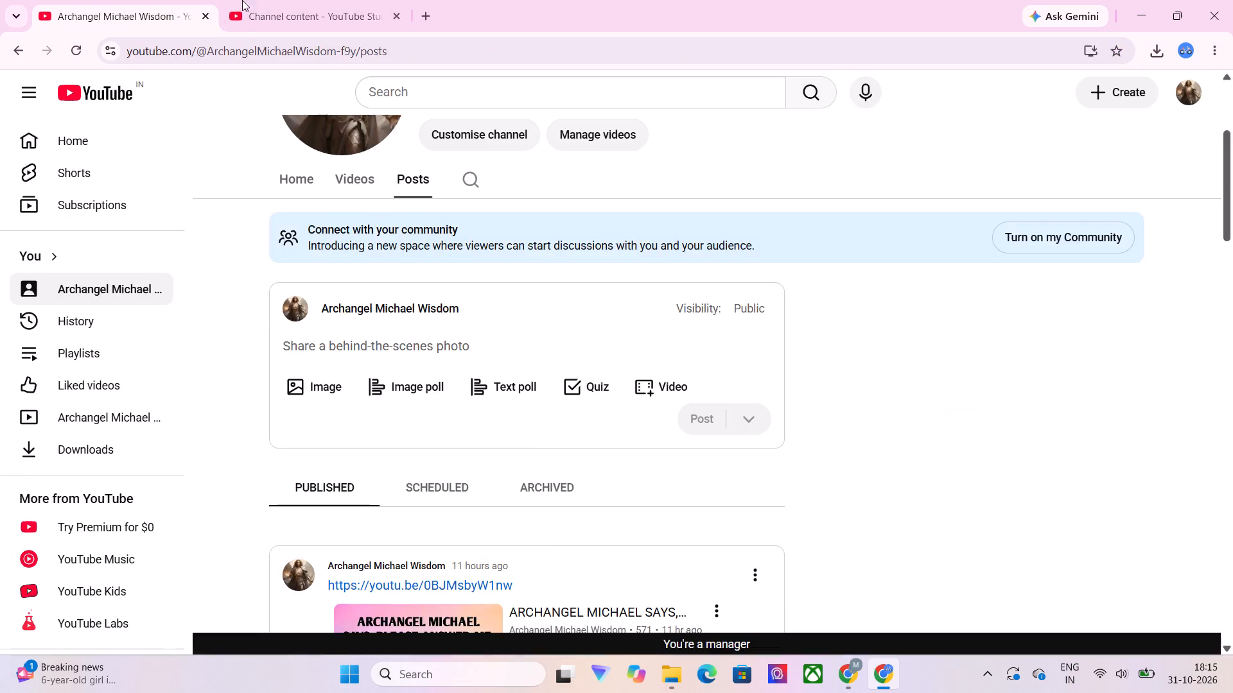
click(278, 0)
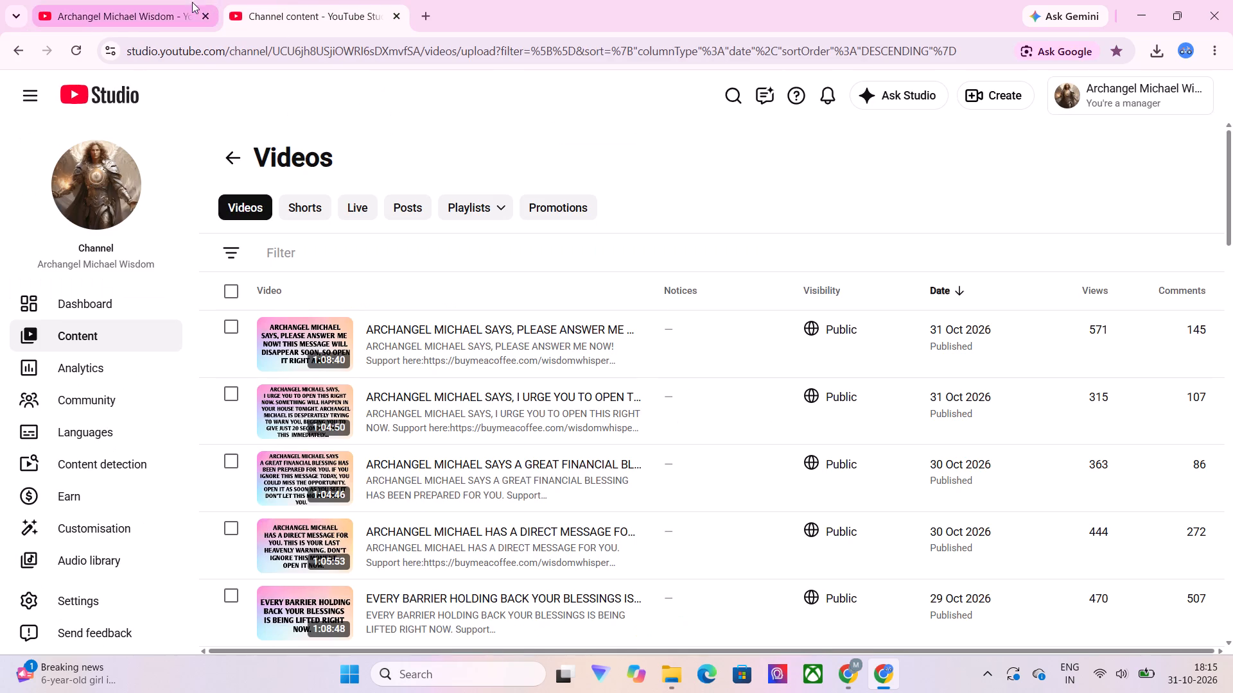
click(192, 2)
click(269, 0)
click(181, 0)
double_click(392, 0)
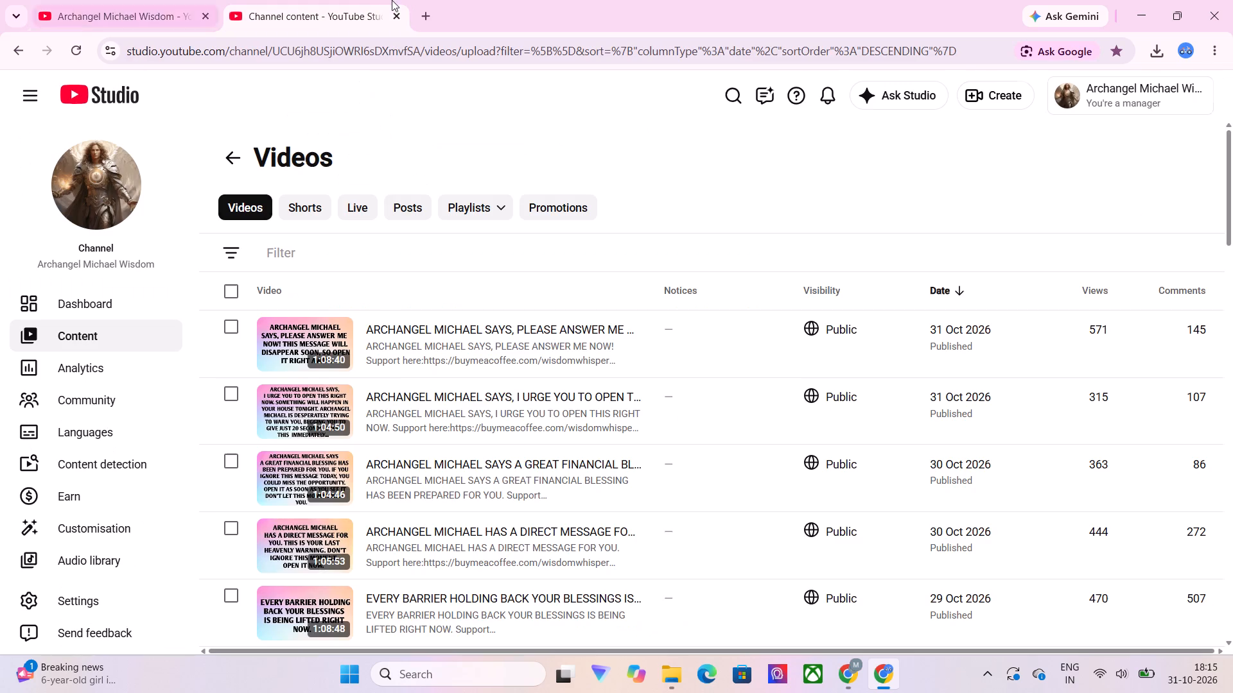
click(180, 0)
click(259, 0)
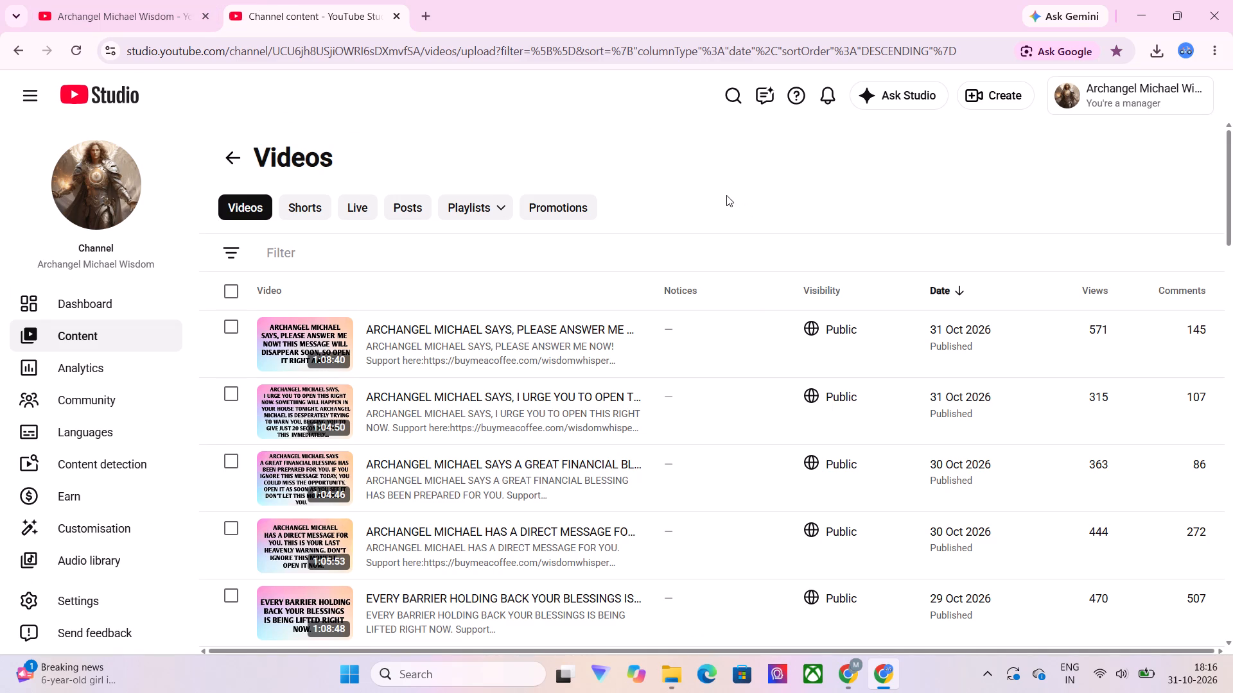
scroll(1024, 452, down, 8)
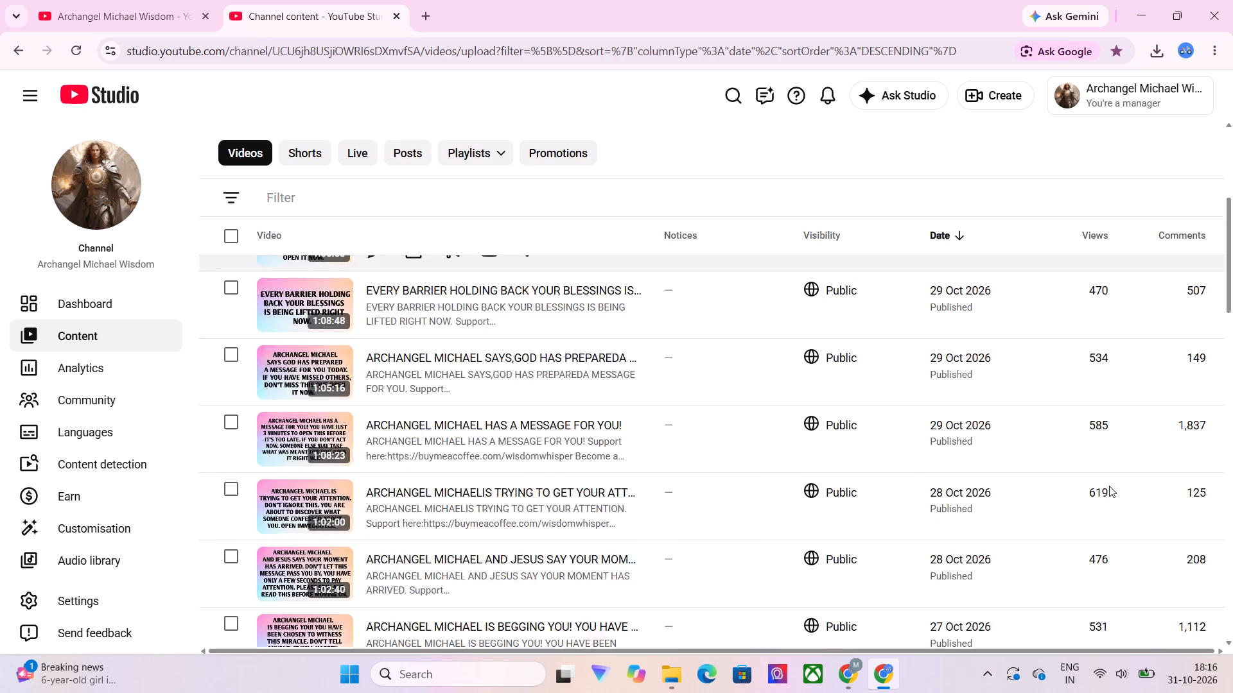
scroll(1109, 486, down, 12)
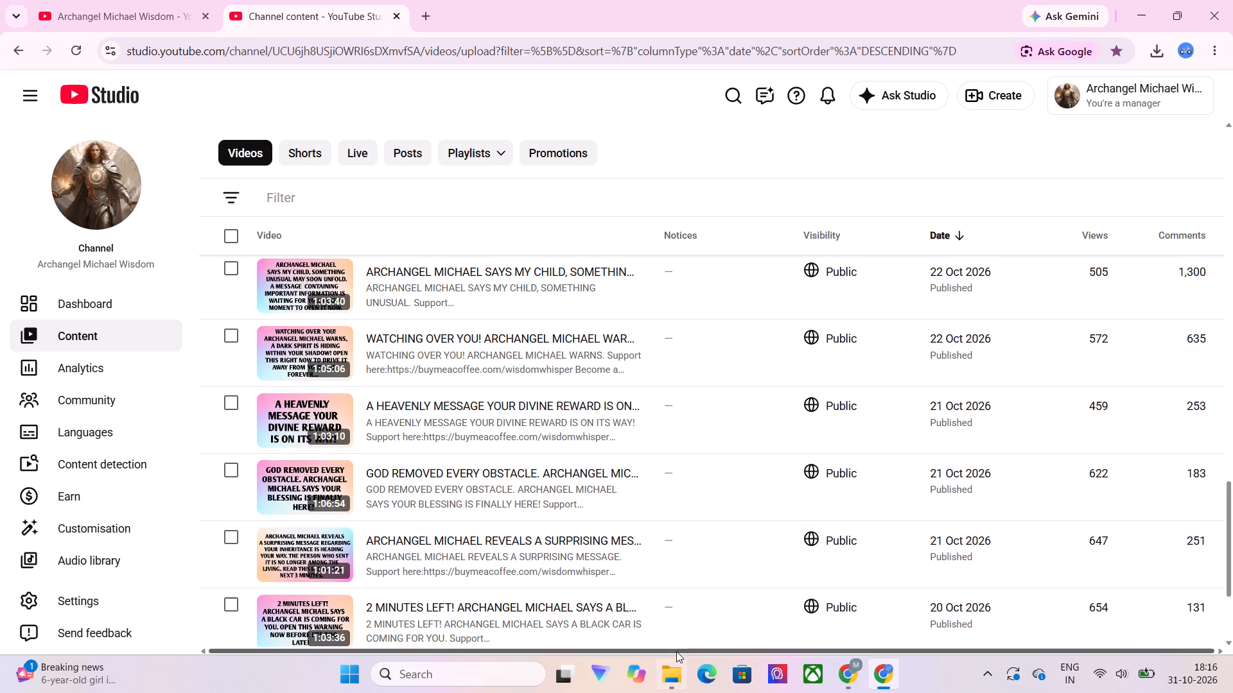
Delete the downloaded ARCHANGEL MICHAEL AND JESUS HAVE… MP4 file from the Downloads folder and return to the Studio video list.
click(674, 692)
click(299, 177)
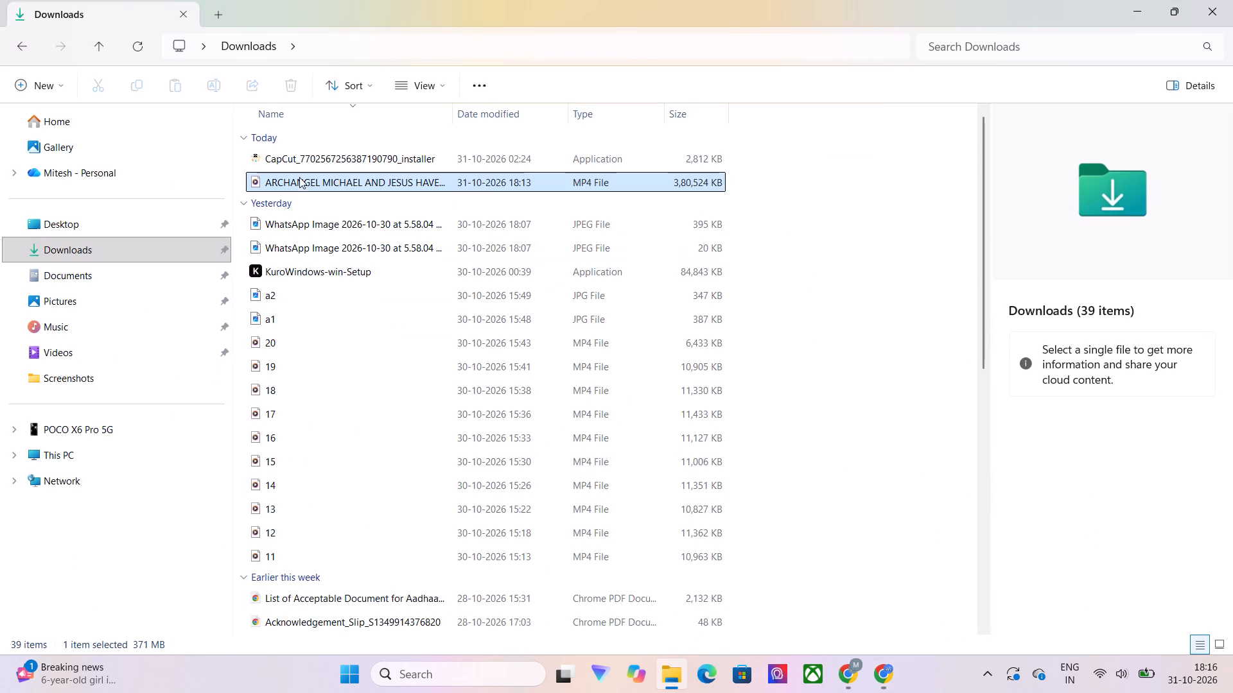
click(293, 85)
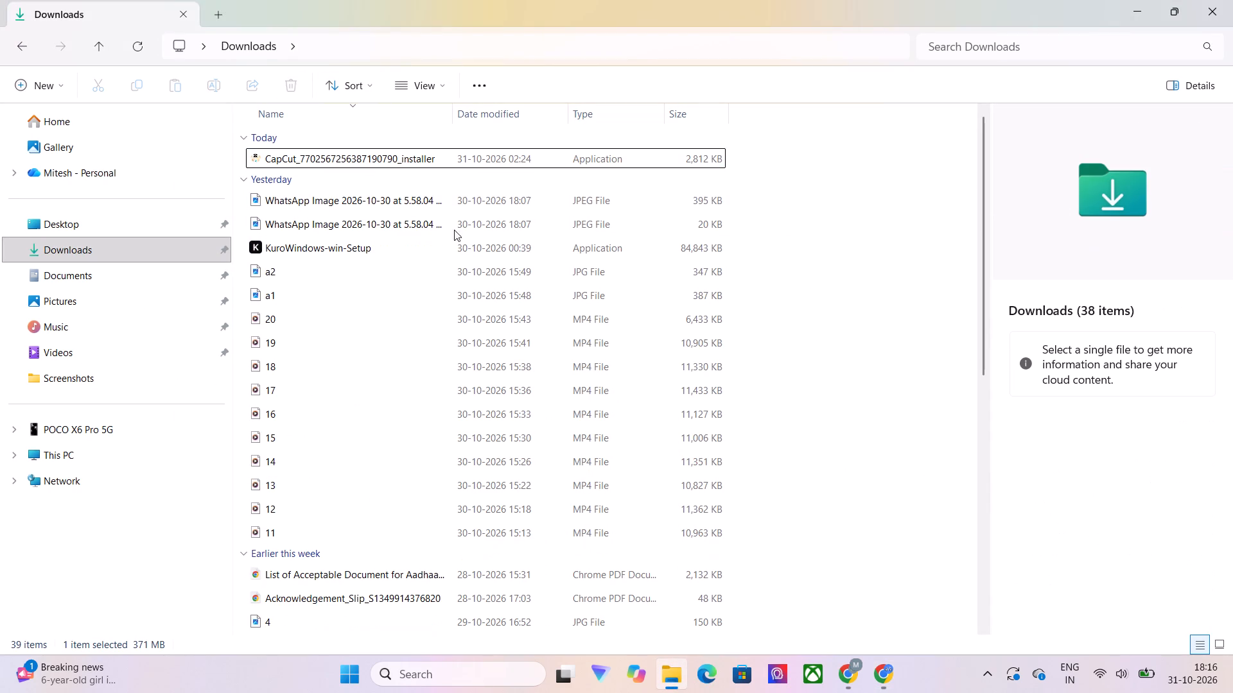
scroll(460, 232, up, 5)
scroll(848, 322, down, 5)
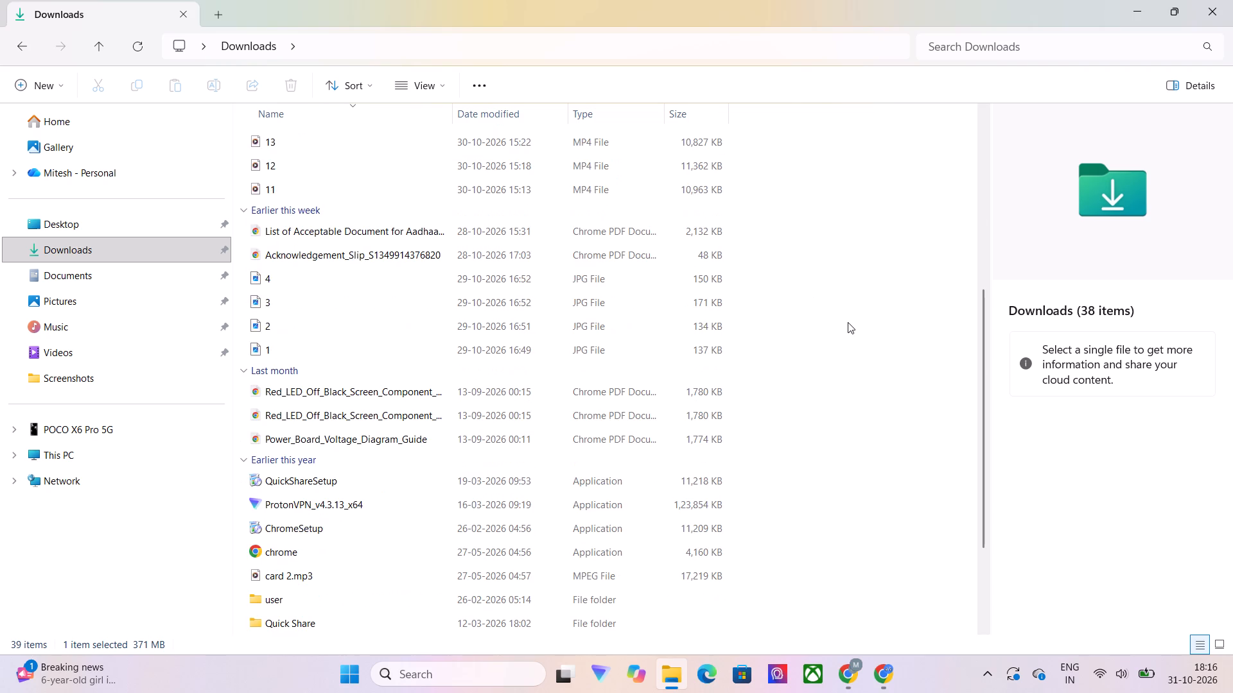
scroll(848, 322, up, 1)
scroll(848, 322, down, 6)
scroll(848, 322, up, 5)
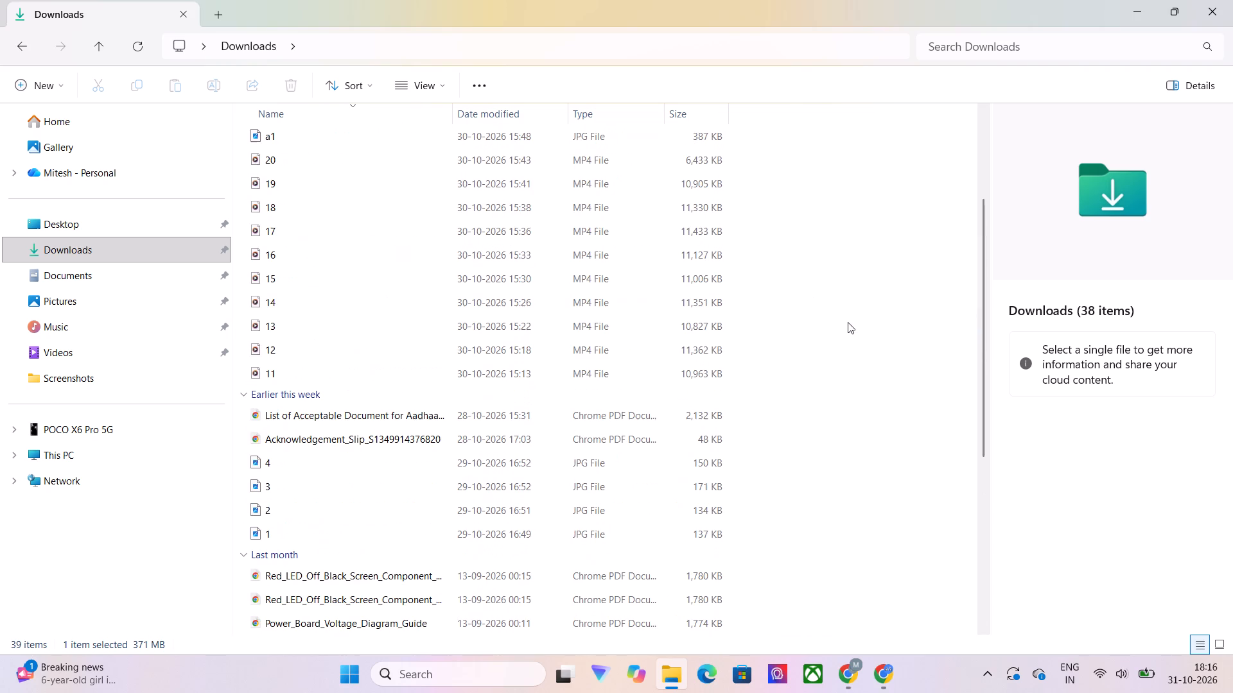
click(1126, 14)
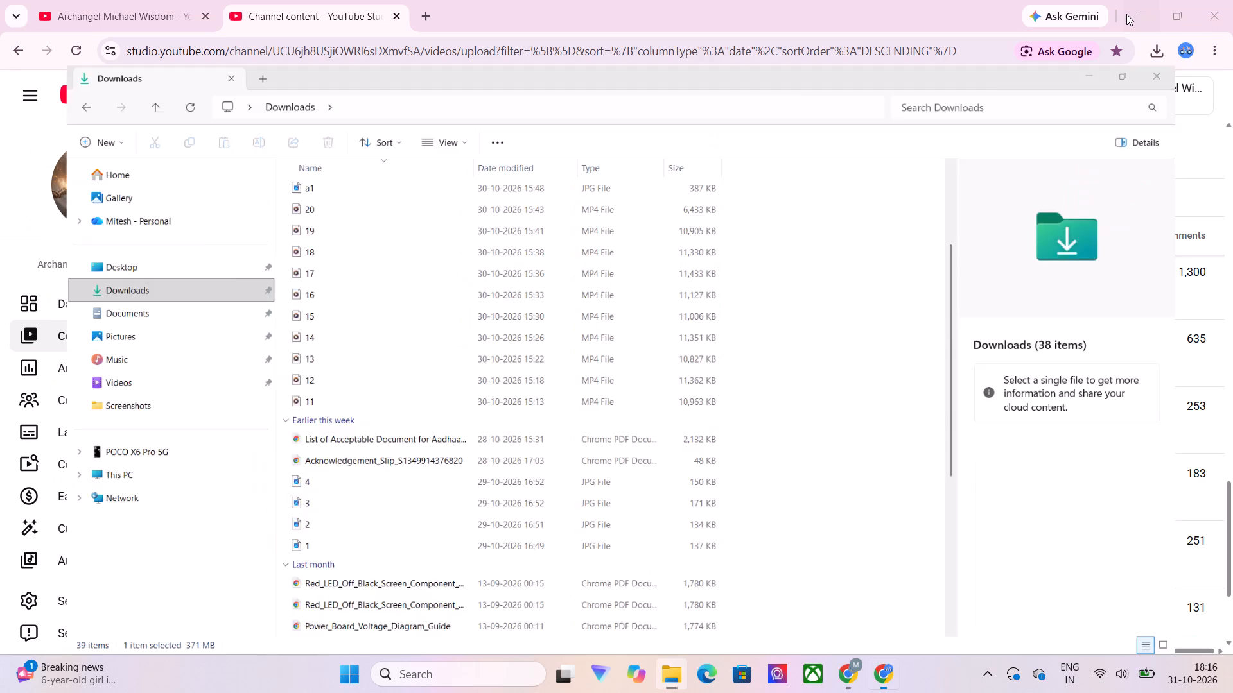
Look through the first two pages of the channel's video list and advance to the third page.
scroll(1140, 394, up, 4)
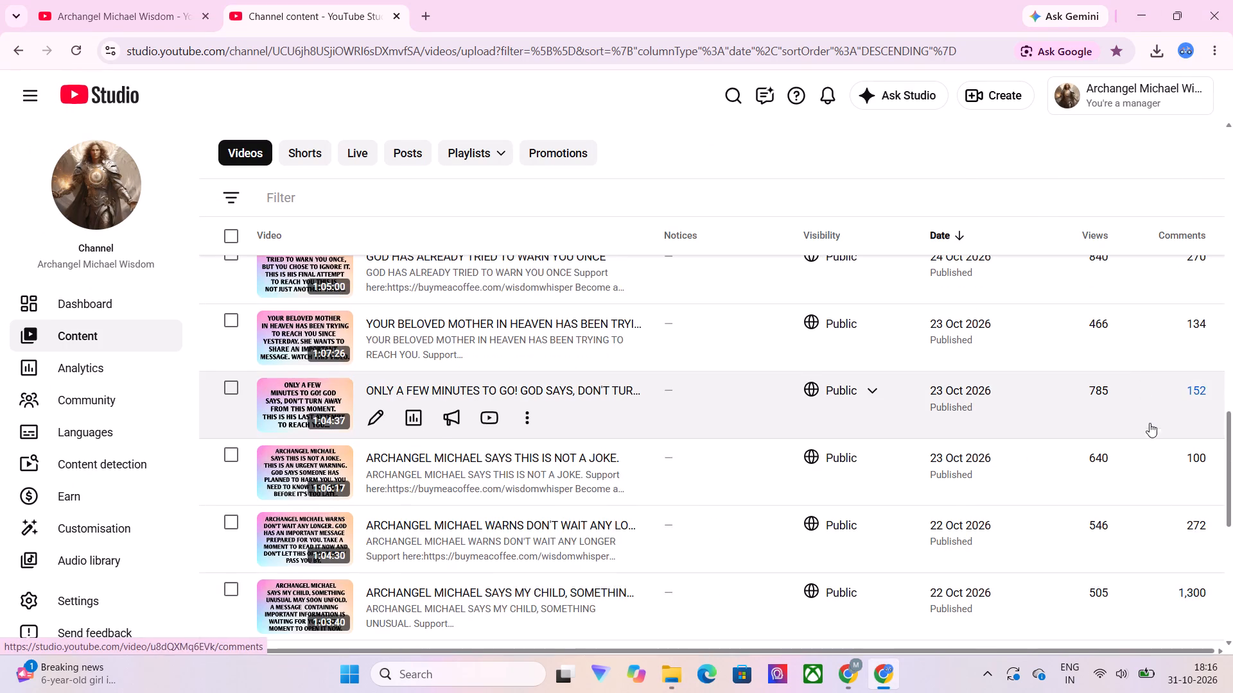
scroll(1150, 427, down, 7)
scroll(1150, 433, up, 20)
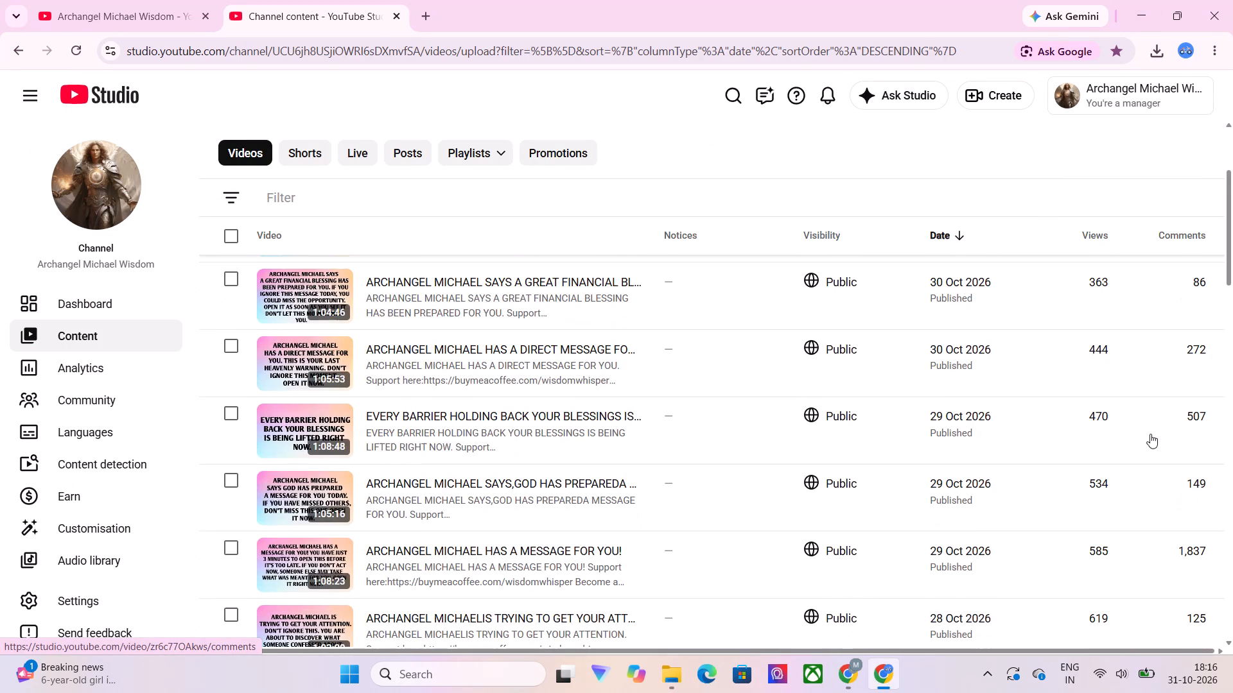
scroll(1150, 434, up, 7)
scroll(1184, 418, down, 7)
scroll(1212, 508, down, 3)
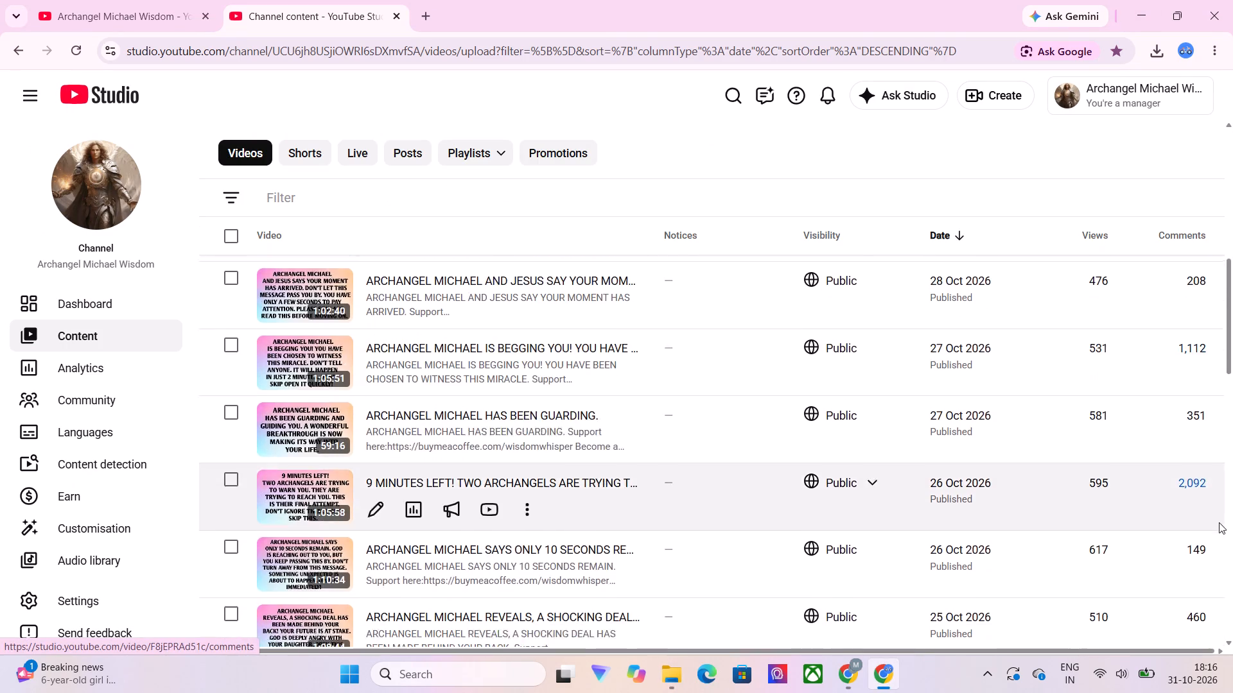
scroll(1219, 522, down, 18)
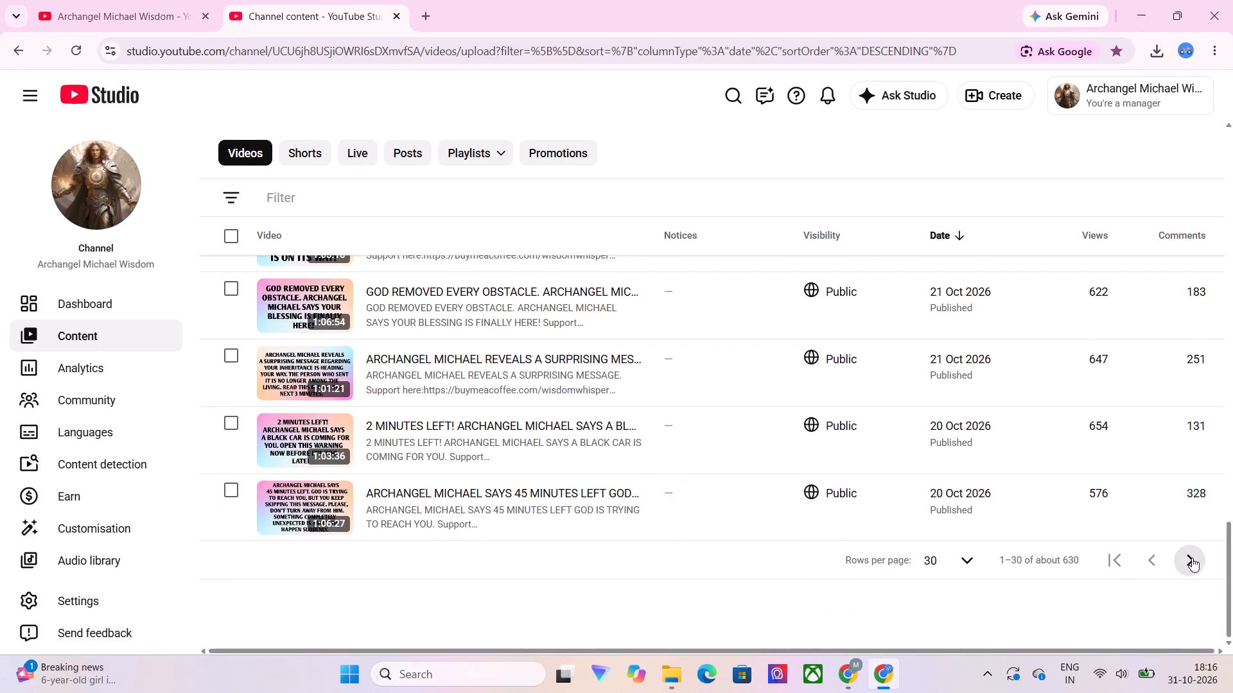
click(1191, 558)
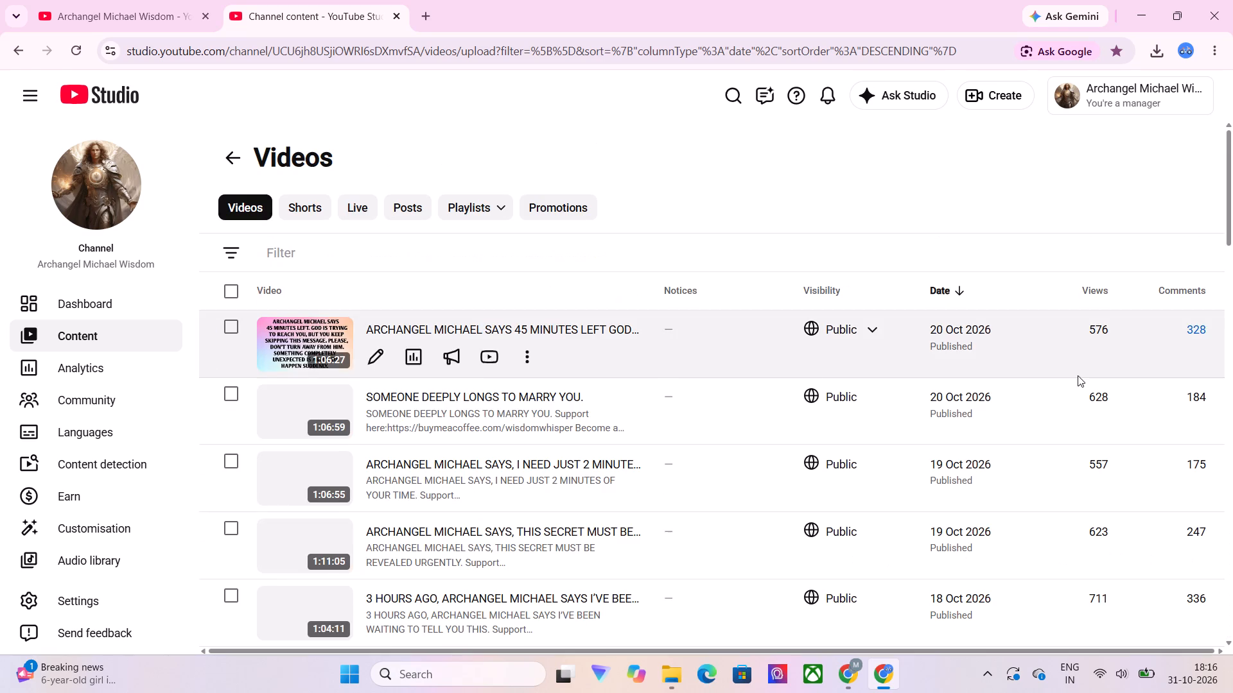
scroll(1140, 467, down, 20)
scroll(1140, 467, down, 6)
scroll(1185, 554, down, 4)
click(1187, 560)
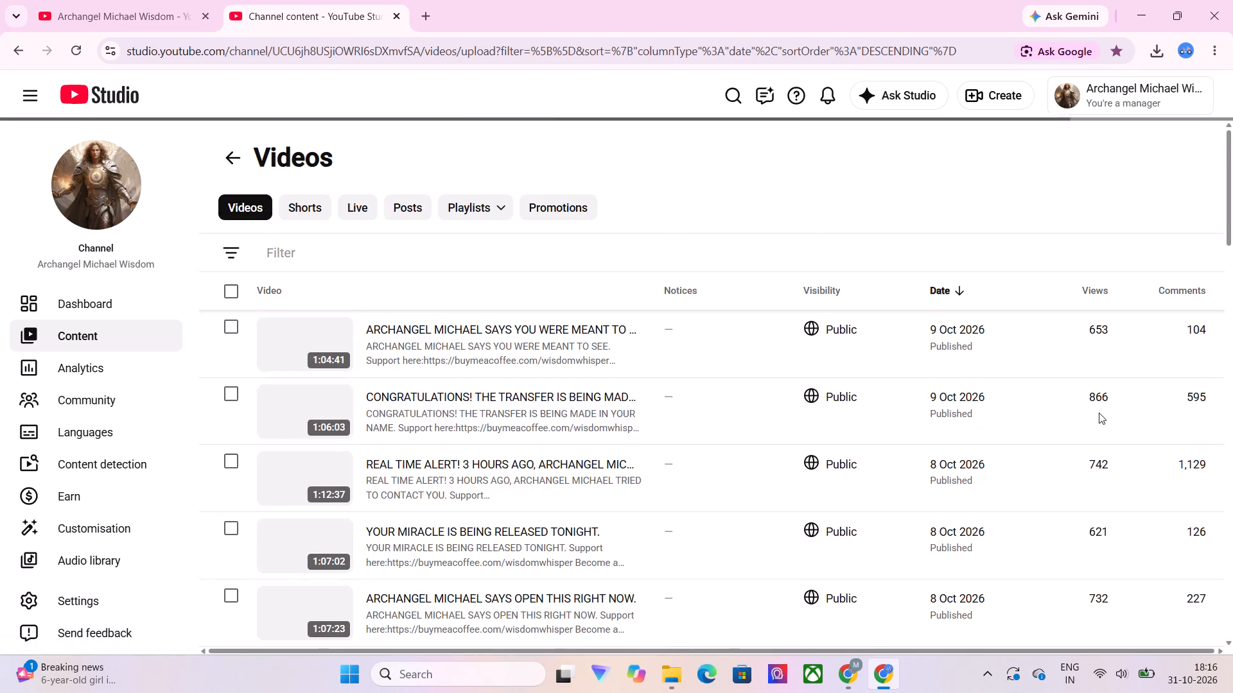
Look through the videos on the third page of the channel's video list and advance to the fourth page.
scroll(1099, 413, down, 15)
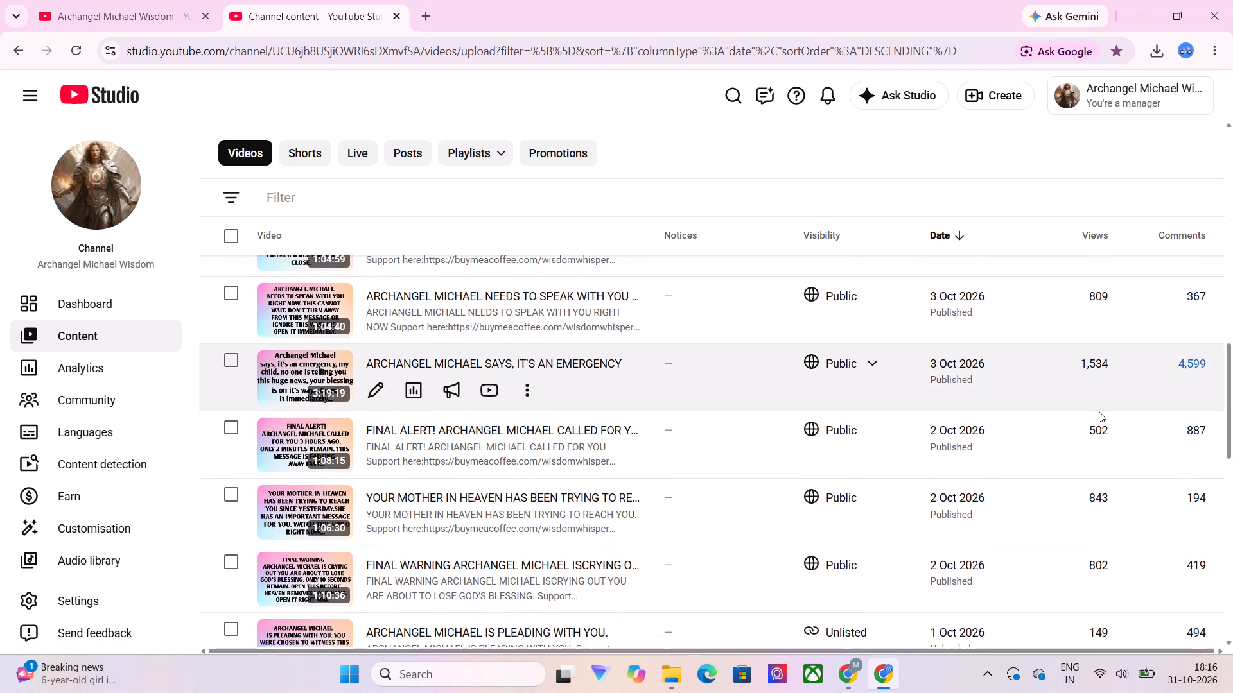
scroll(1099, 411, down, 9)
scroll(1099, 411, up, 4)
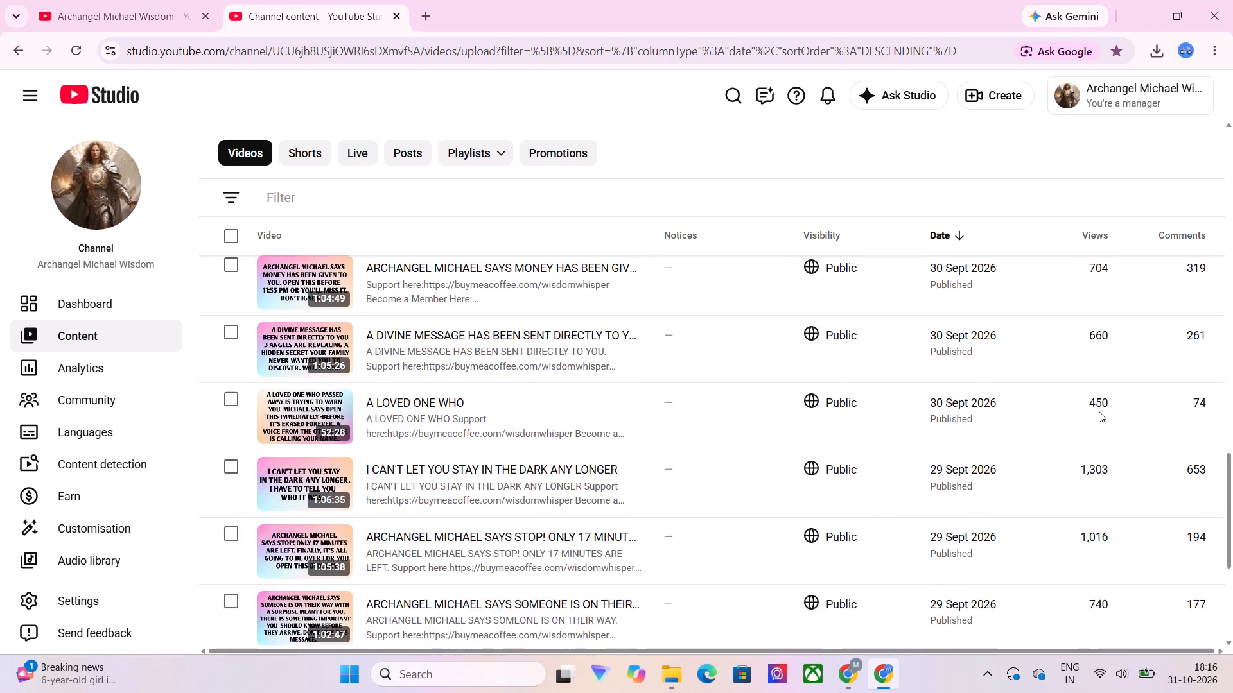
scroll(1099, 411, up, 14)
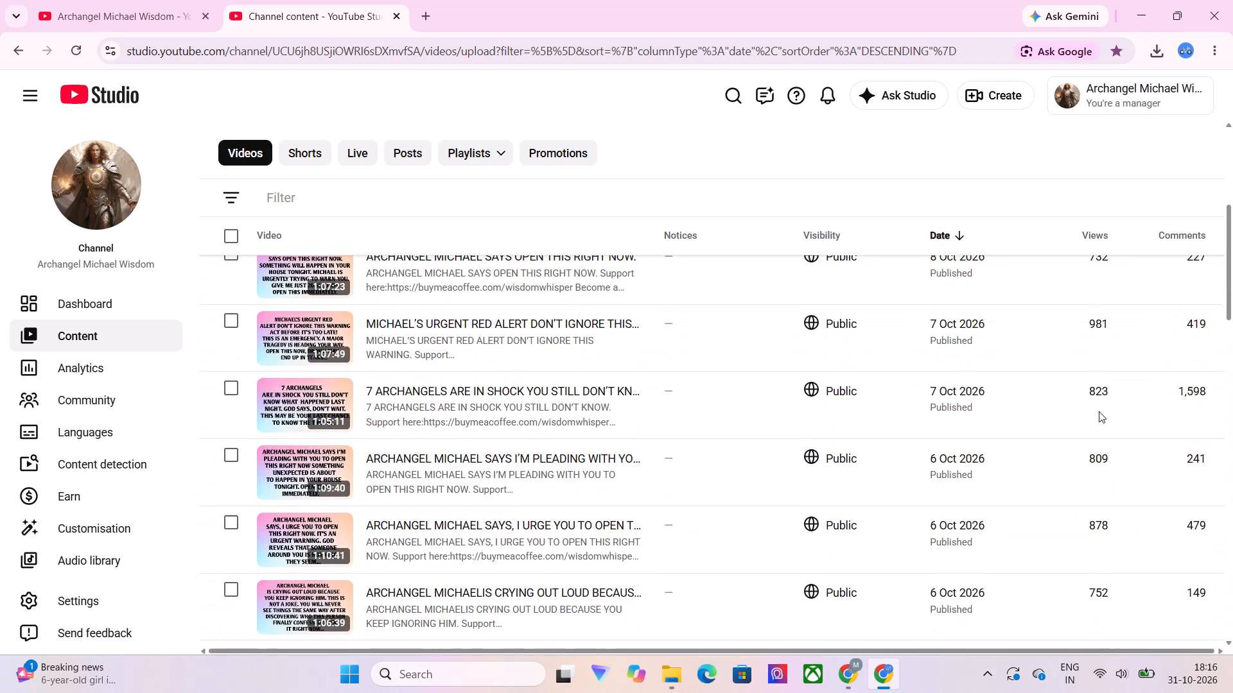
scroll(1099, 411, up, 7)
scroll(1099, 411, down, 14)
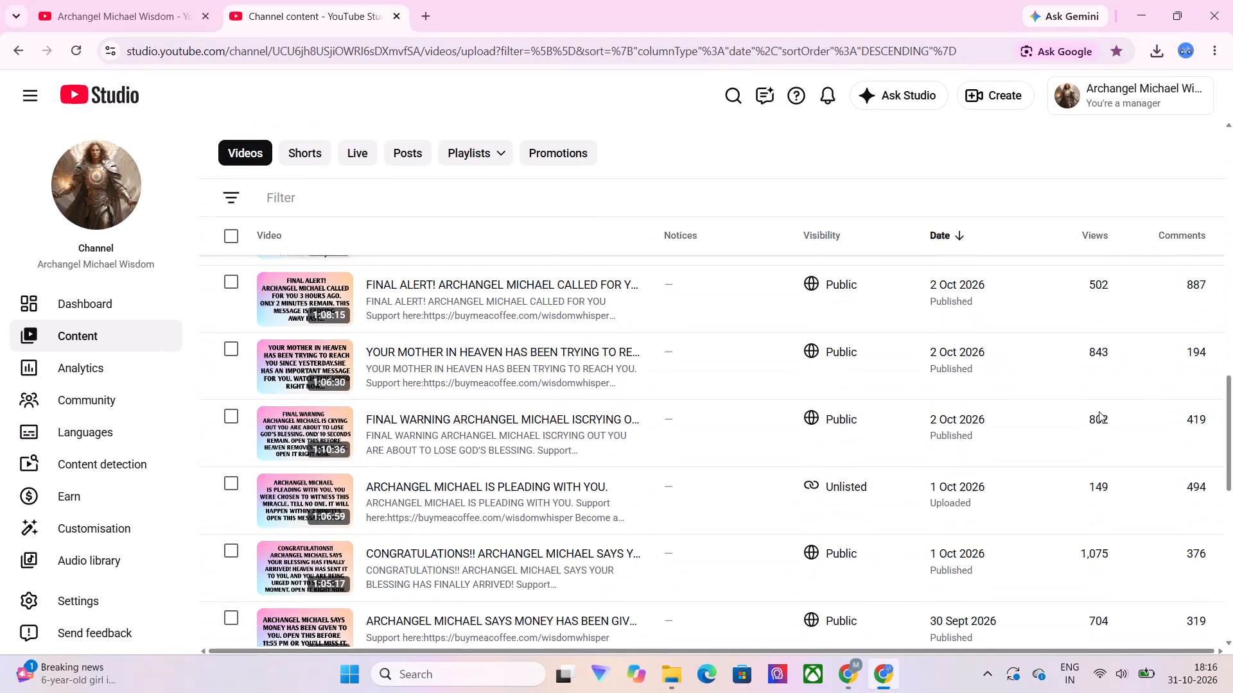
scroll(1099, 411, down, 5)
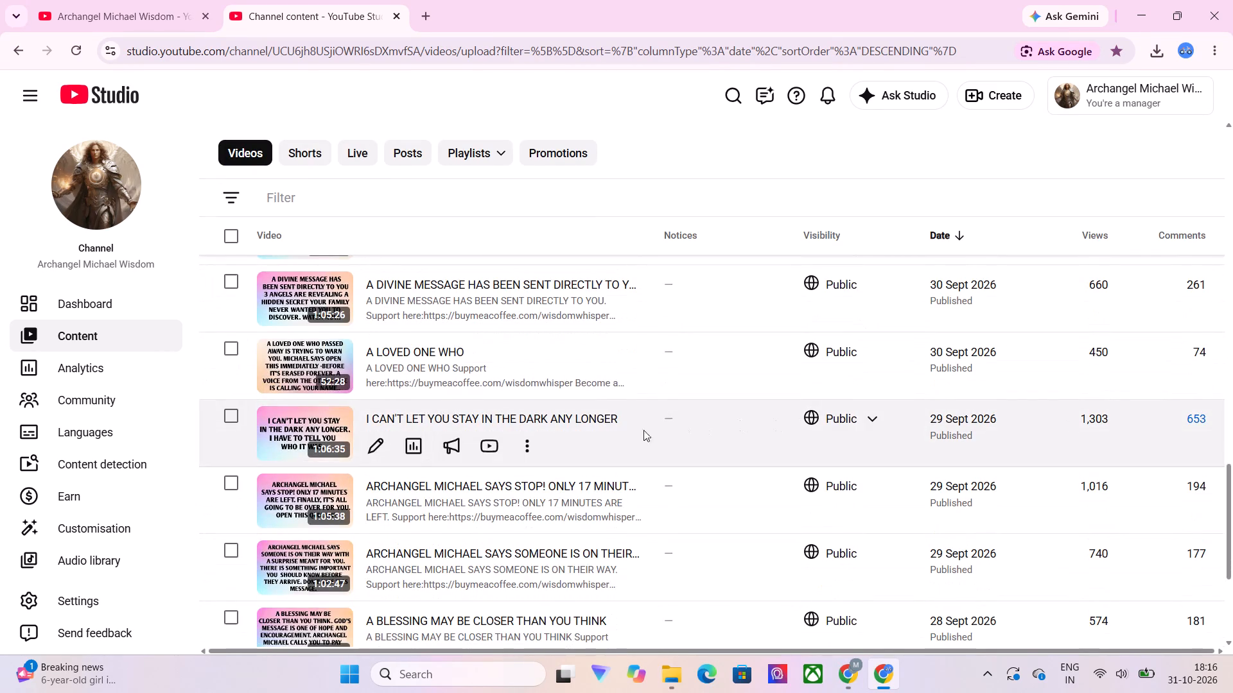
scroll(941, 453, down, 4)
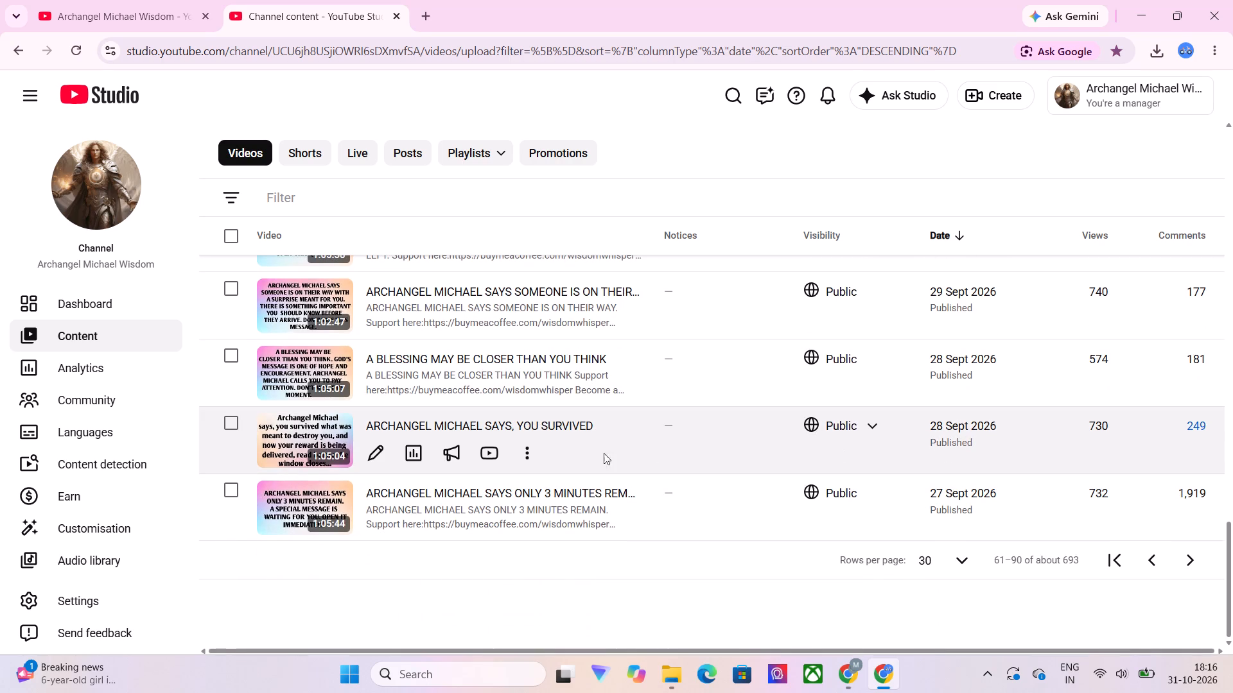
click(1180, 564)
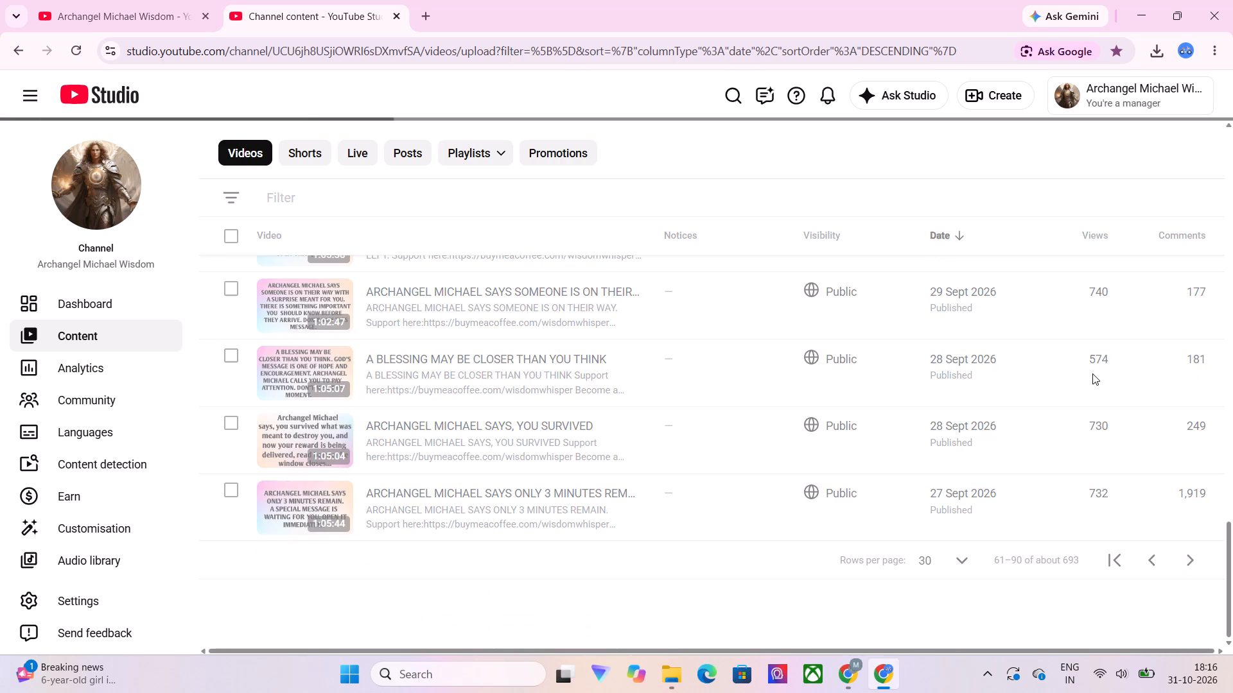
Look through the fourth page of videos and open the details of GOD HAS JUST REVEALED A SECRET FILE.
scroll(1092, 373, down, 11)
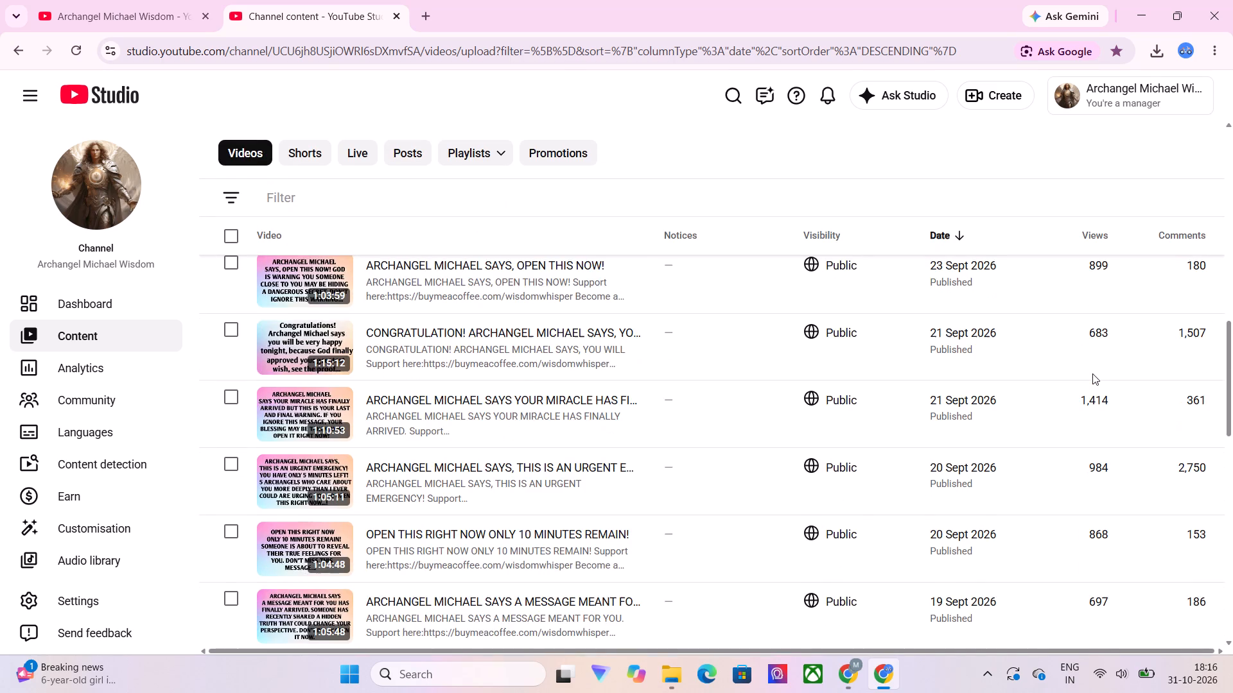
scroll(1092, 373, down, 5)
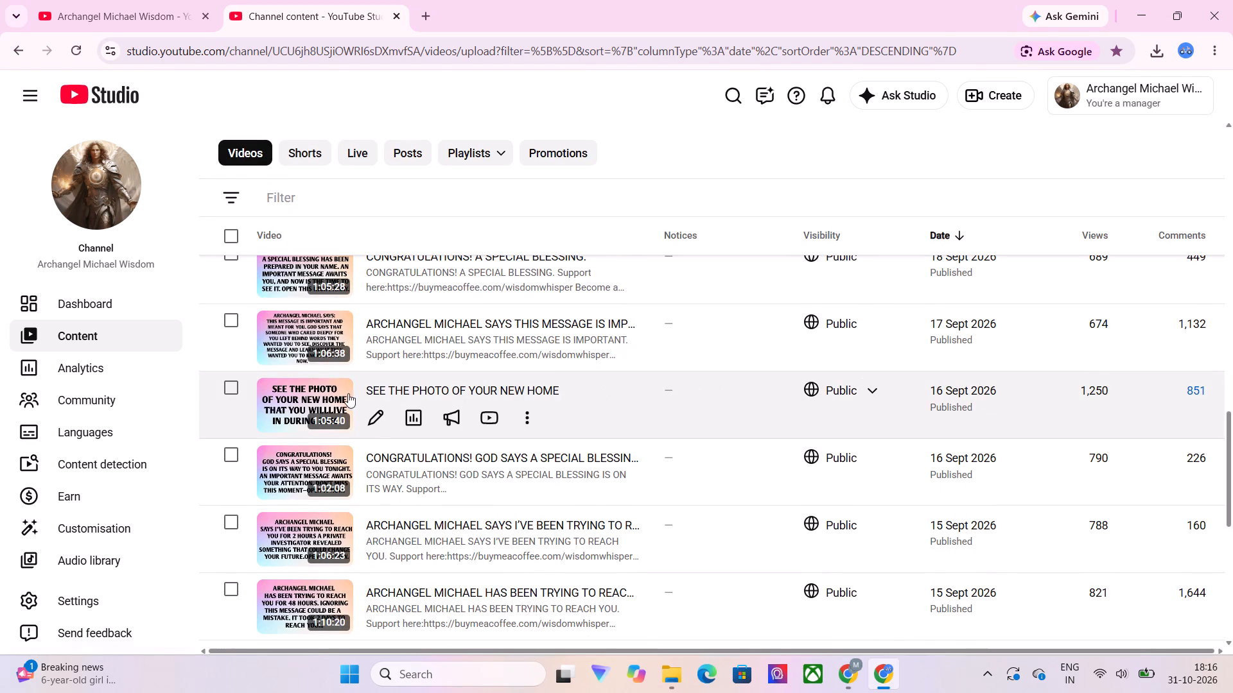
scroll(944, 413, down, 3)
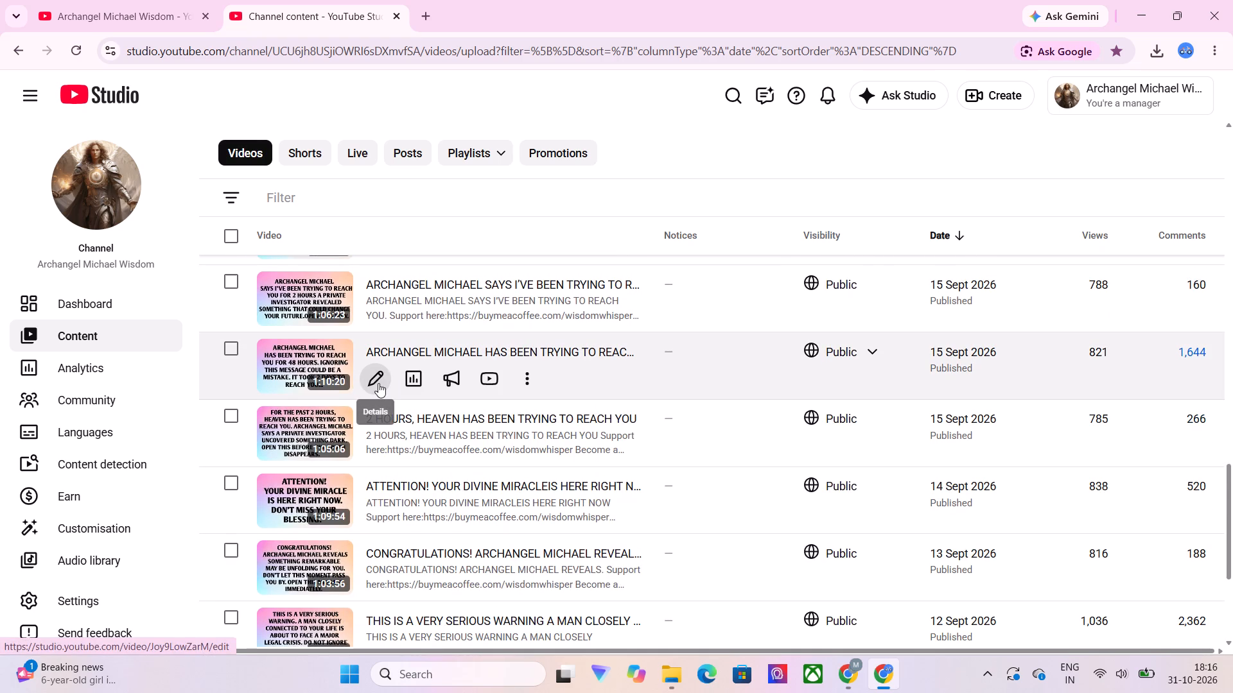
scroll(791, 485, down, 1)
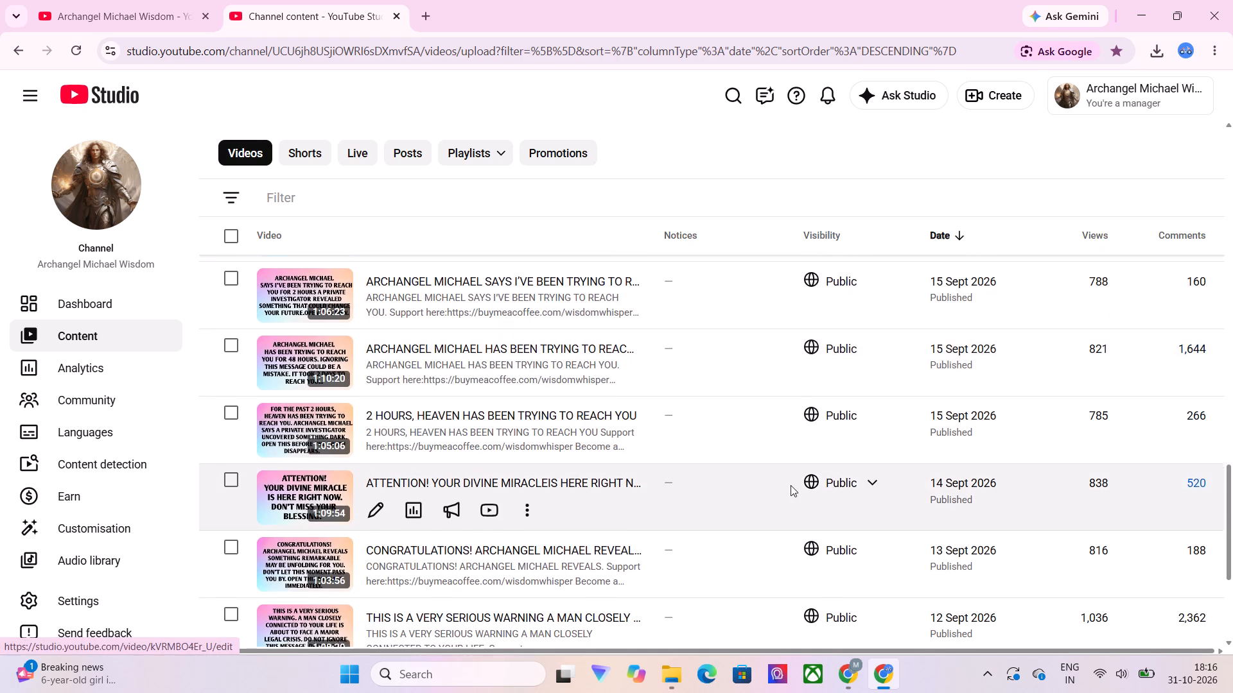
scroll(791, 485, down, 1)
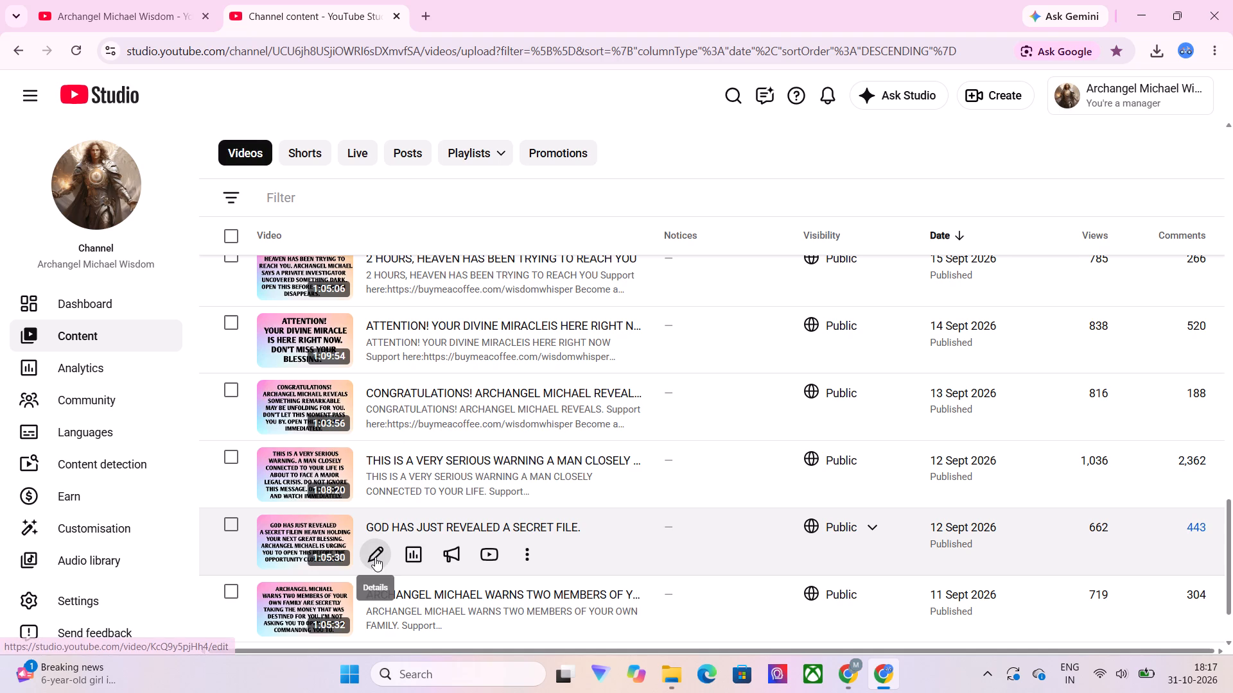
click(375, 557)
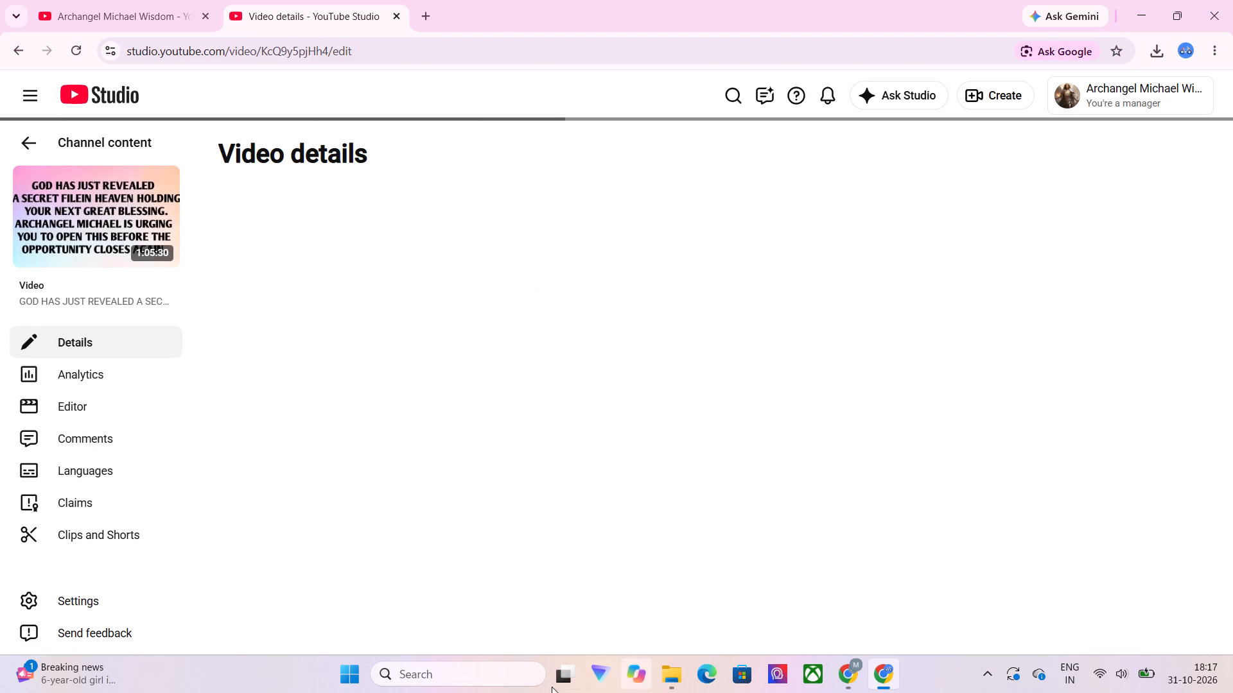
Check the newest files in the Downloads folder in File Explorer and return to the video's details in Chrome.
click(588, 676)
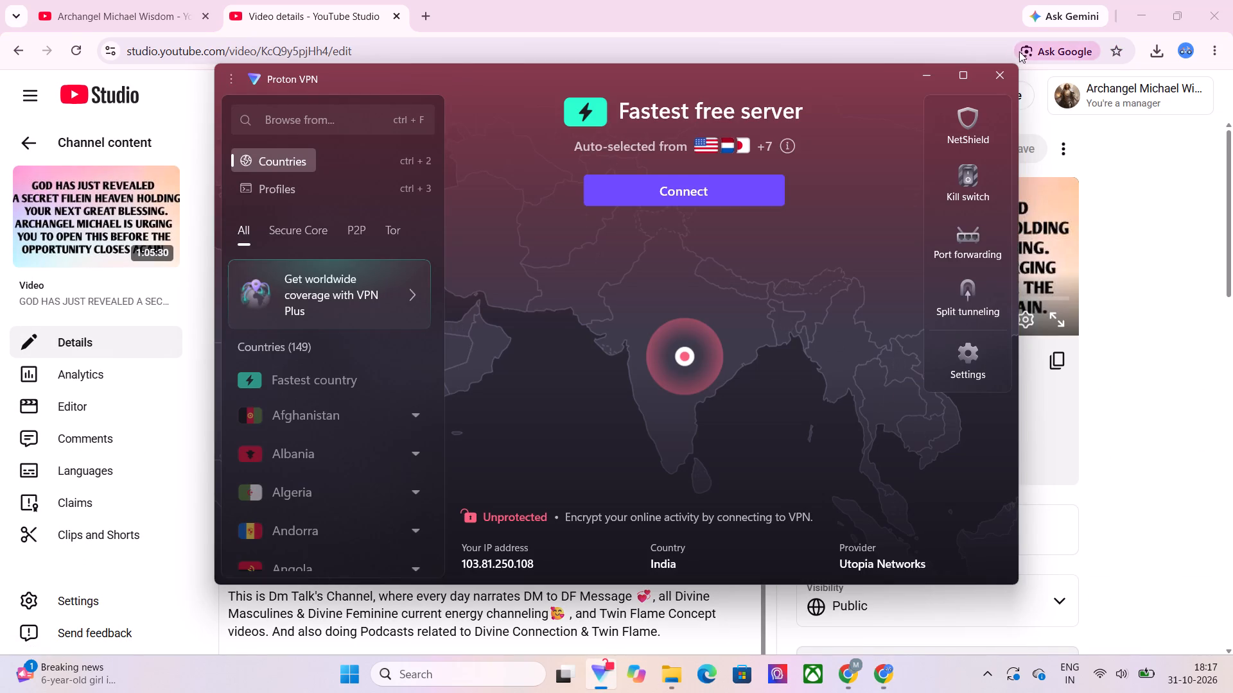
click(1002, 72)
click(676, 672)
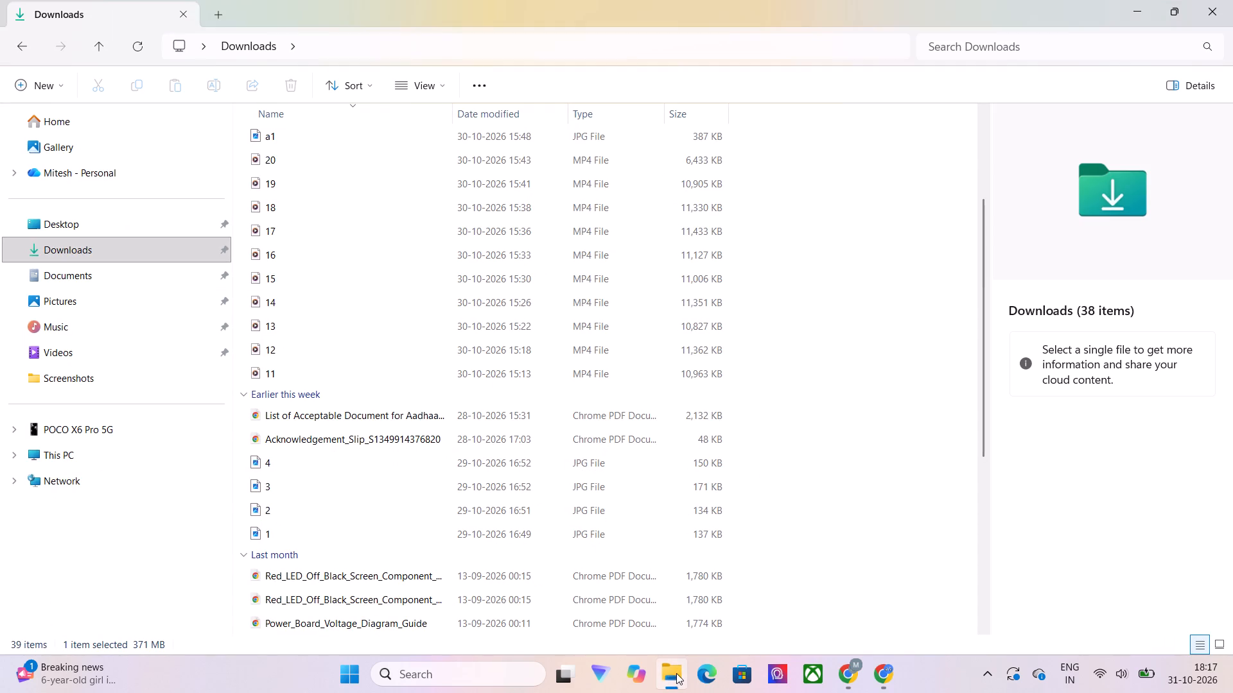
scroll(735, 447, up, 6)
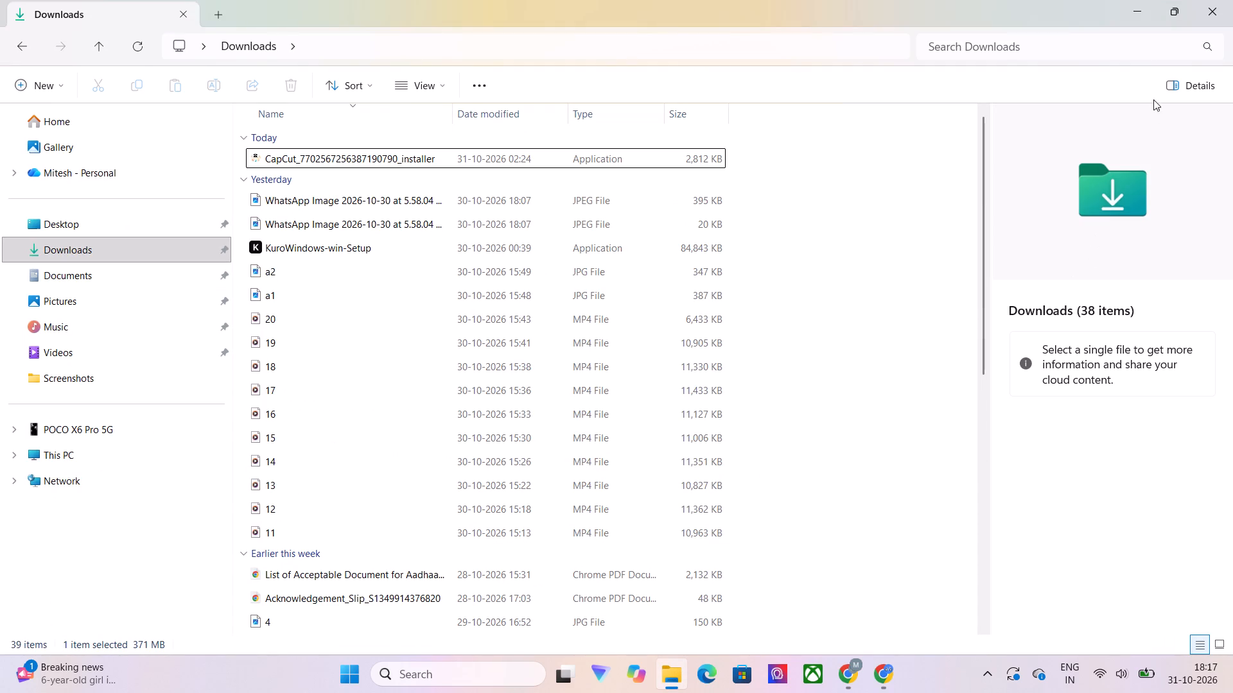
click(1145, 16)
Play a short preview of GOD HAS JUST REVEALED A SECRET FILE and return to the channel's video list.
click(824, 320)
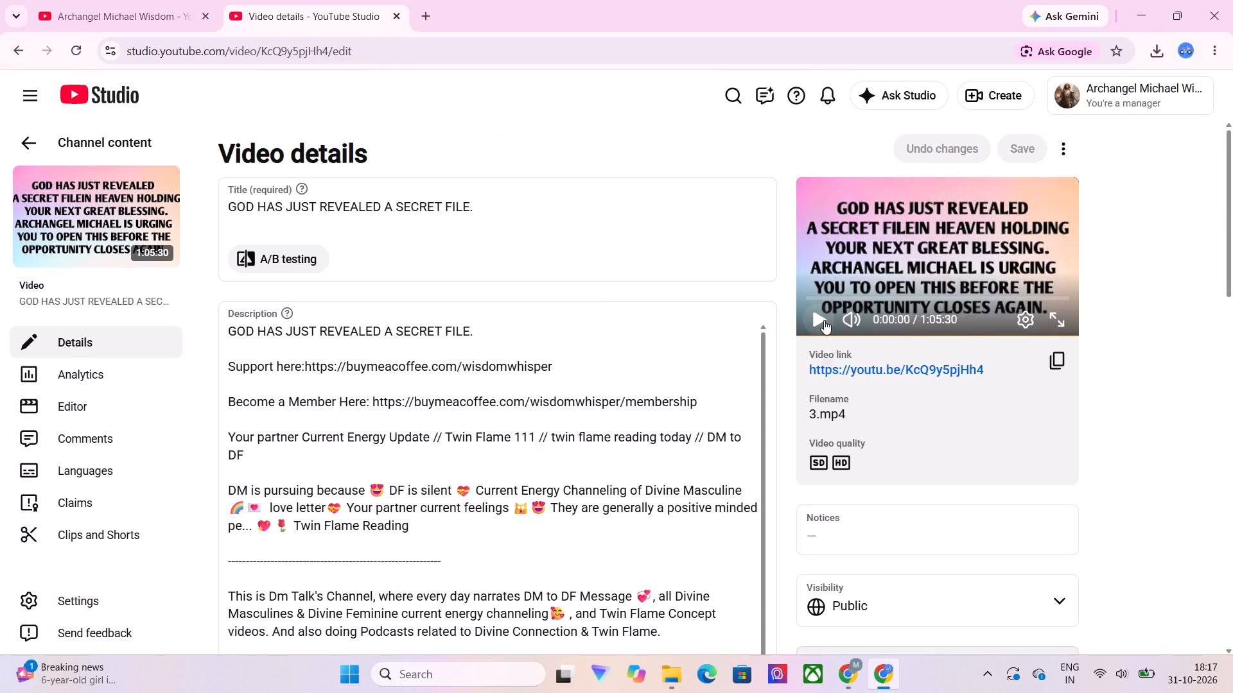
click(824, 320)
click(824, 320)
click(824, 320)
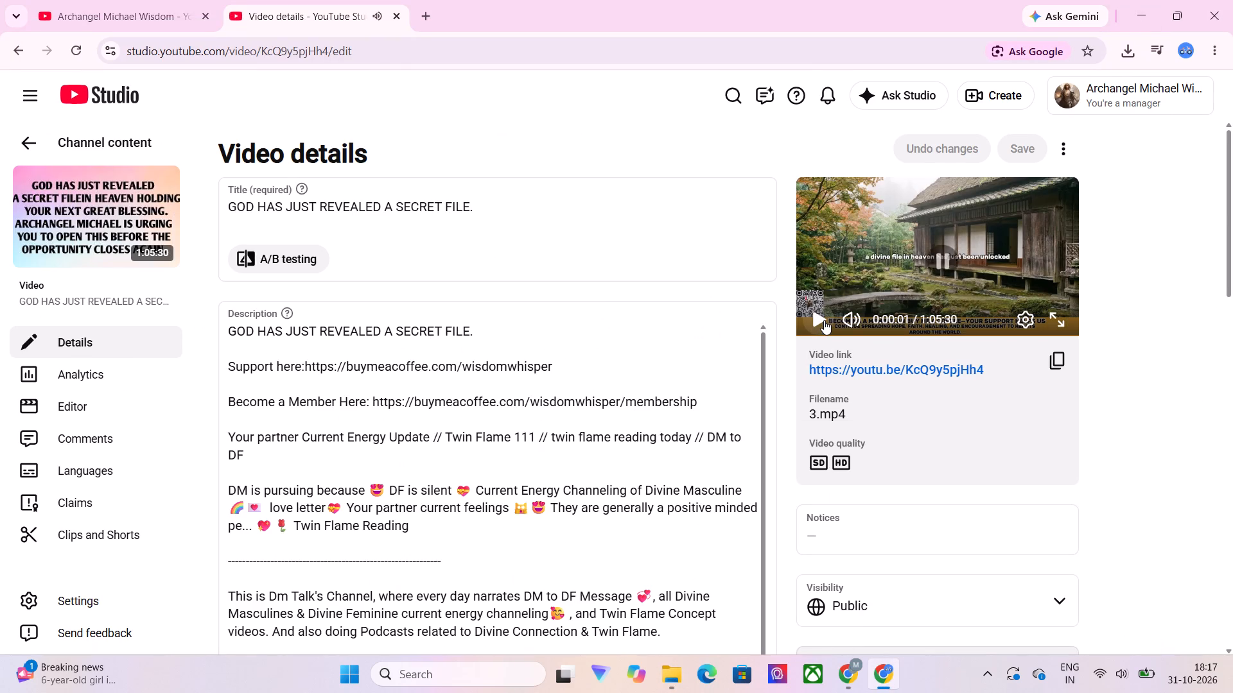
click(11, 142)
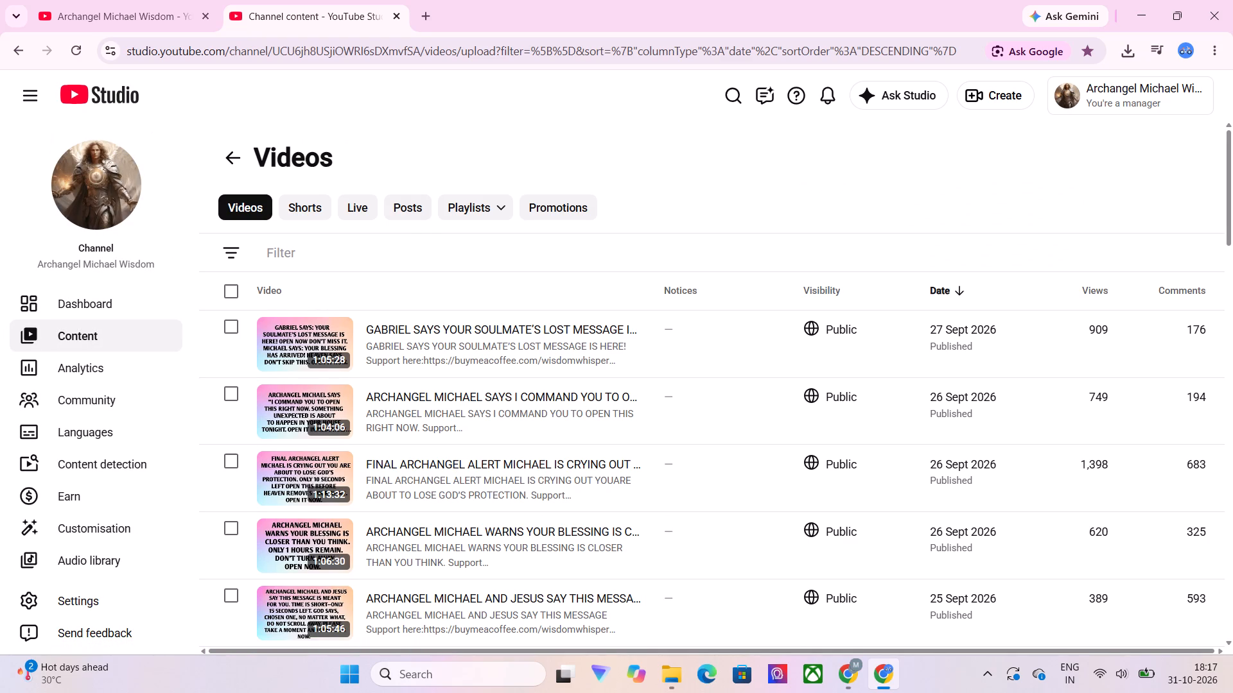
Go back from the fourth to the third page of the channel's video list.
scroll(1079, 399, down, 7)
scroll(1154, 449, down, 12)
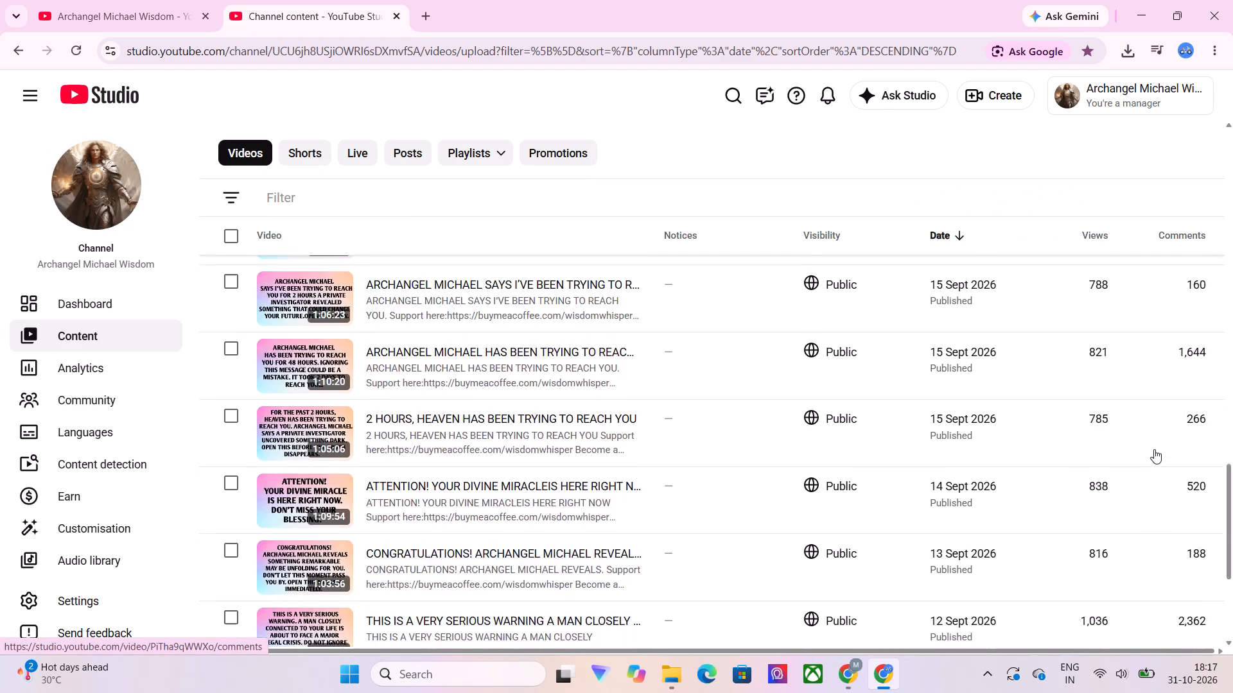
scroll(1154, 449, down, 11)
click(1143, 560)
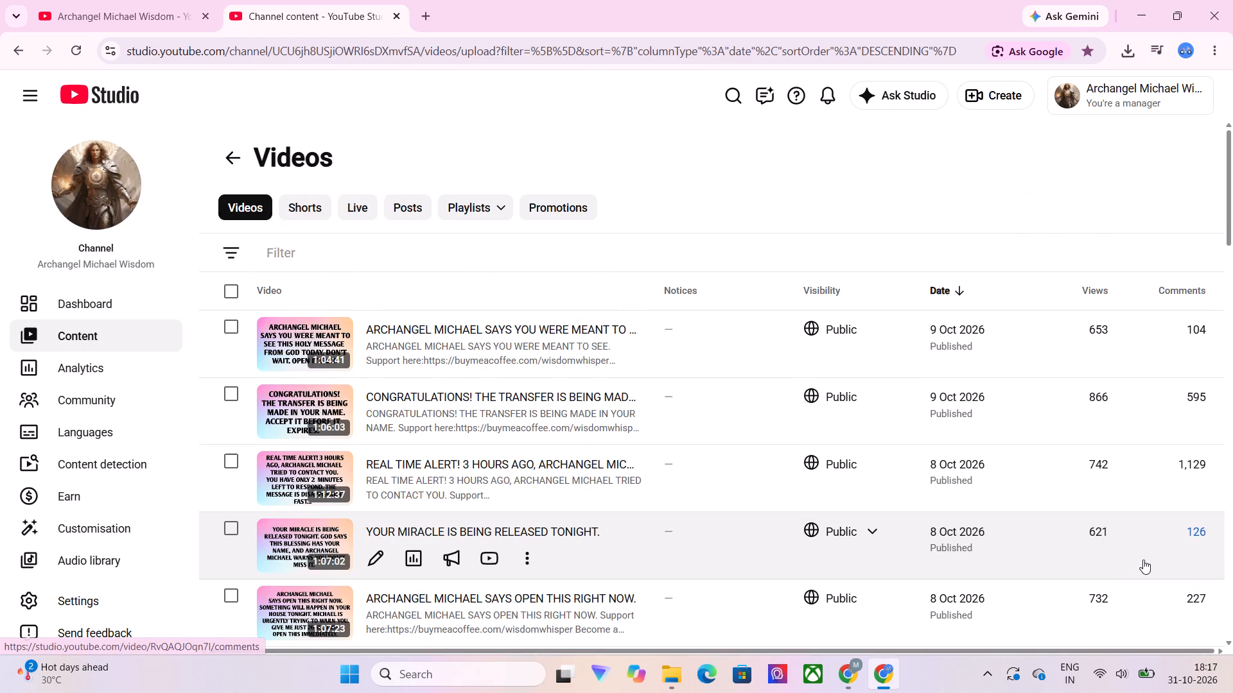
Open the details of the video YOUR MIRACLE IS BEING RELEASED TONIGHT and briefly preview its playback.
scroll(1141, 454, down, 12)
scroll(1141, 454, up, 12)
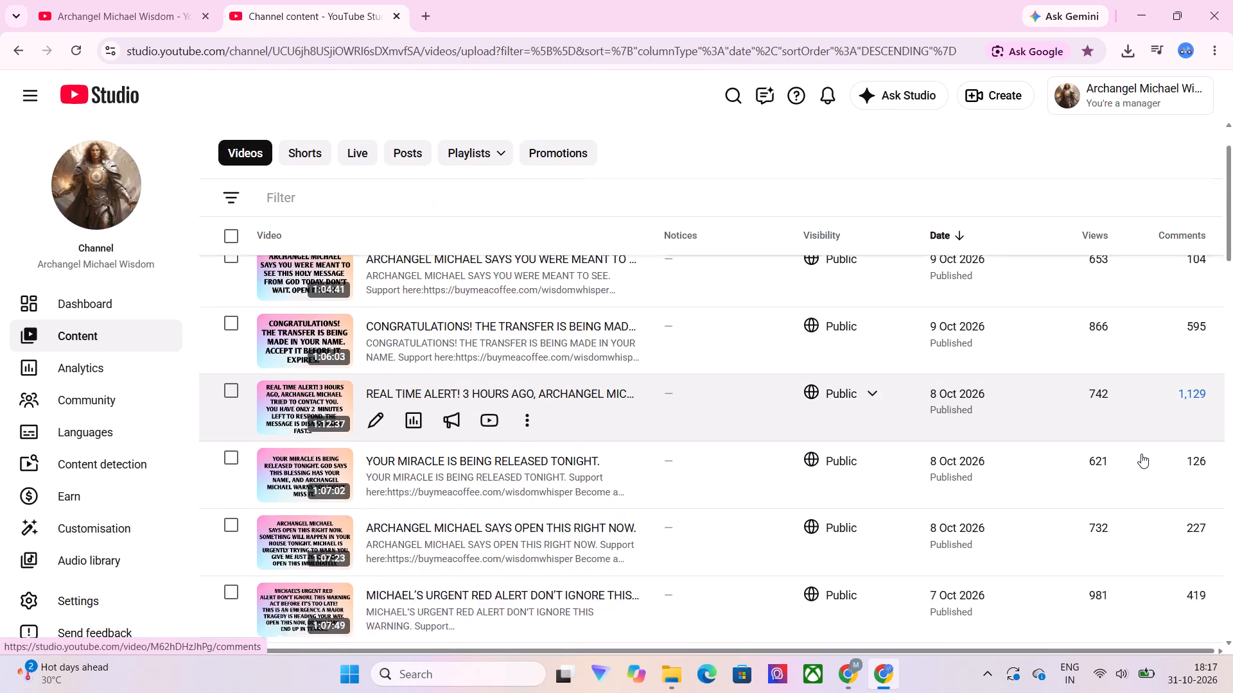
scroll(822, 464, down, 2)
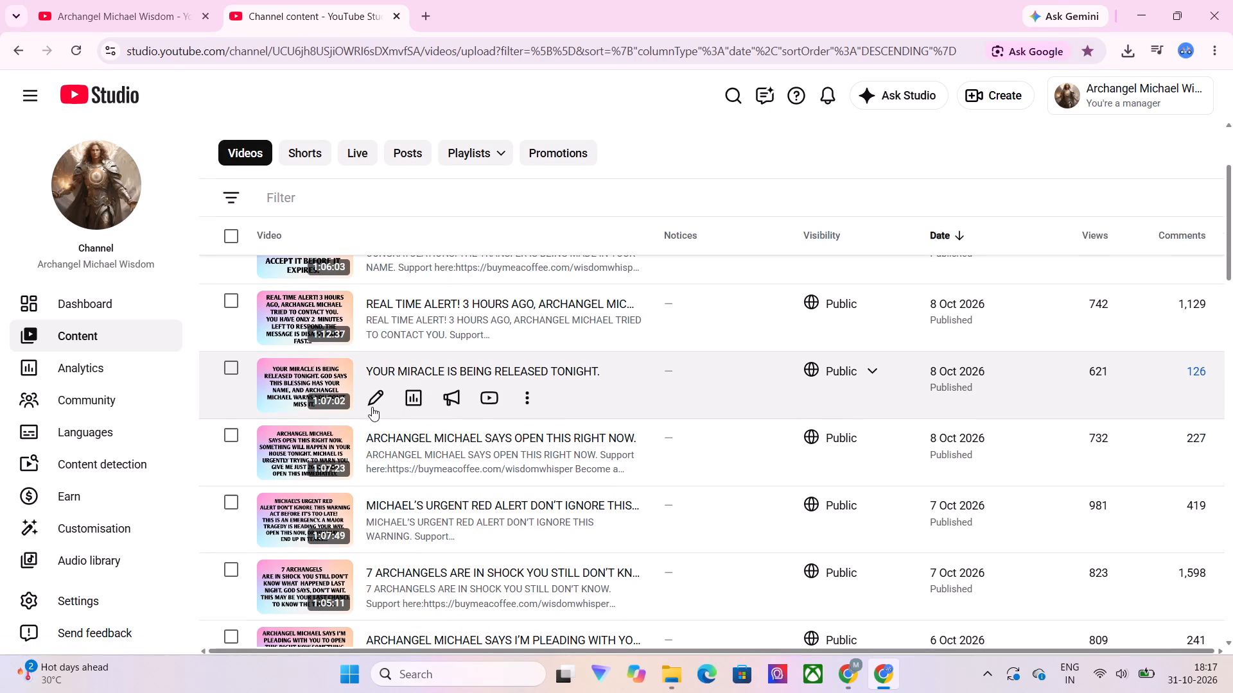
click(372, 407)
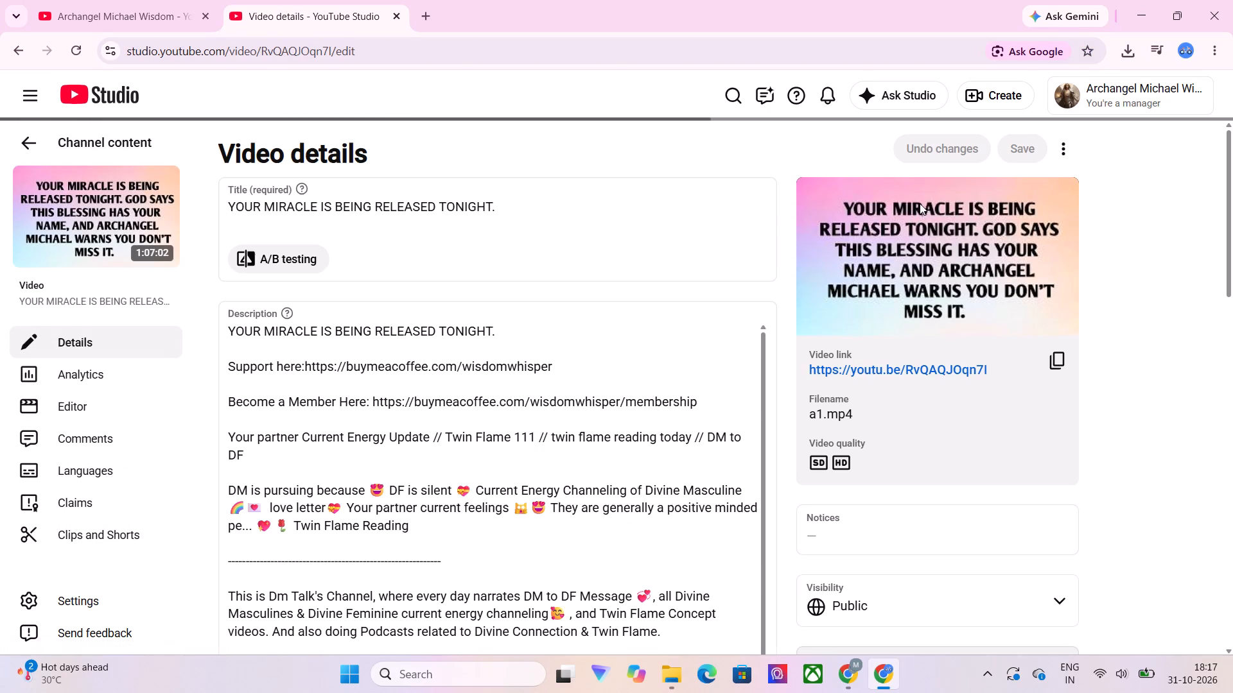
click(931, 229)
click(943, 241)
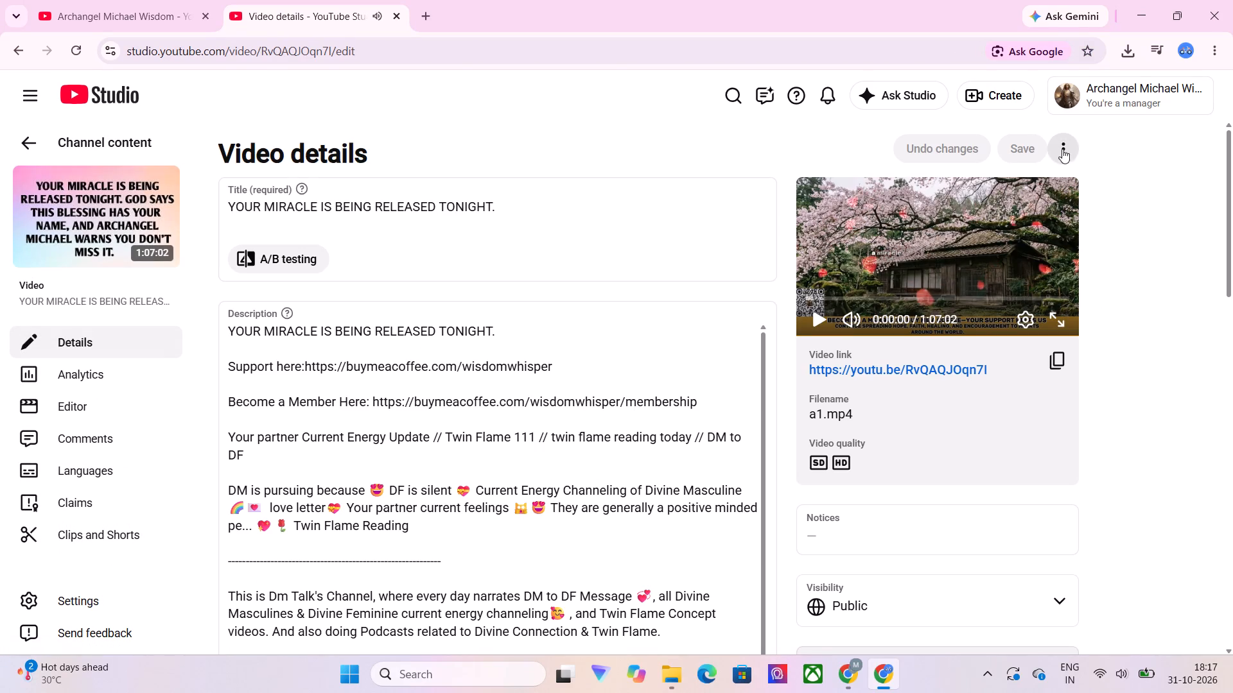
Download the video file of YOUR MIRACLE IS BEING RELEASED TONIGHT.
click(1070, 148)
click(1036, 182)
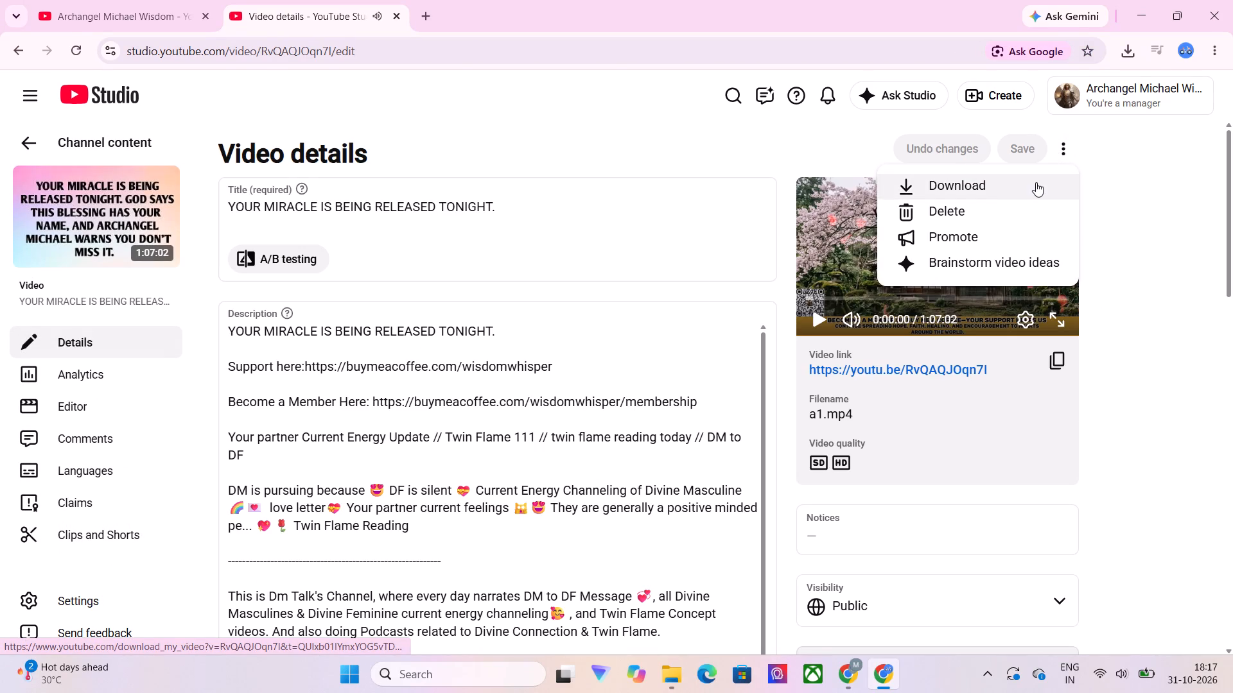
Copy the video's link and, in a new tab, search for youtube thumbnail download to open youtube-thumbnail-grabber.com.
triple_click(1067, 363)
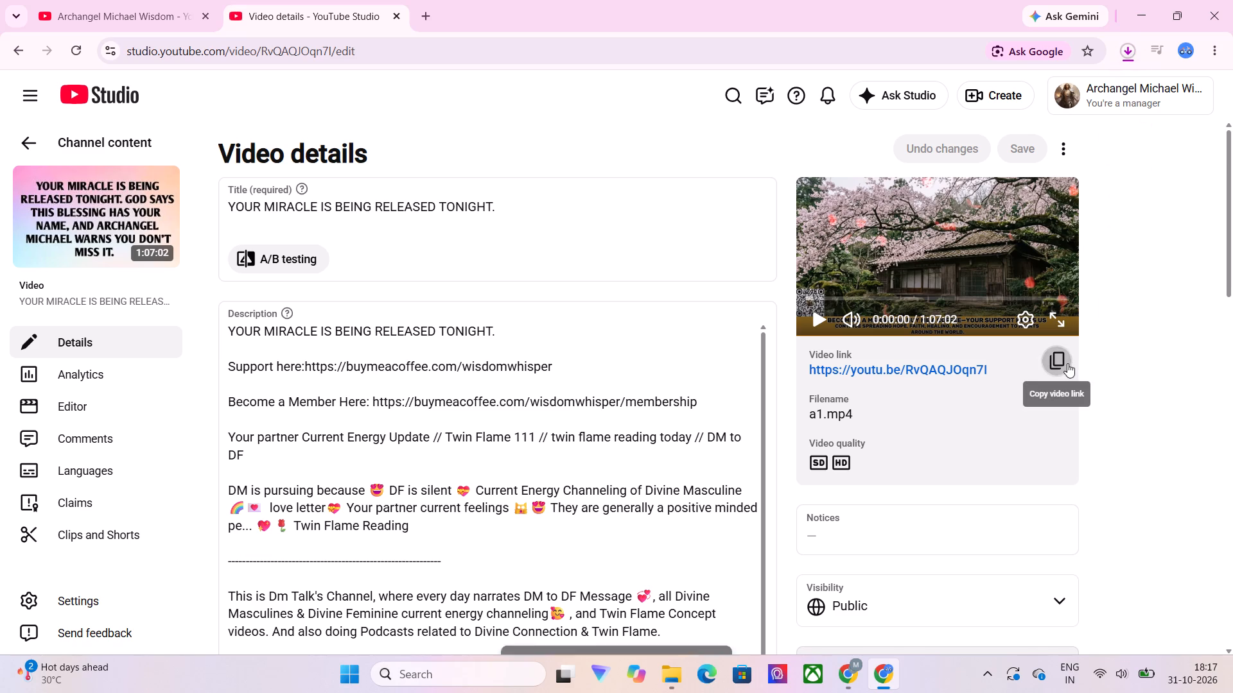
click(416, 12)
click(488, 327)
click(490, 381)
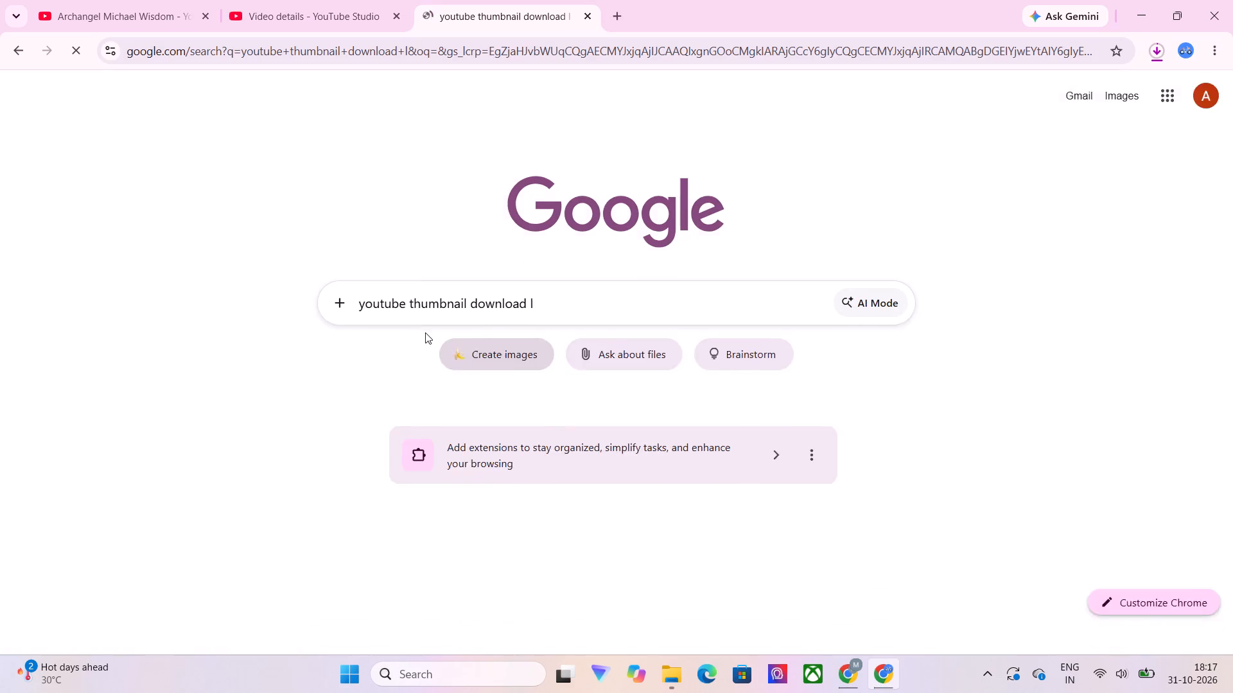
click(353, 254)
click(180, 0)
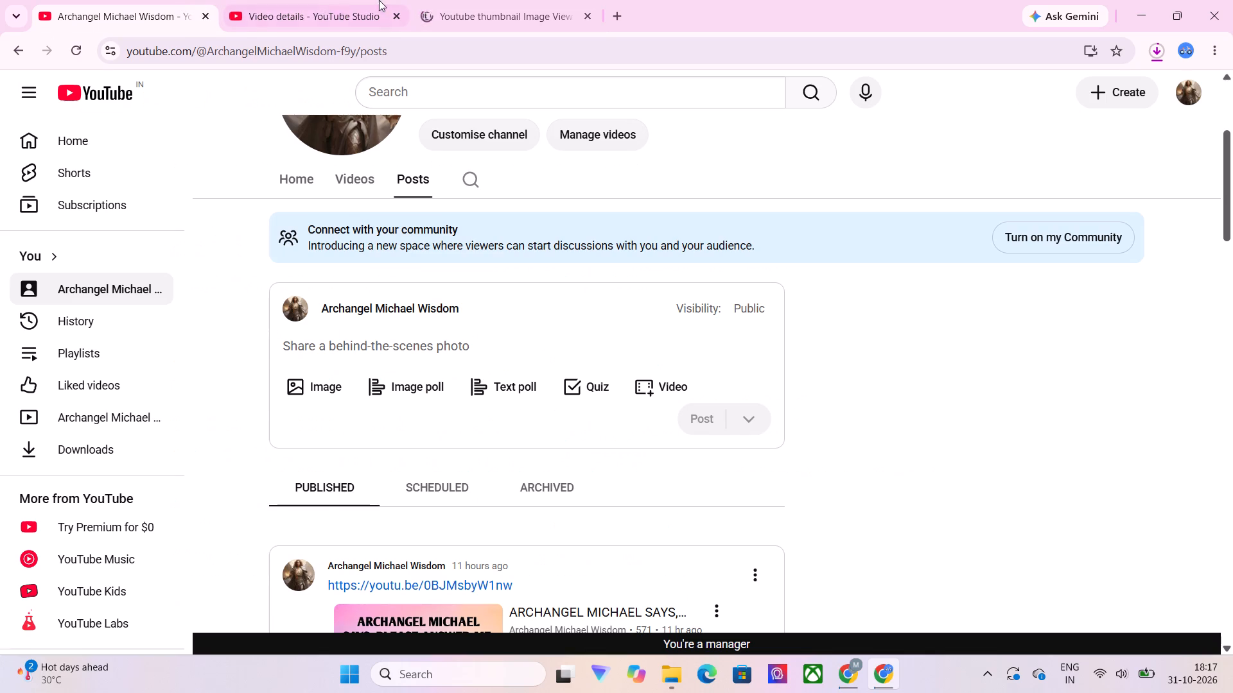
click(382, 0)
click(472, 0)
right_click(477, 489)
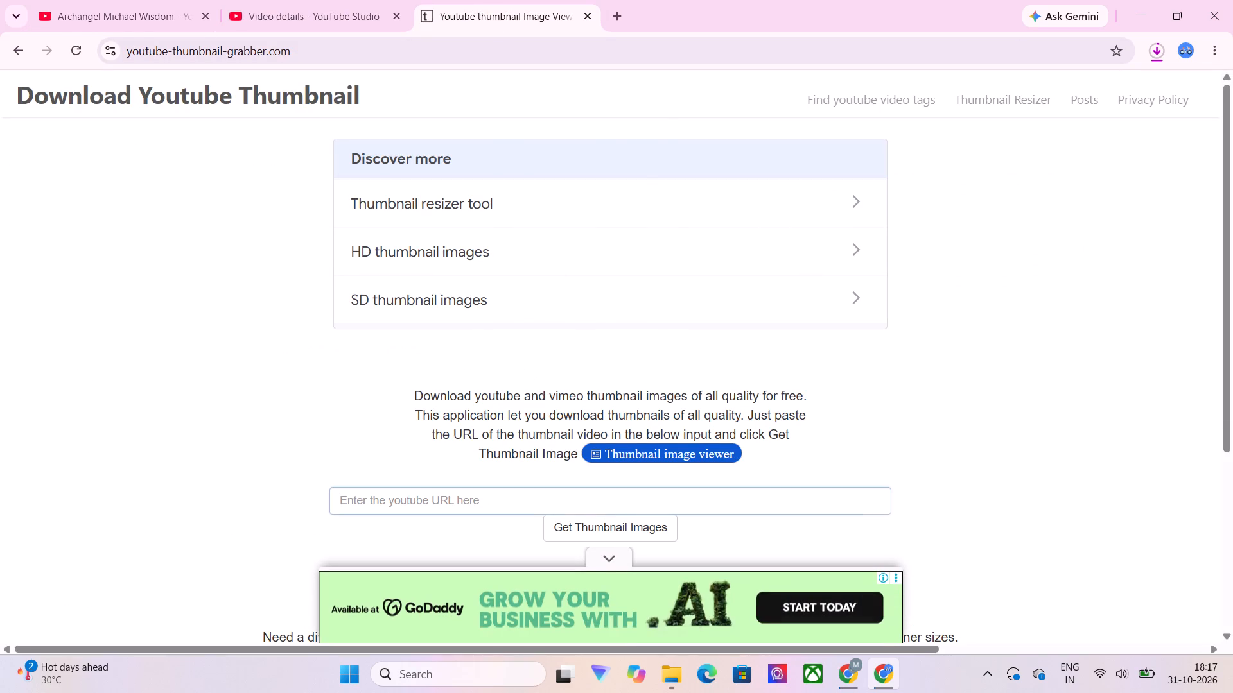
click(538, 305)
scroll(974, 364, down, 2)
click(624, 388)
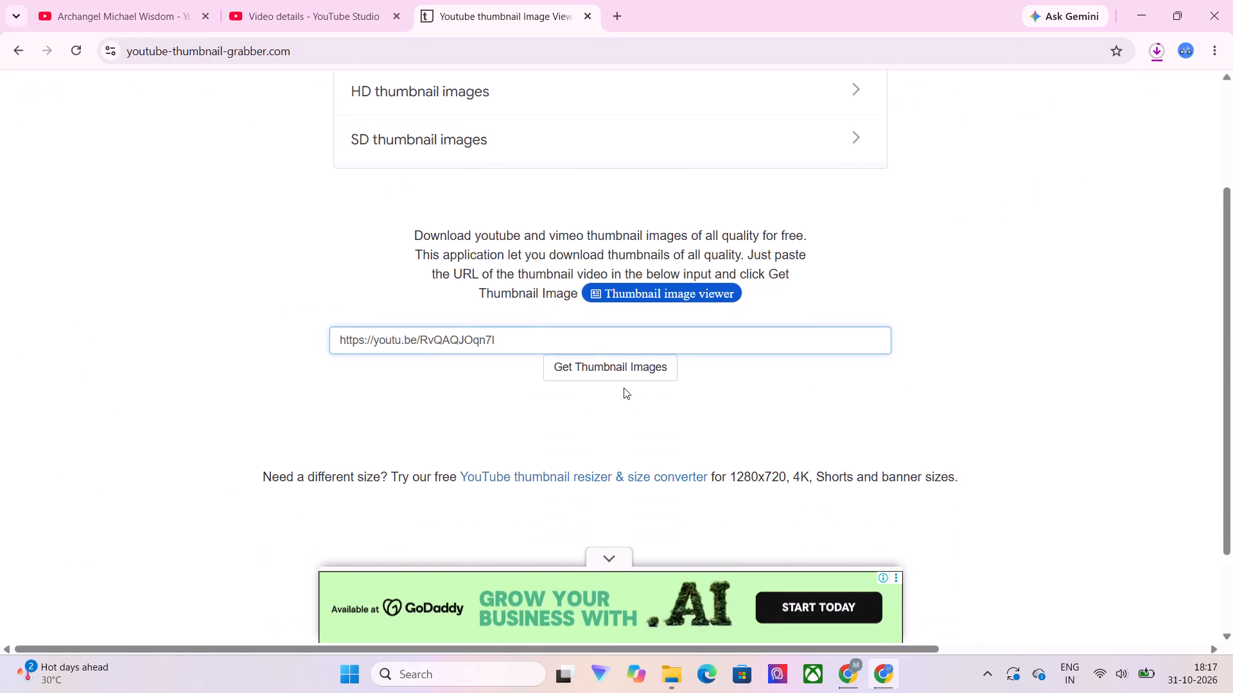
click(634, 365)
scroll(1008, 309, down, 1)
click(667, 353)
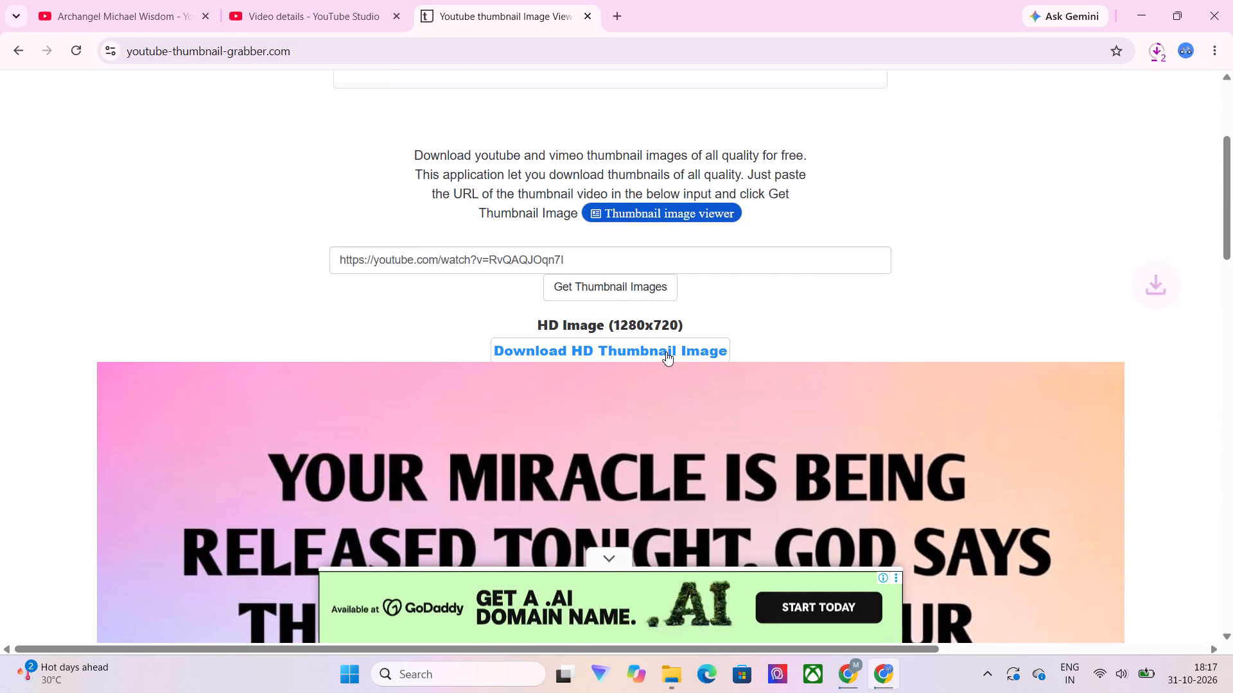
click(590, 17)
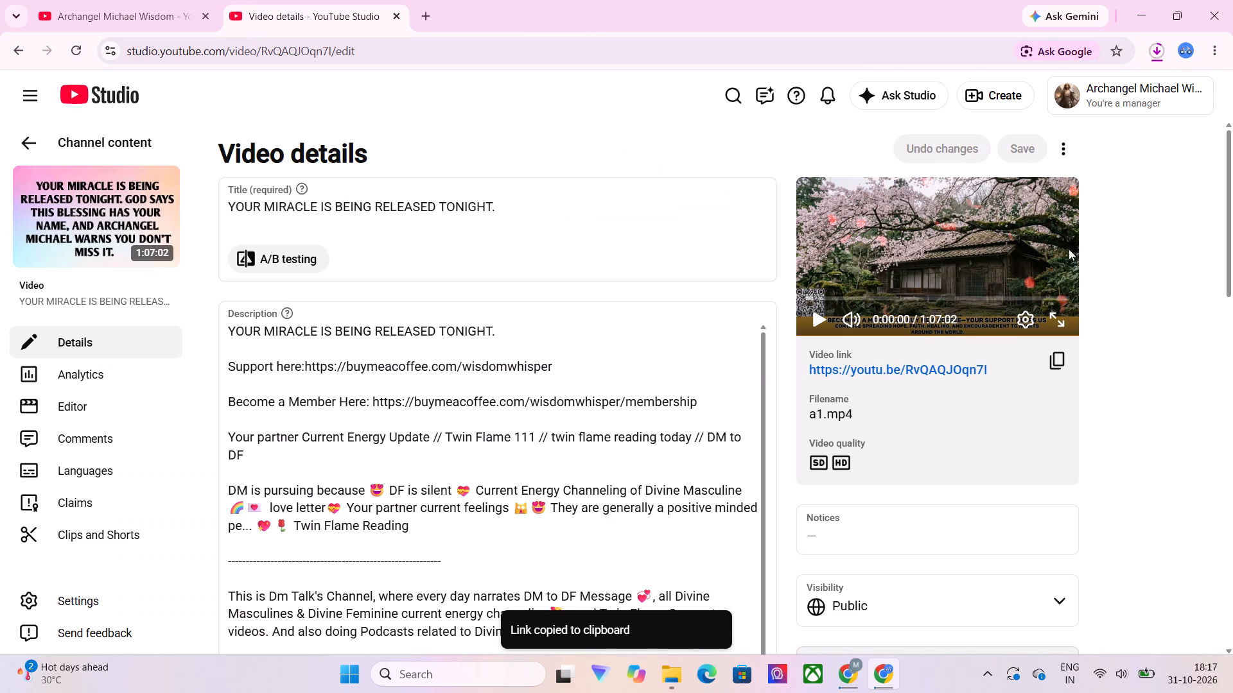
Check the Downloads folder for the downloaded video and thumbnail, and return to the video's details.
click(681, 671)
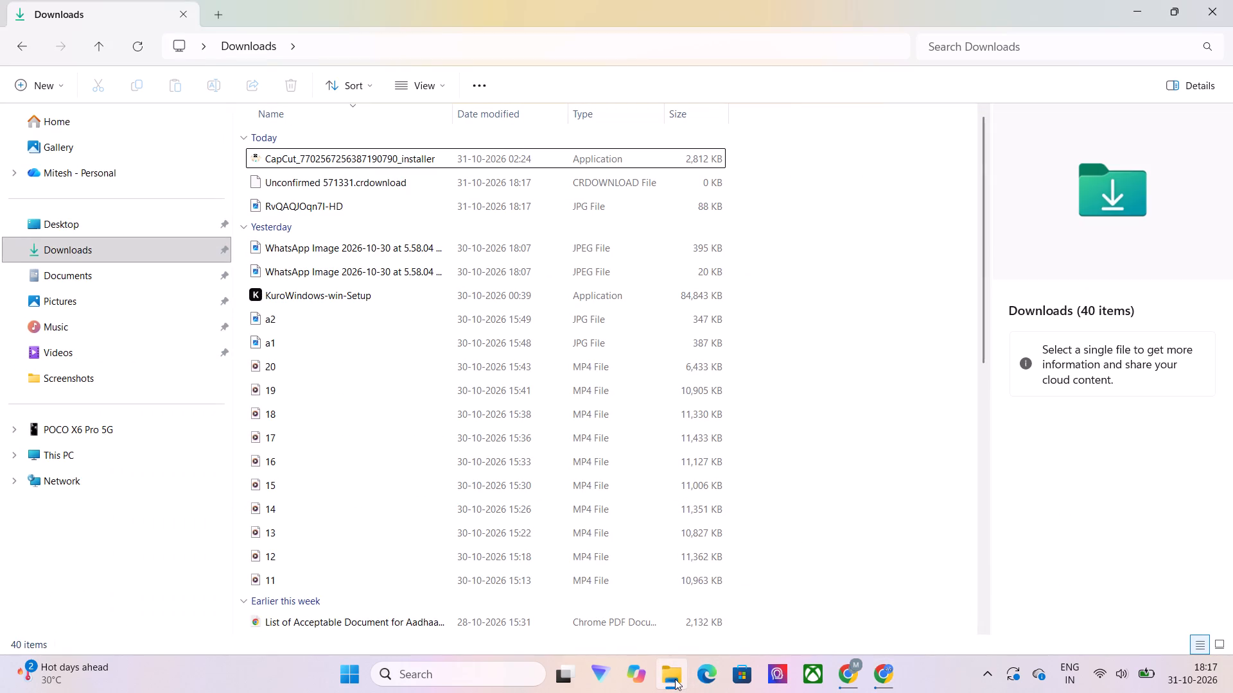
click(675, 679)
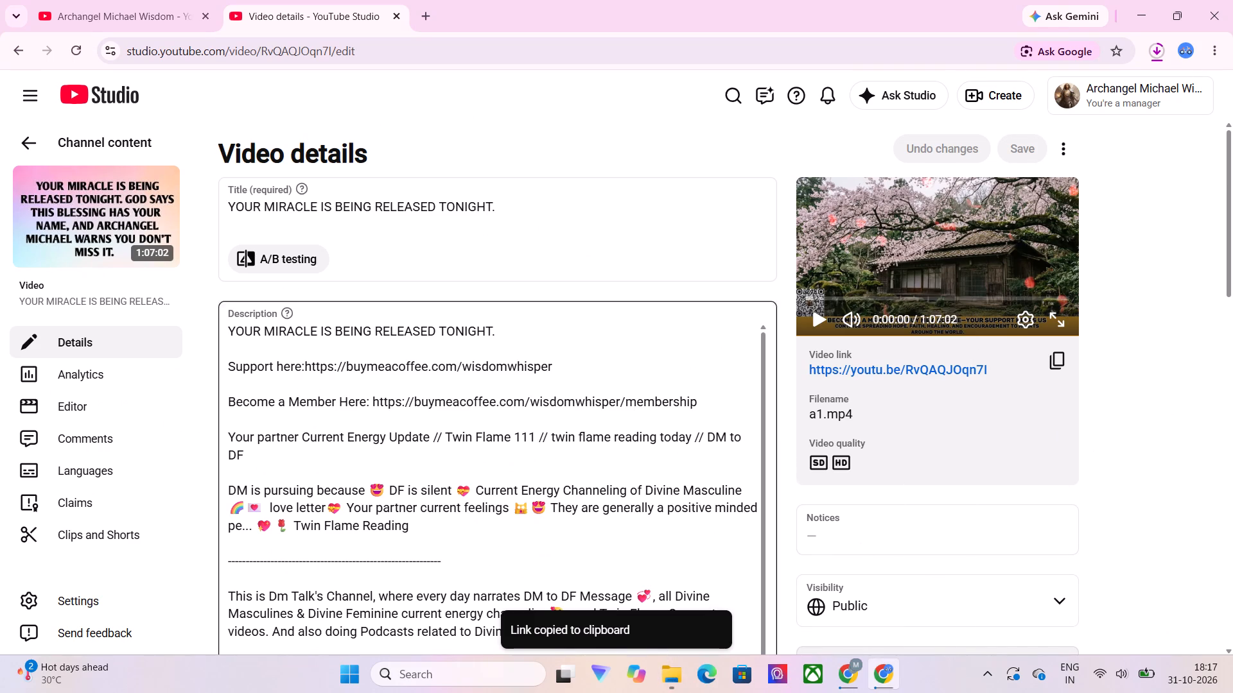
Switch to File Explorer's Downloads folder, preview the downloaded HD thumbnail image RvQAQJOqn7I-HD, and return to the video's details.
click(675, 681)
click(379, 203)
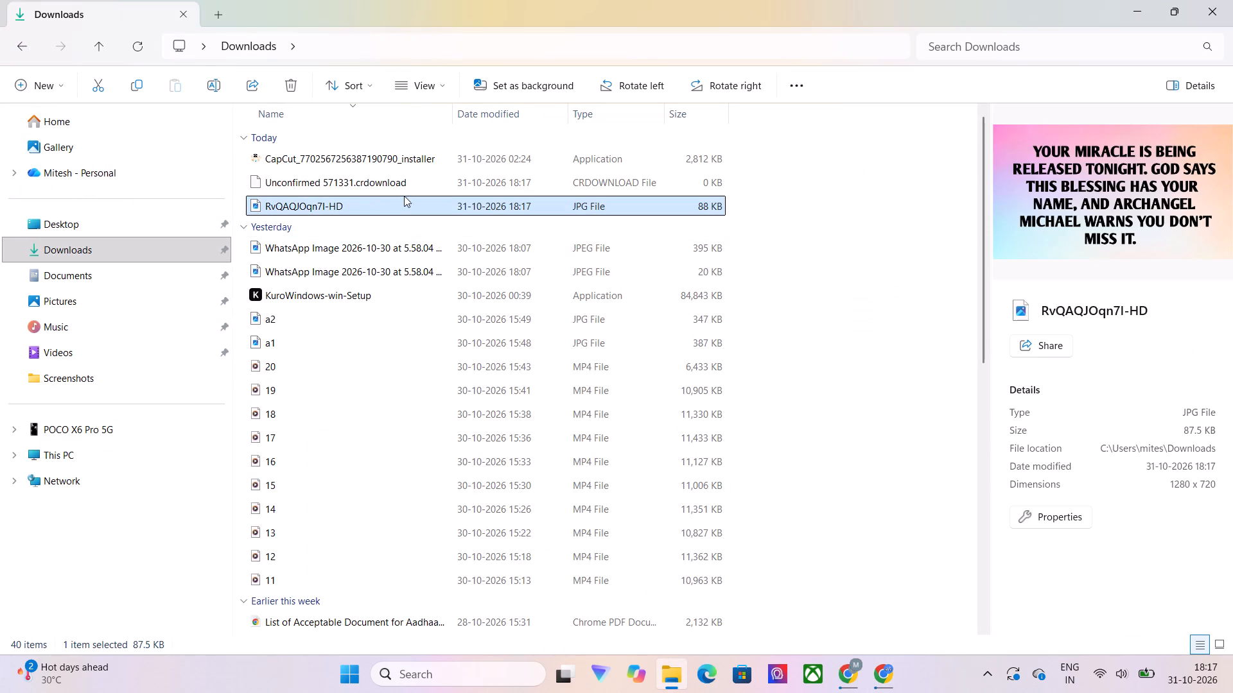
click(1144, 8)
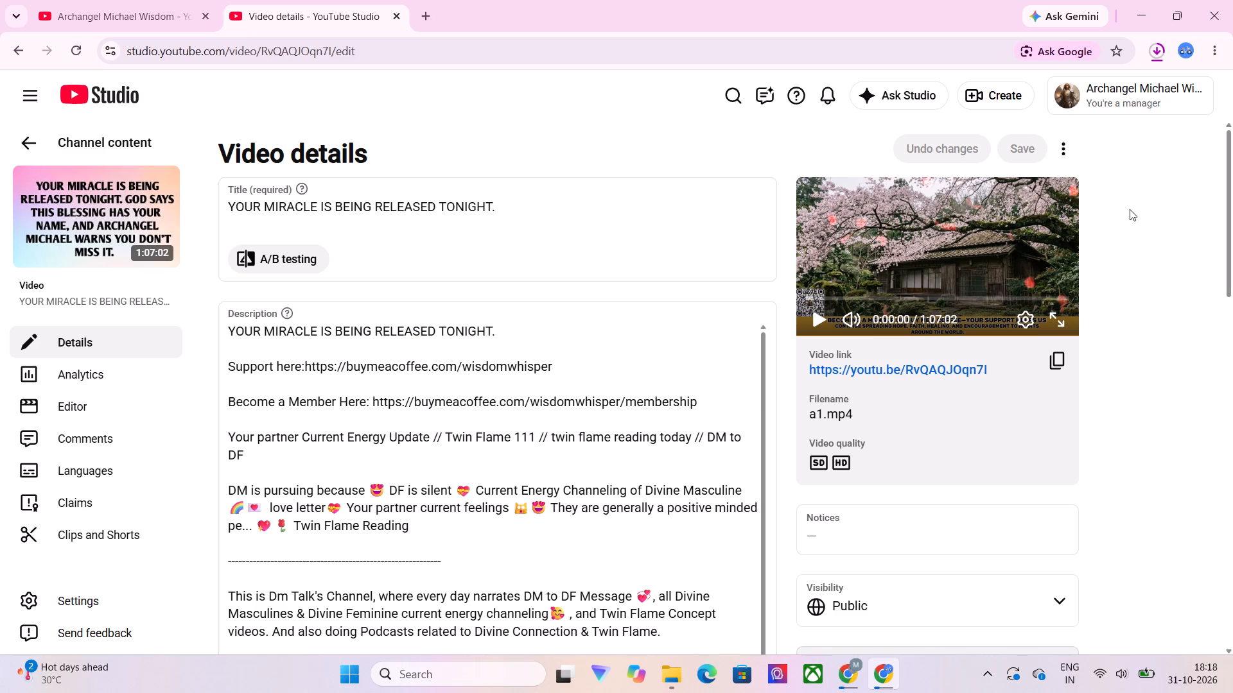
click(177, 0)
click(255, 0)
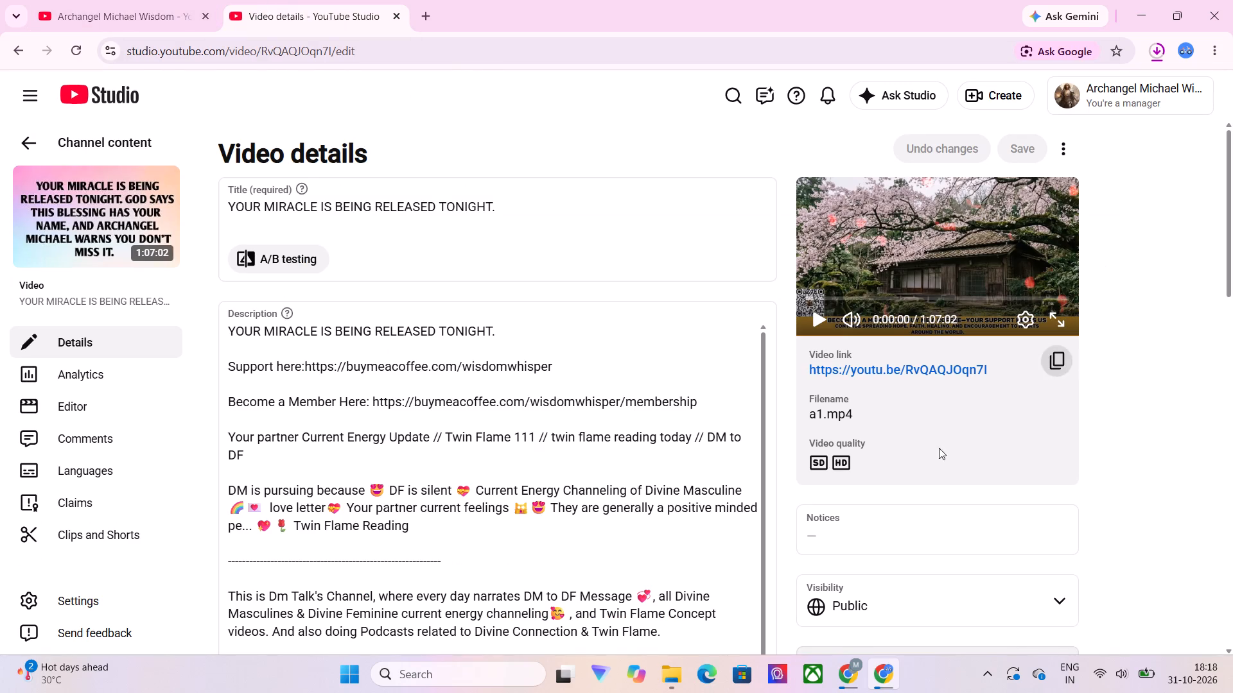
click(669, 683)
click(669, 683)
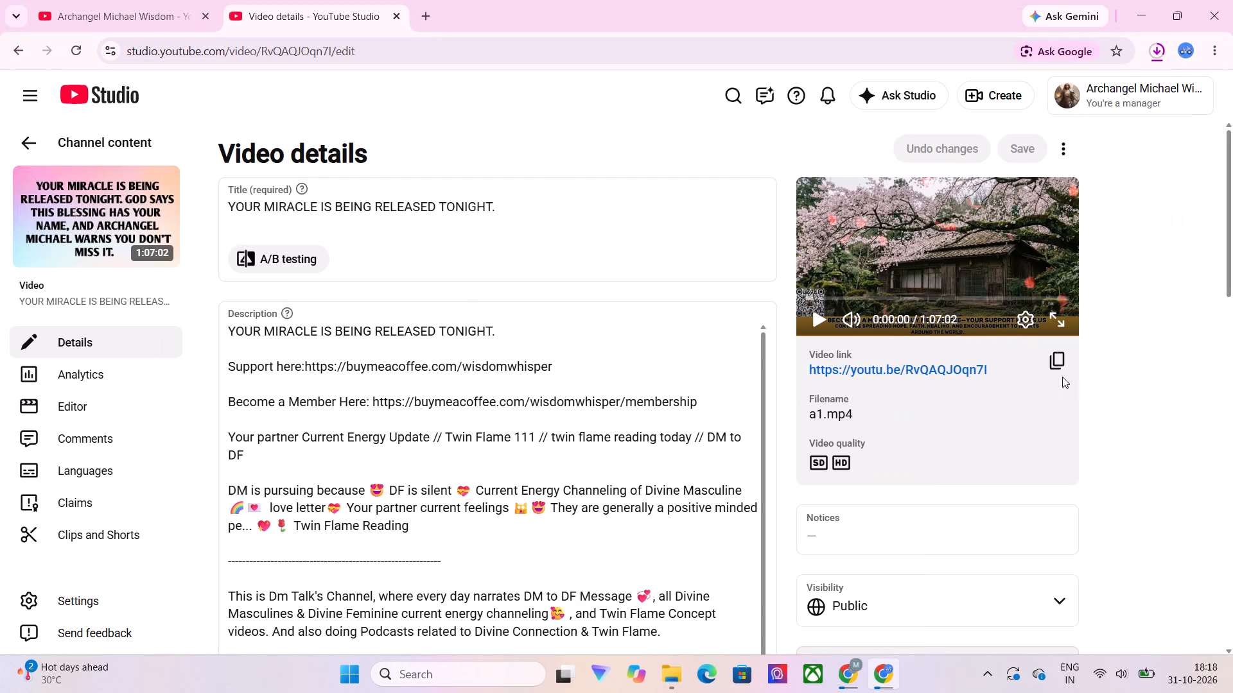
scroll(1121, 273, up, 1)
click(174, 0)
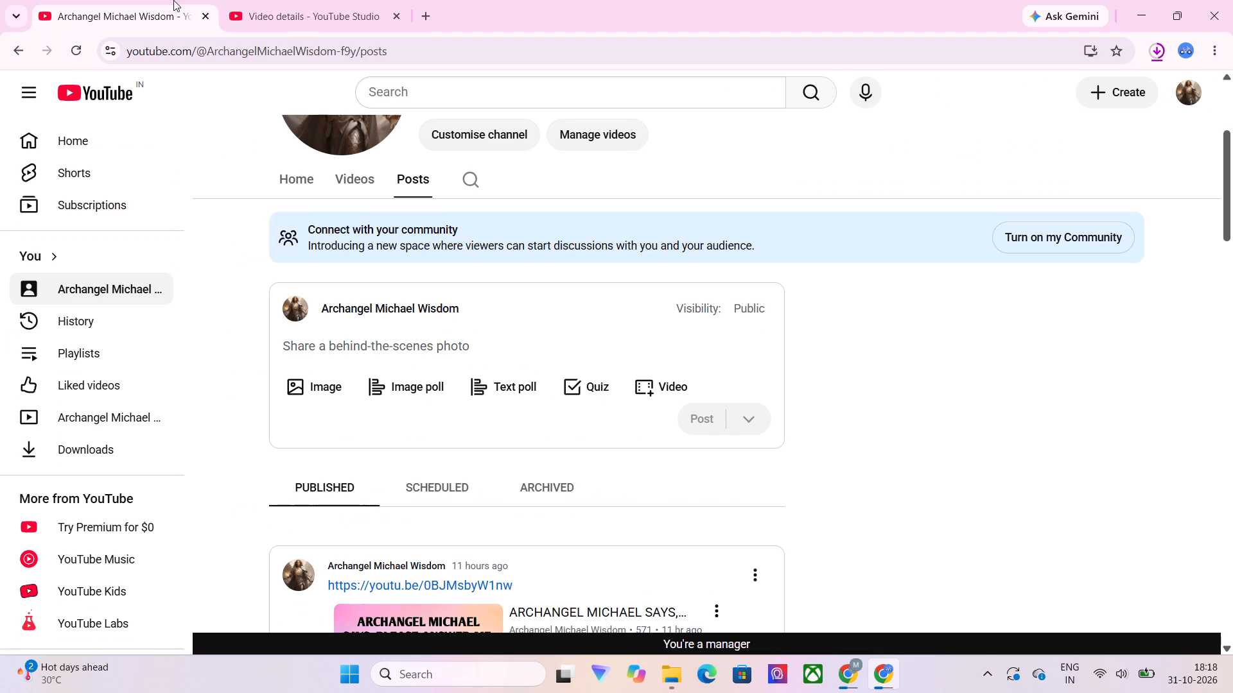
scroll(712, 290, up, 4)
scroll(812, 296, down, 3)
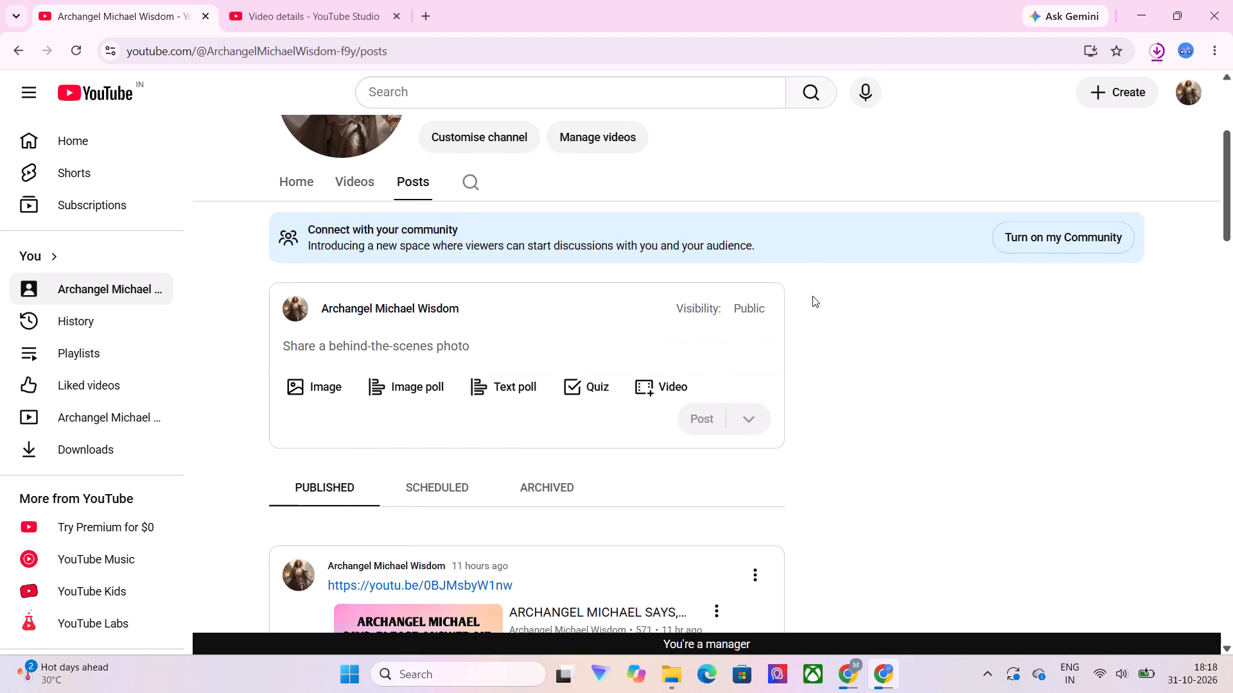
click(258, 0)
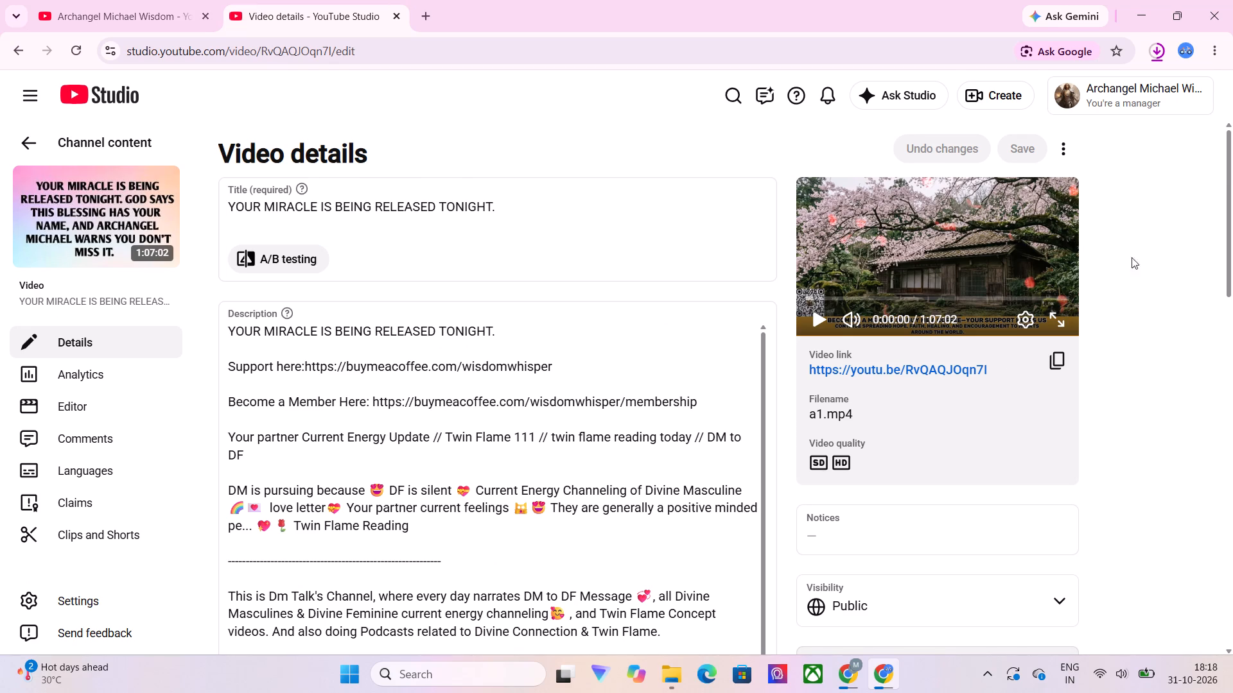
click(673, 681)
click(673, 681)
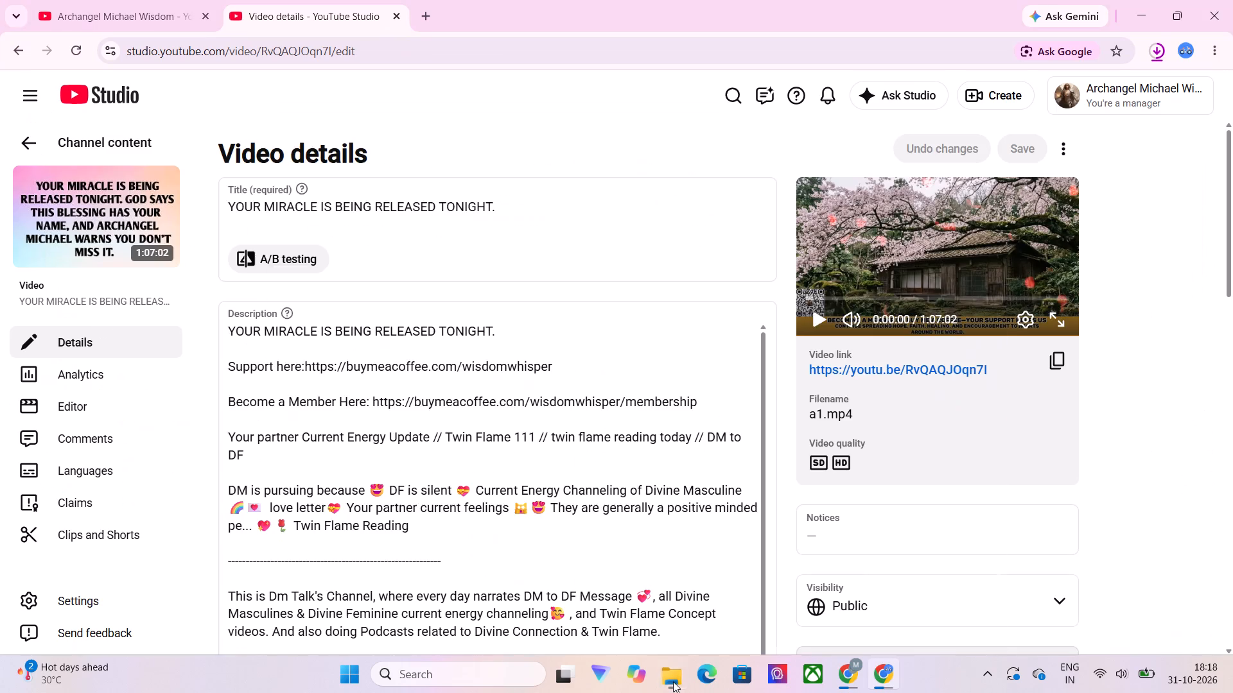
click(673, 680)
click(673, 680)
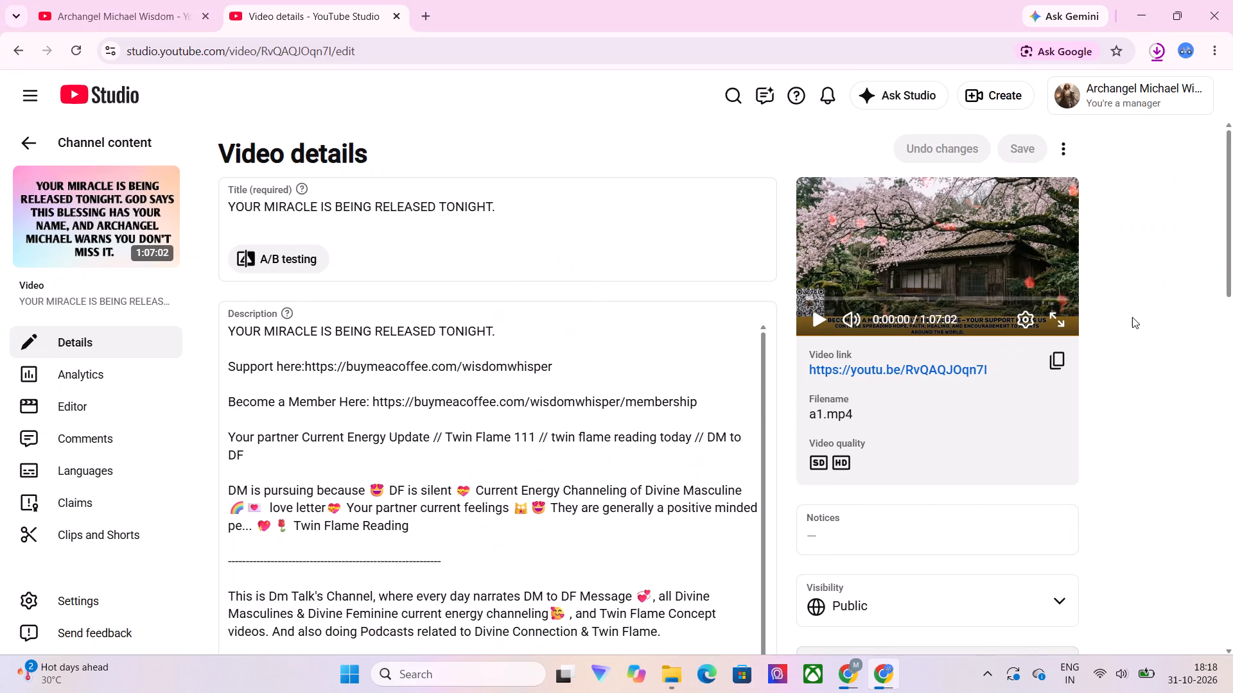
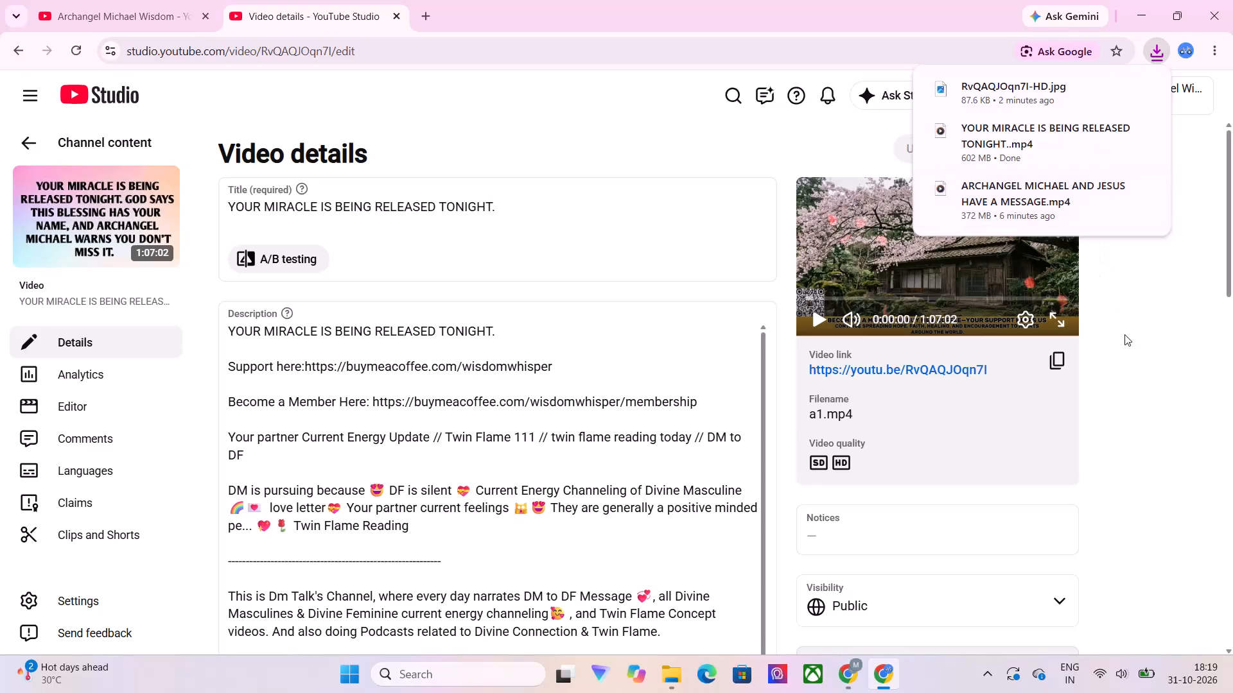
Check File Explorer's Downloads folder for the YOUR MIRACLE IS BEING RELEASED TONIGHT video file and its thumbnail, and return to the video's details.
click(1124, 334)
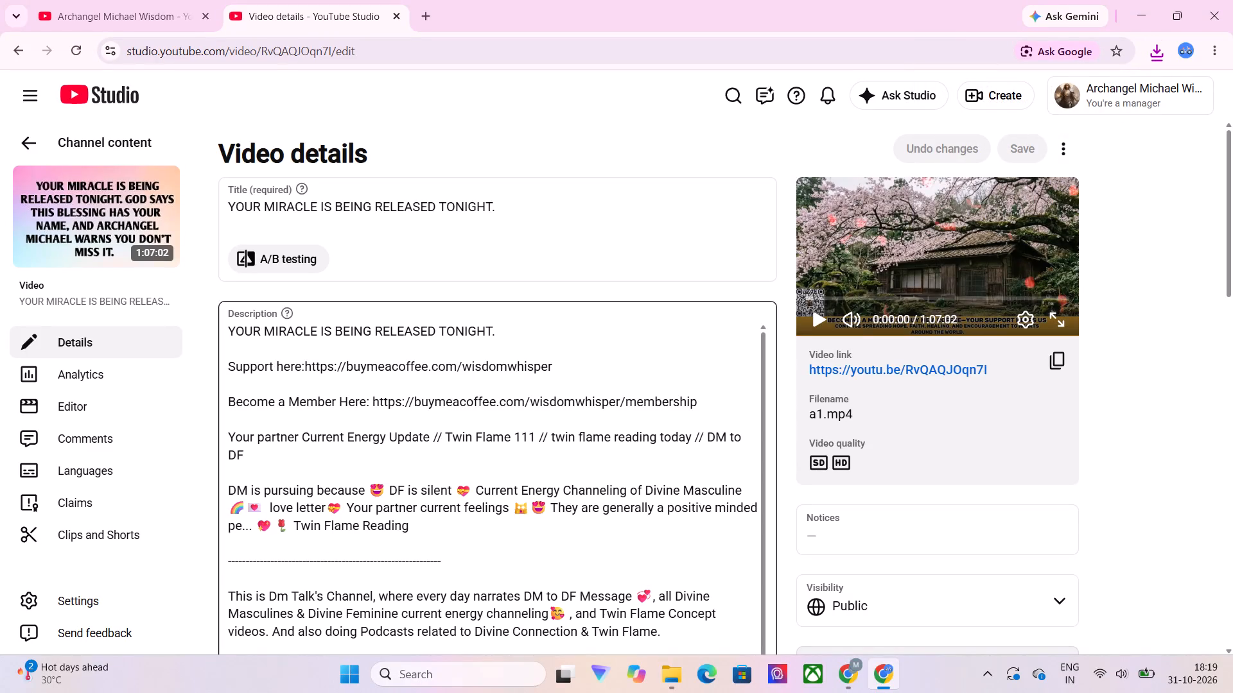
click(669, 680)
click(669, 680)
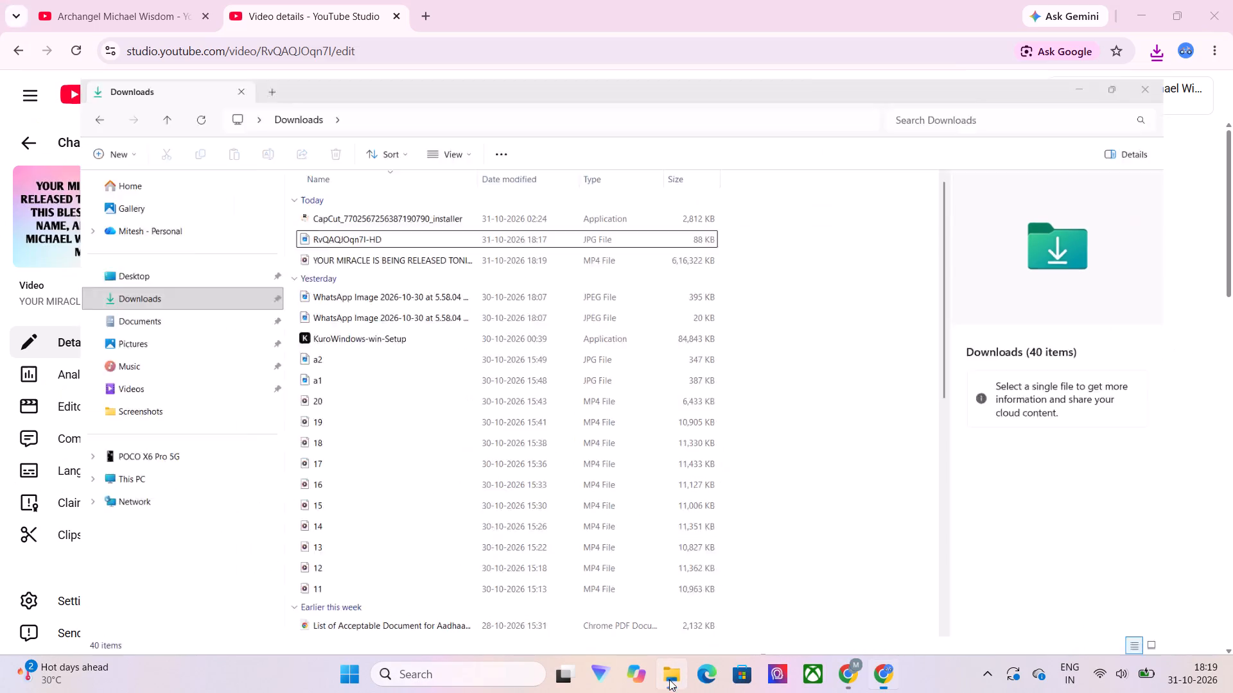
click(670, 683)
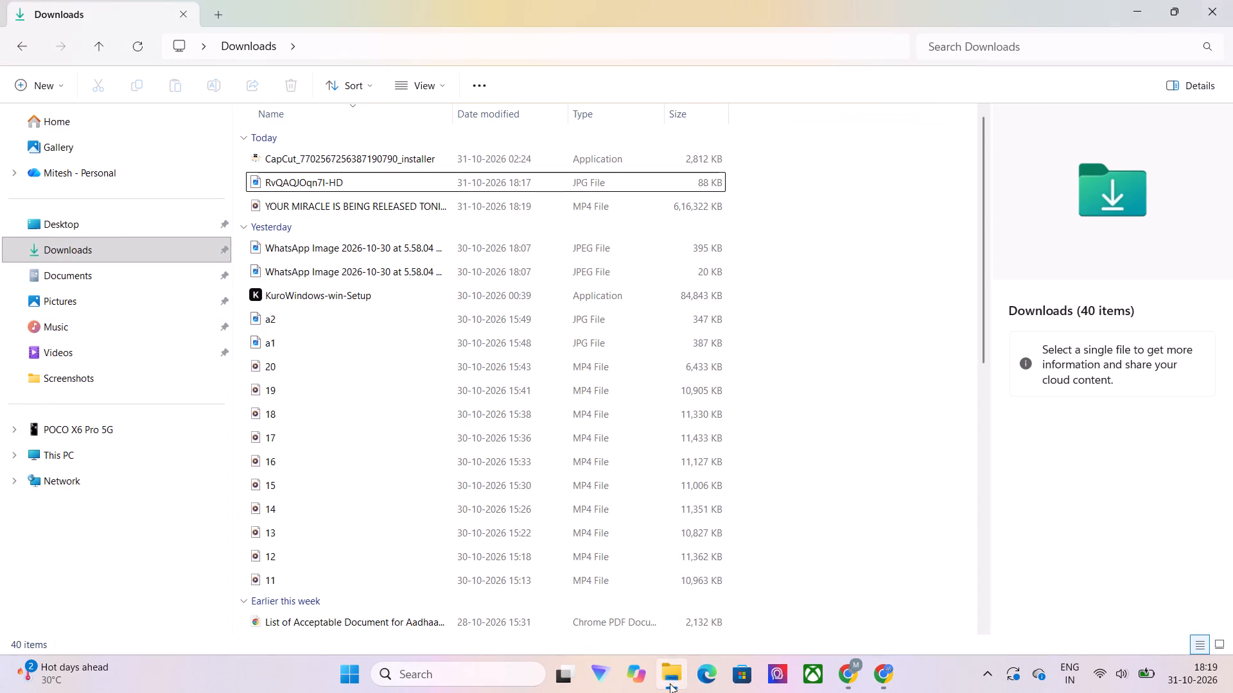
click(670, 683)
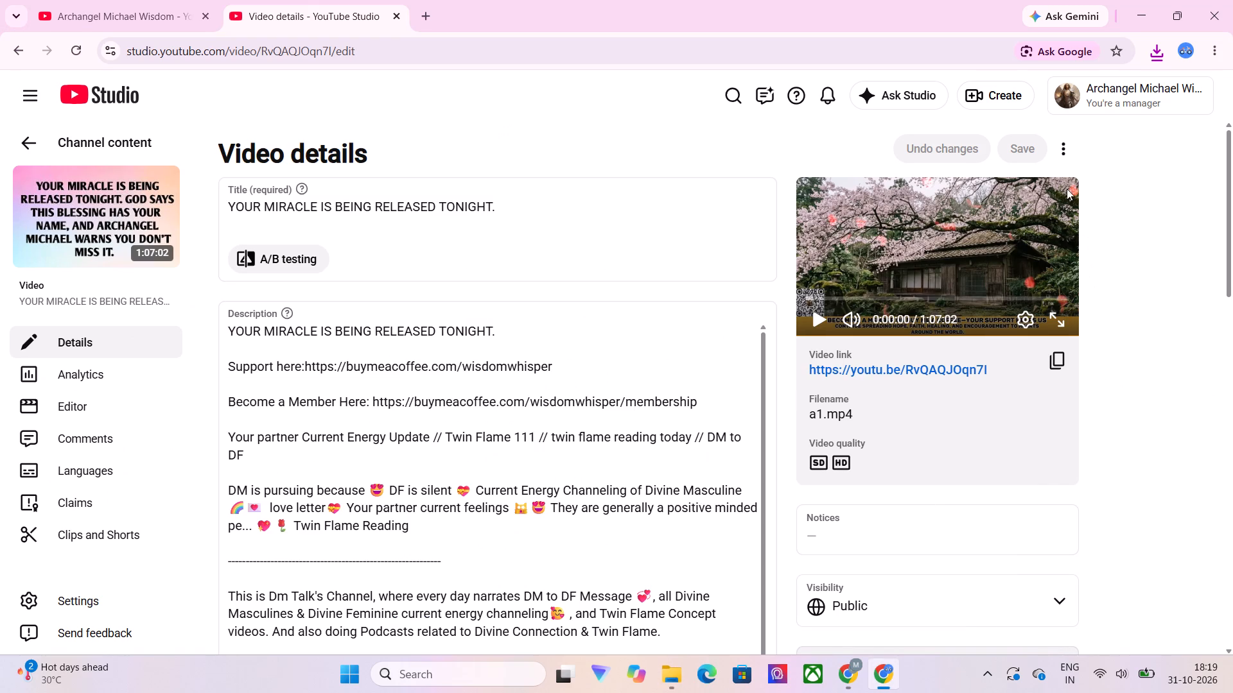
Permanently delete the video YOUR MIRACLE IS BEING RELEASED TONIGHT from the channel, acknowledging the loss of its audience and video analytics.
click(1058, 155)
click(984, 209)
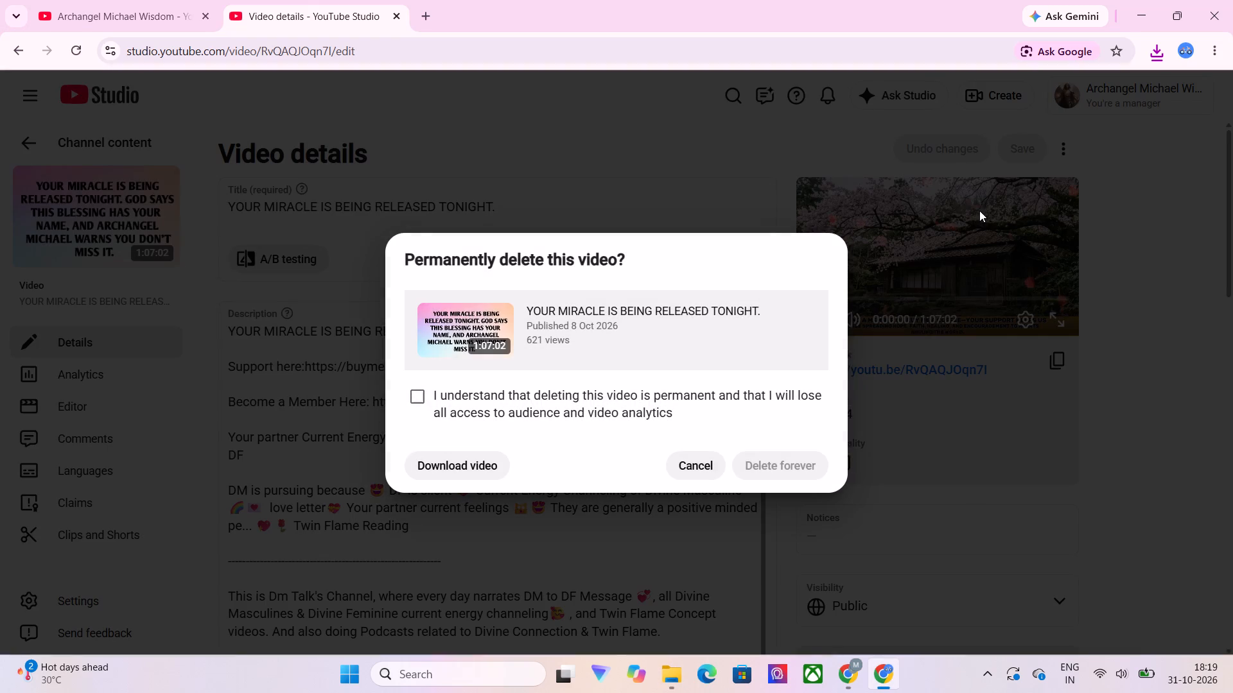
click(567, 404)
click(758, 458)
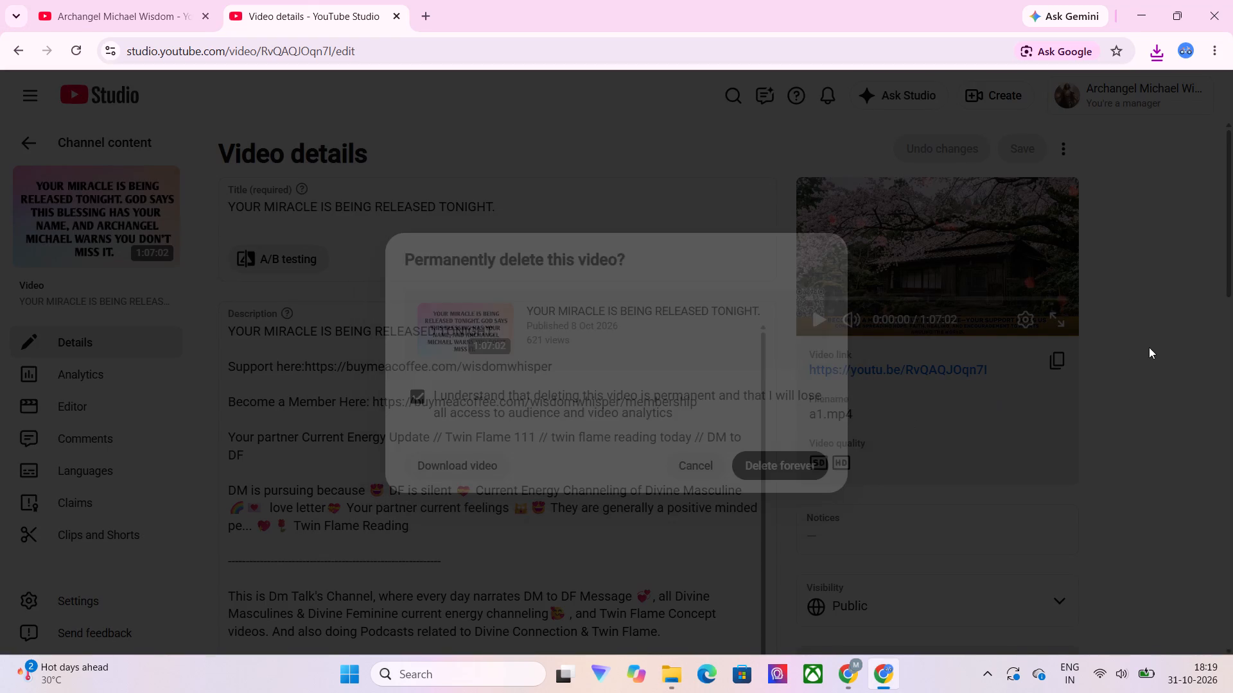
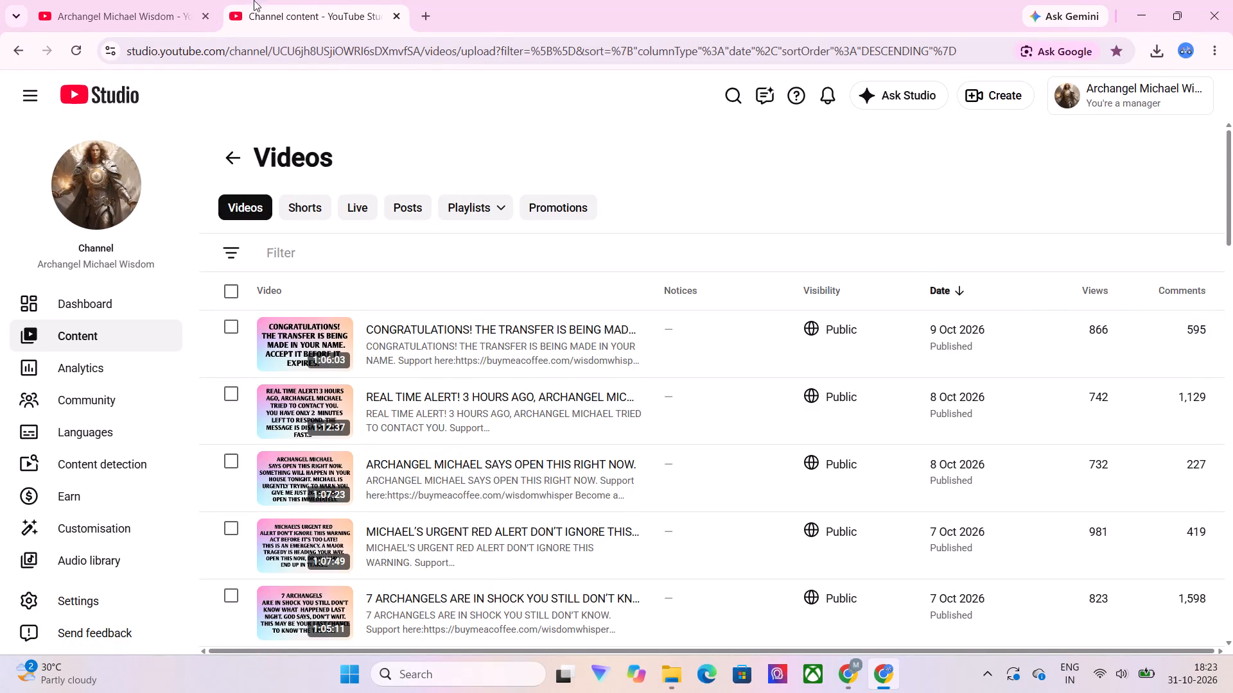
Check the downloaded thumbnail image RvQAQJOqn7I-HD in File Explorer's Downloads folder, and return to the channel's video list.
click(125, 0)
click(327, 0)
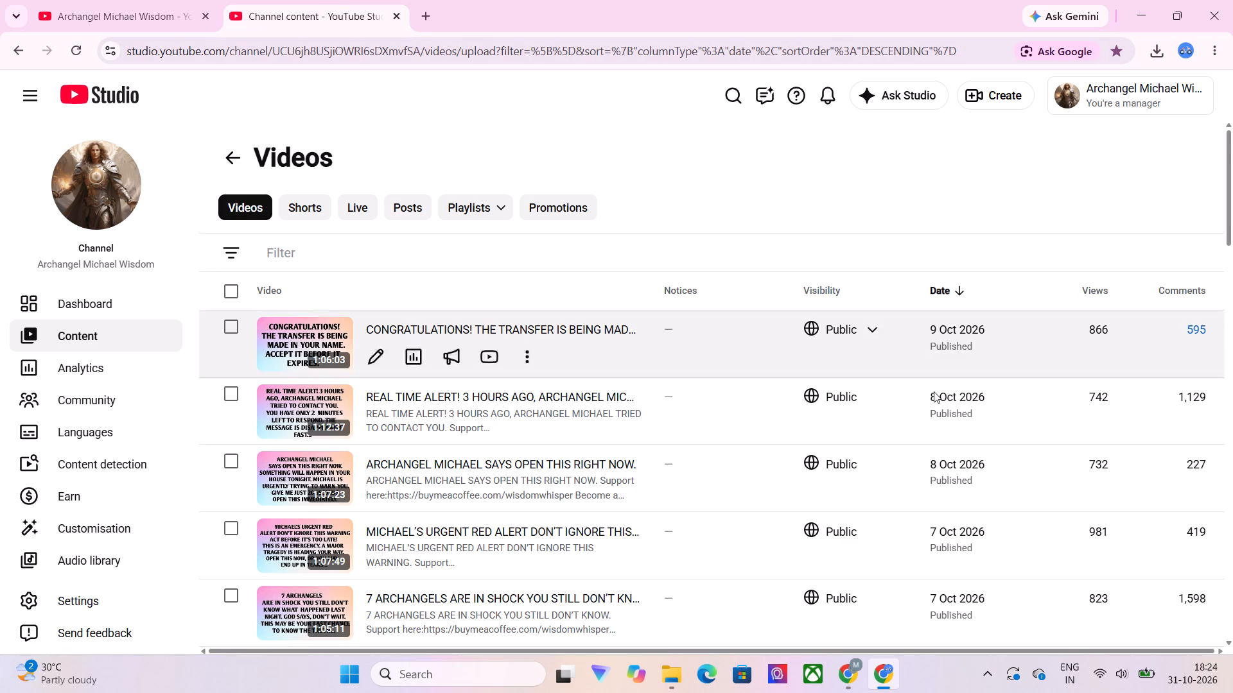
click(665, 676)
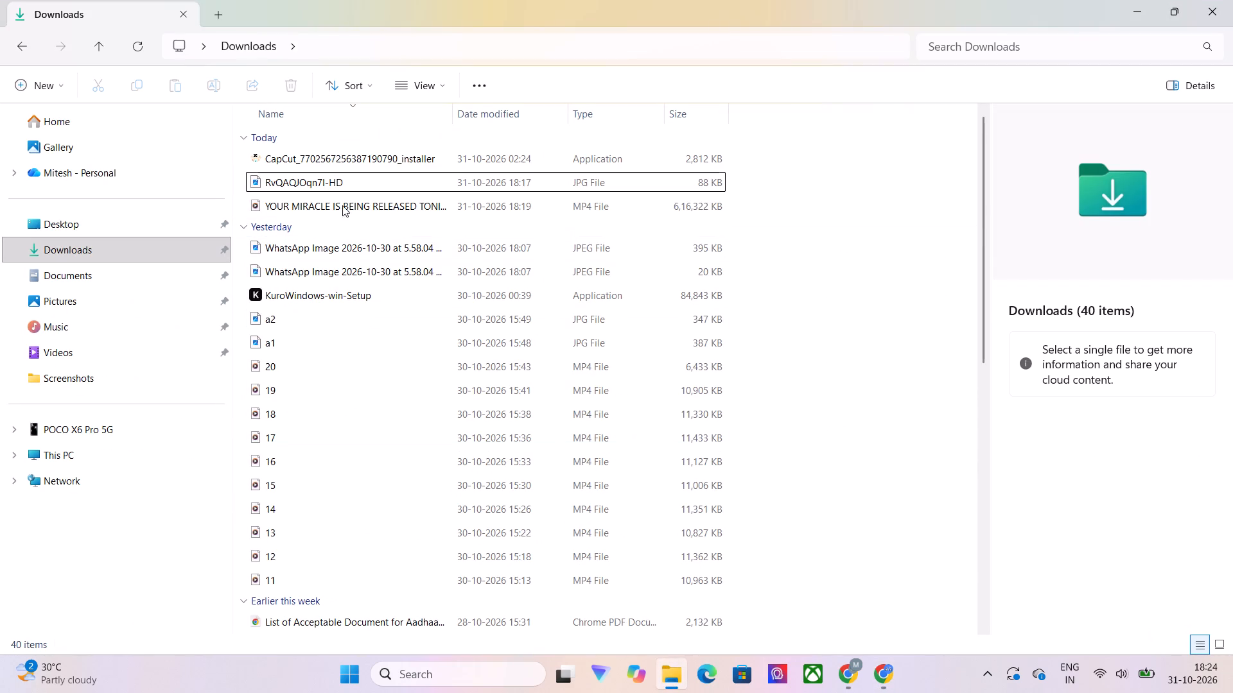
click(372, 183)
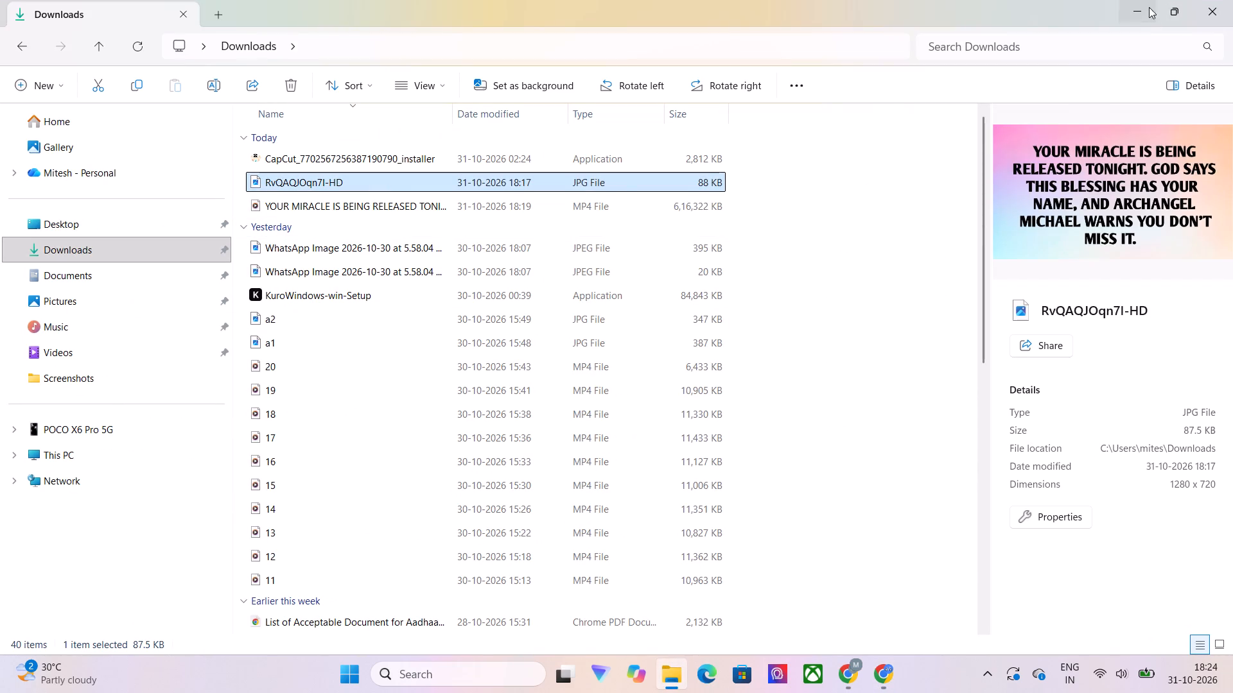
click(1146, 5)
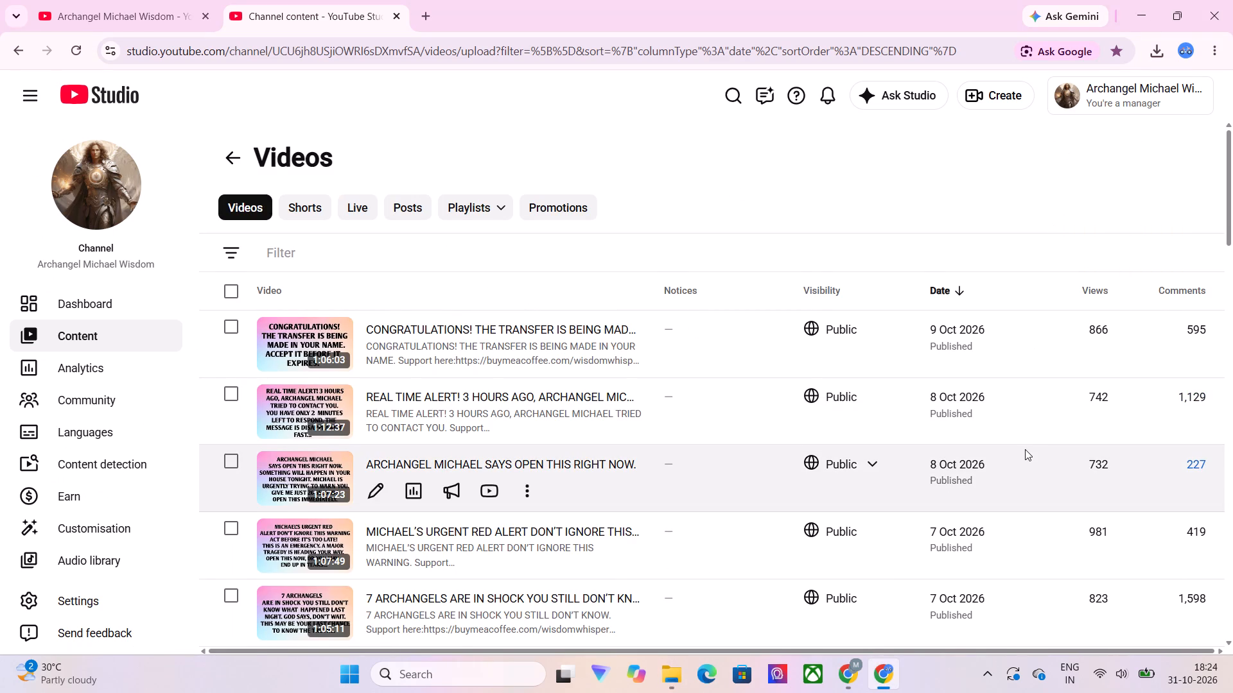
Look through the channel's video list from the newest uploads down to the late September videos and back.
scroll(1025, 449, down, 2)
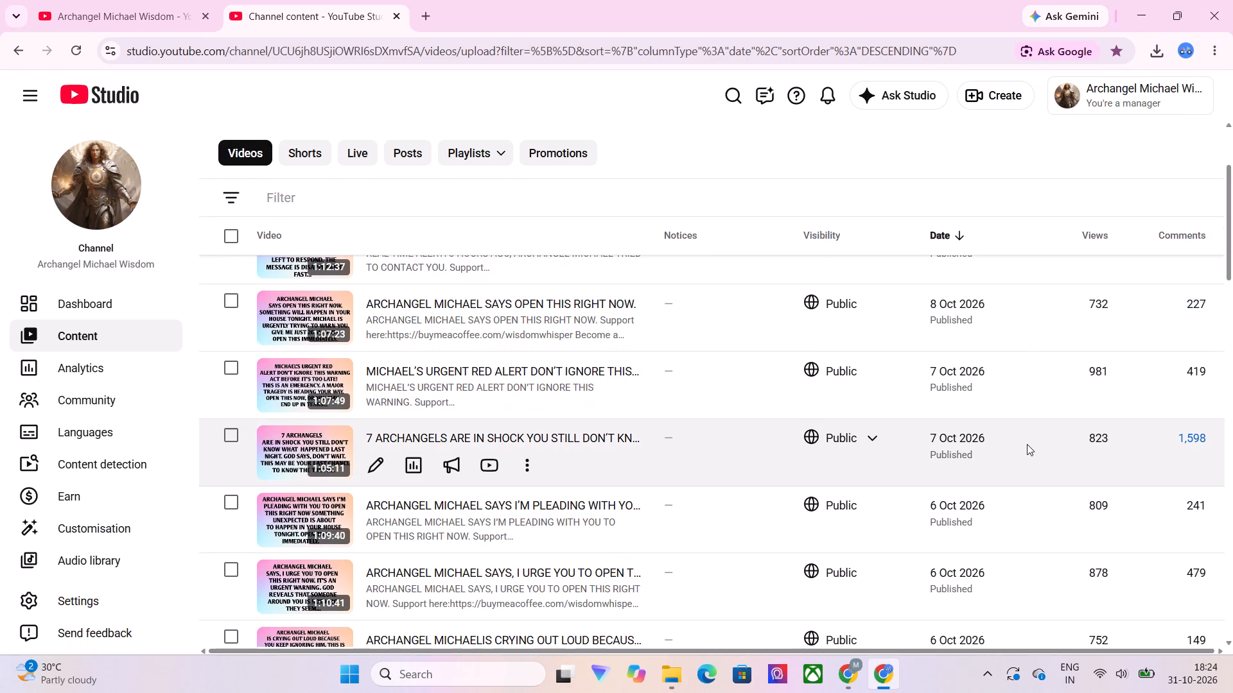
scroll(1027, 444, down, 2)
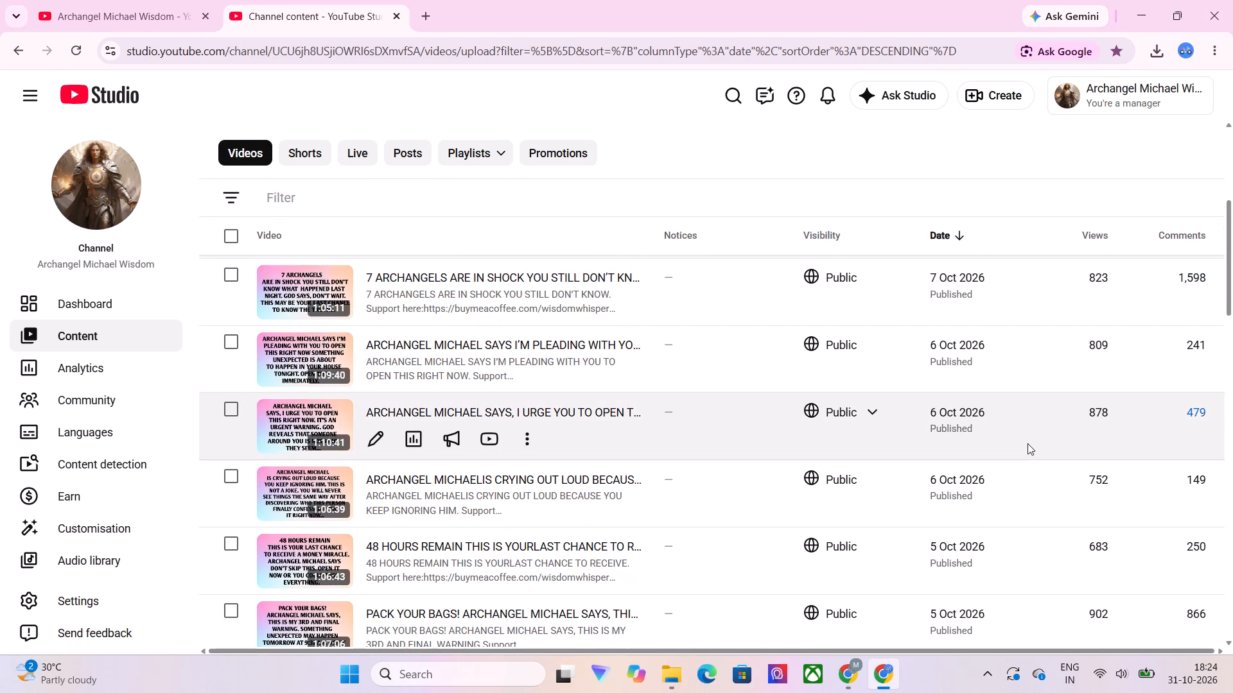
scroll(1027, 443, down, 3)
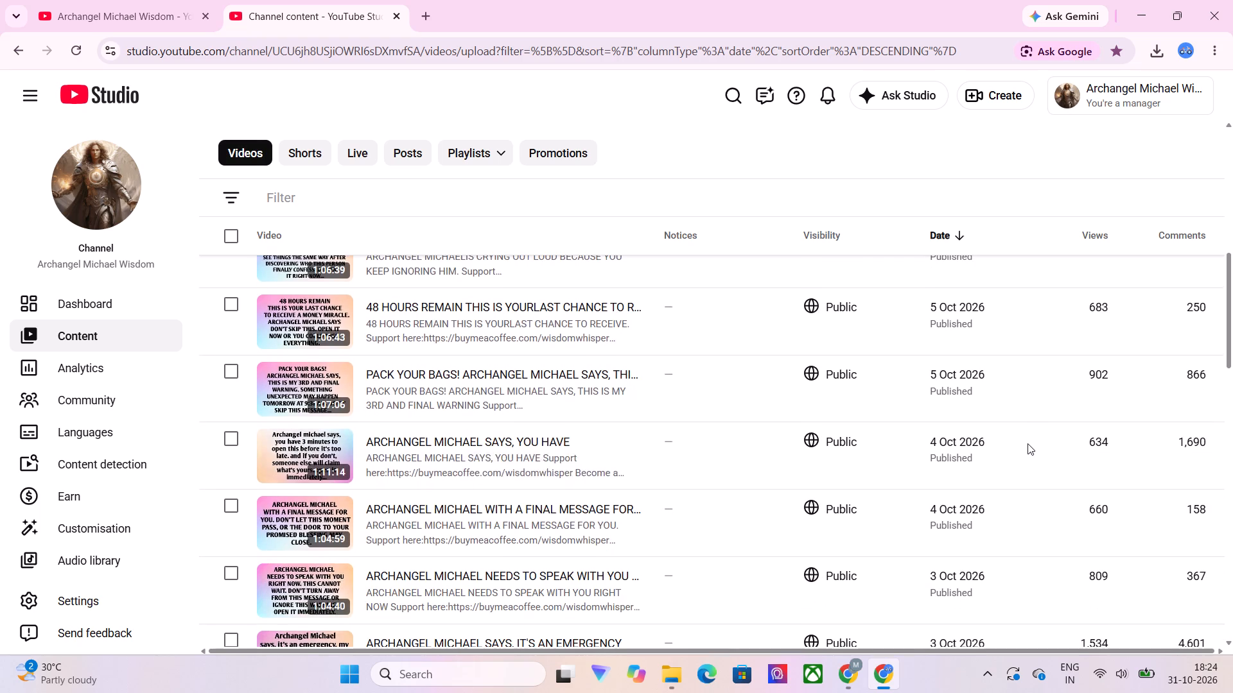
scroll(1027, 443, down, 7)
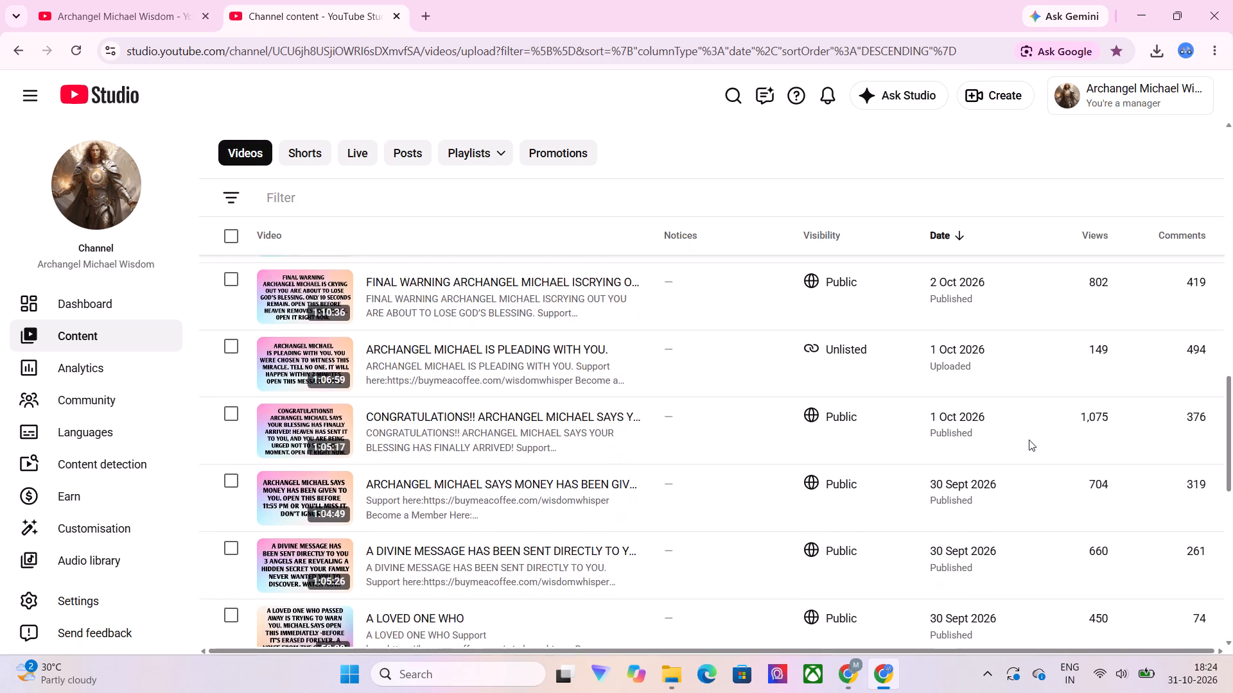
scroll(1029, 440, down, 13)
scroll(1029, 439, up, 3)
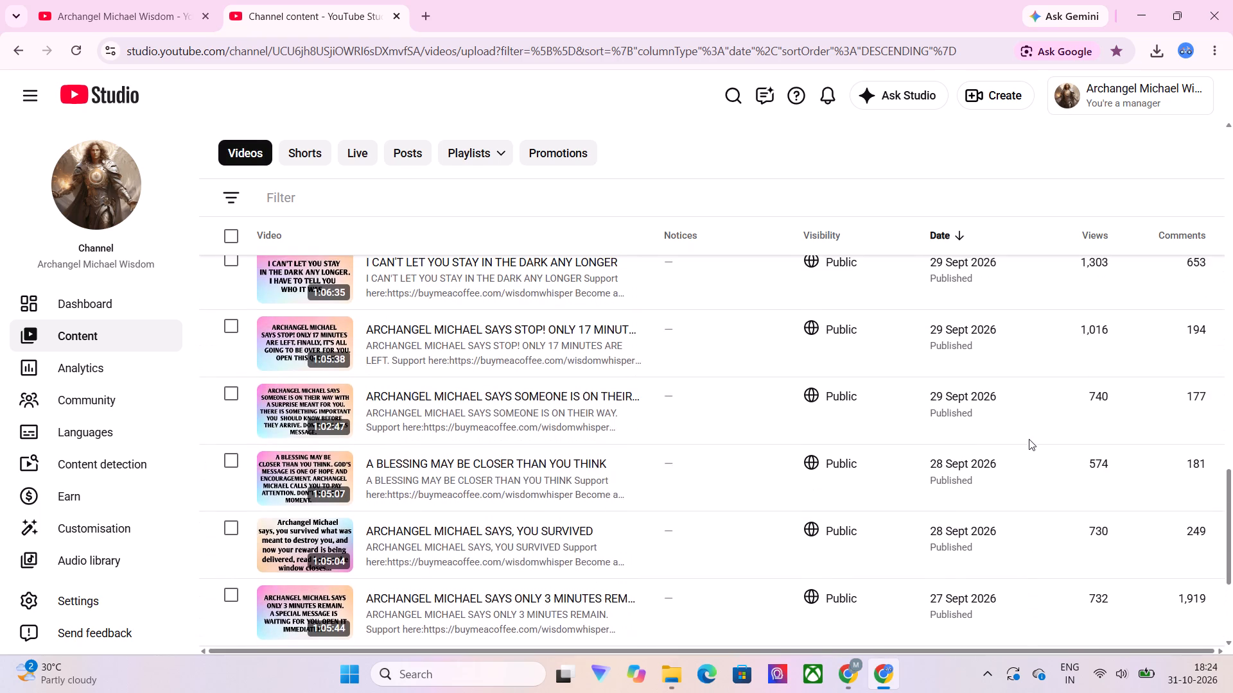
scroll(1029, 439, up, 2)
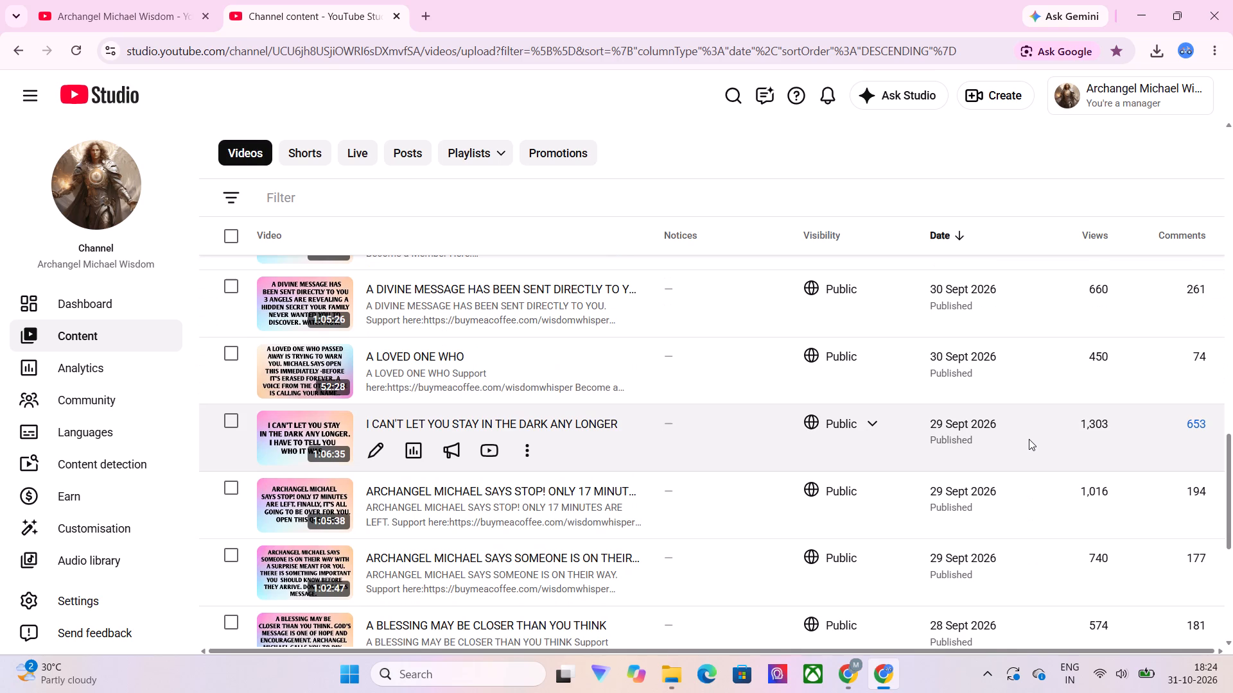
scroll(1029, 439, up, 1)
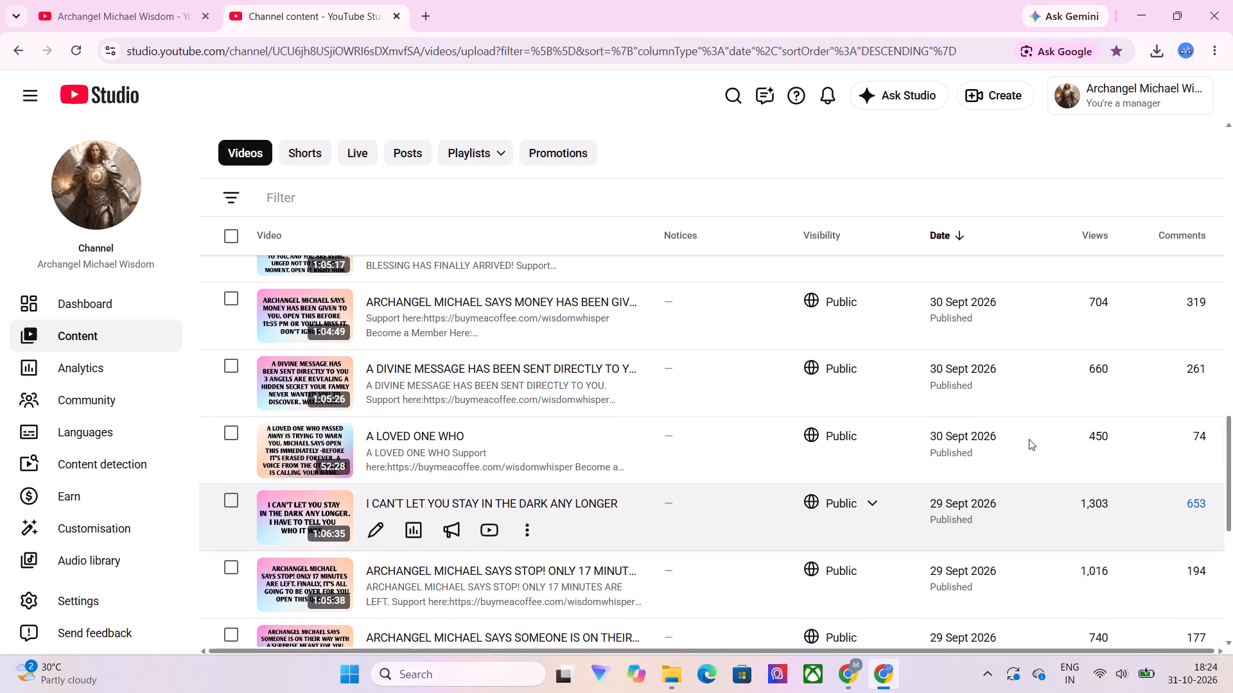
scroll(1029, 439, up, 1)
scroll(1029, 439, down, 4)
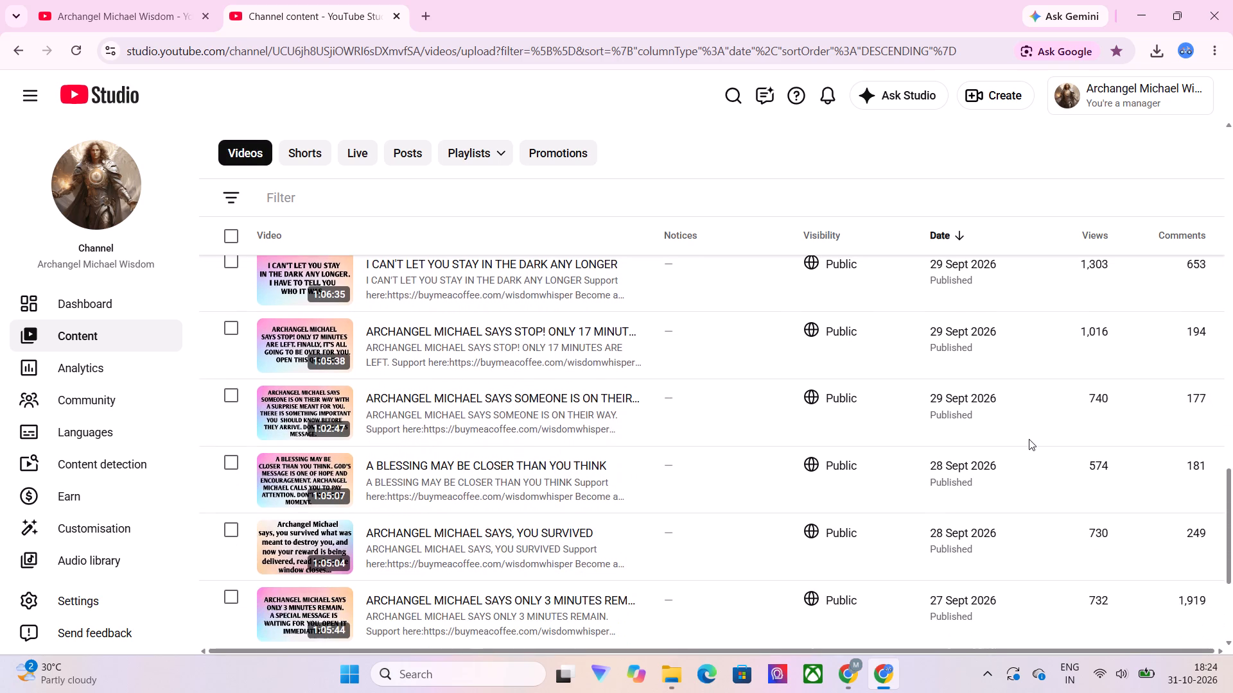
scroll(1029, 439, down, 2)
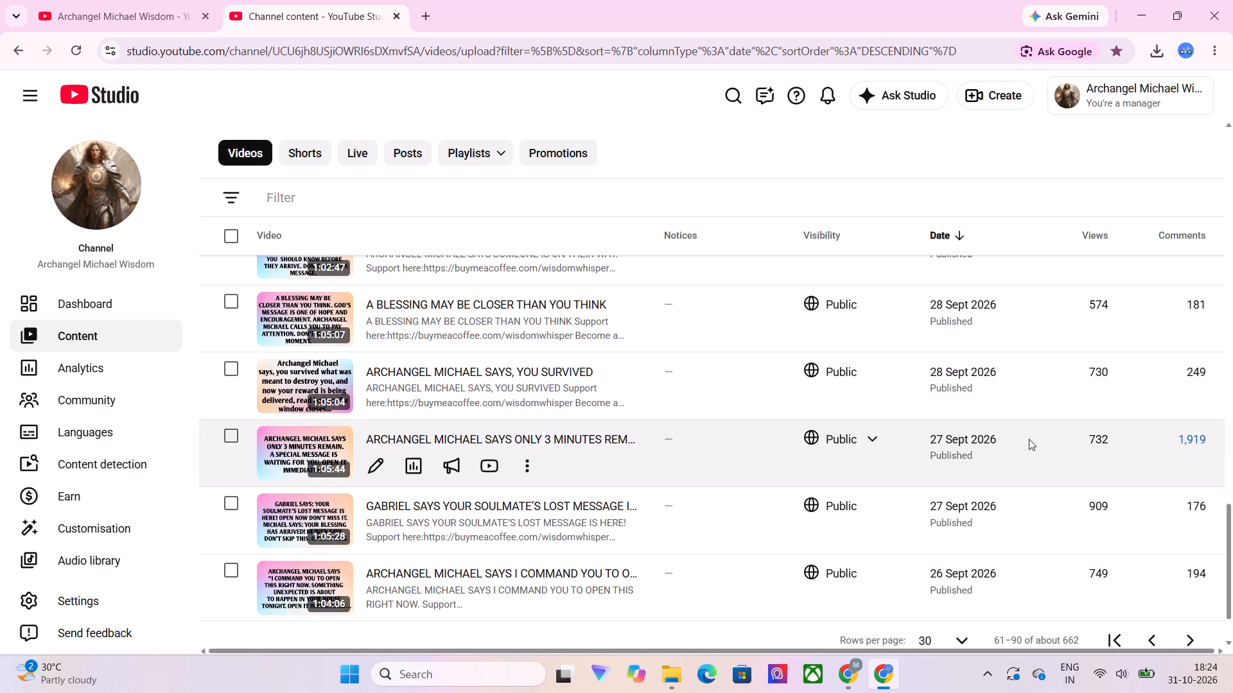
scroll(1029, 439, up, 7)
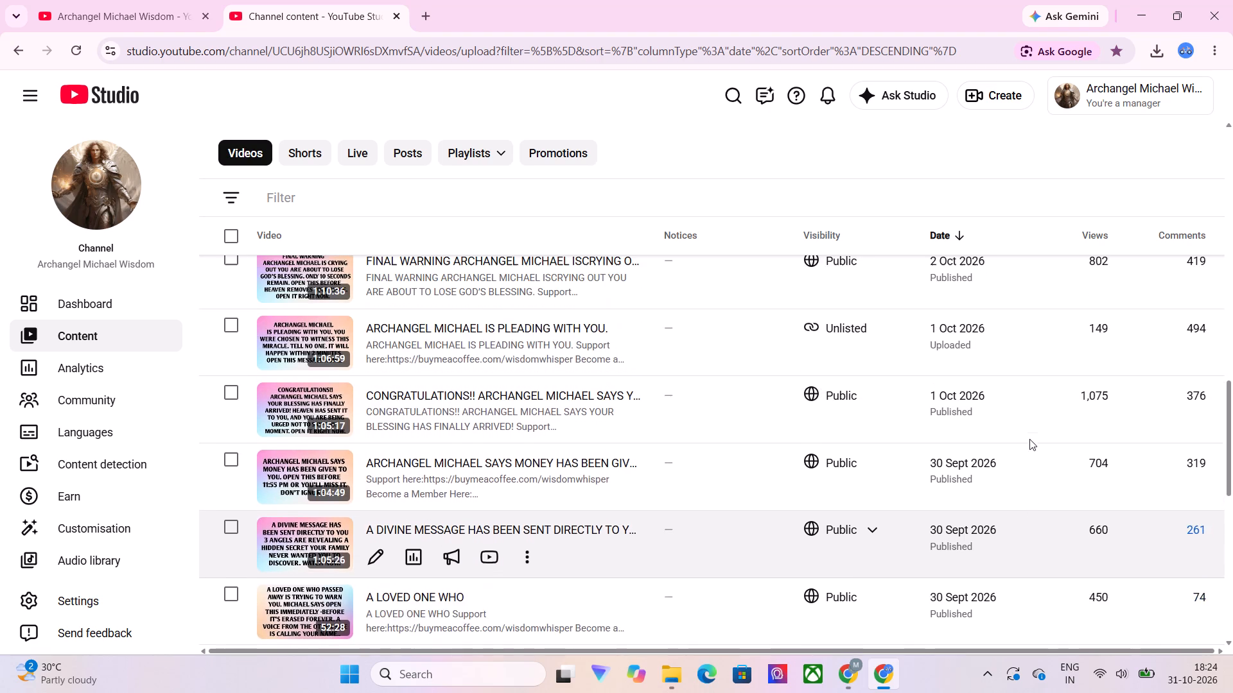
scroll(1029, 439, up, 4)
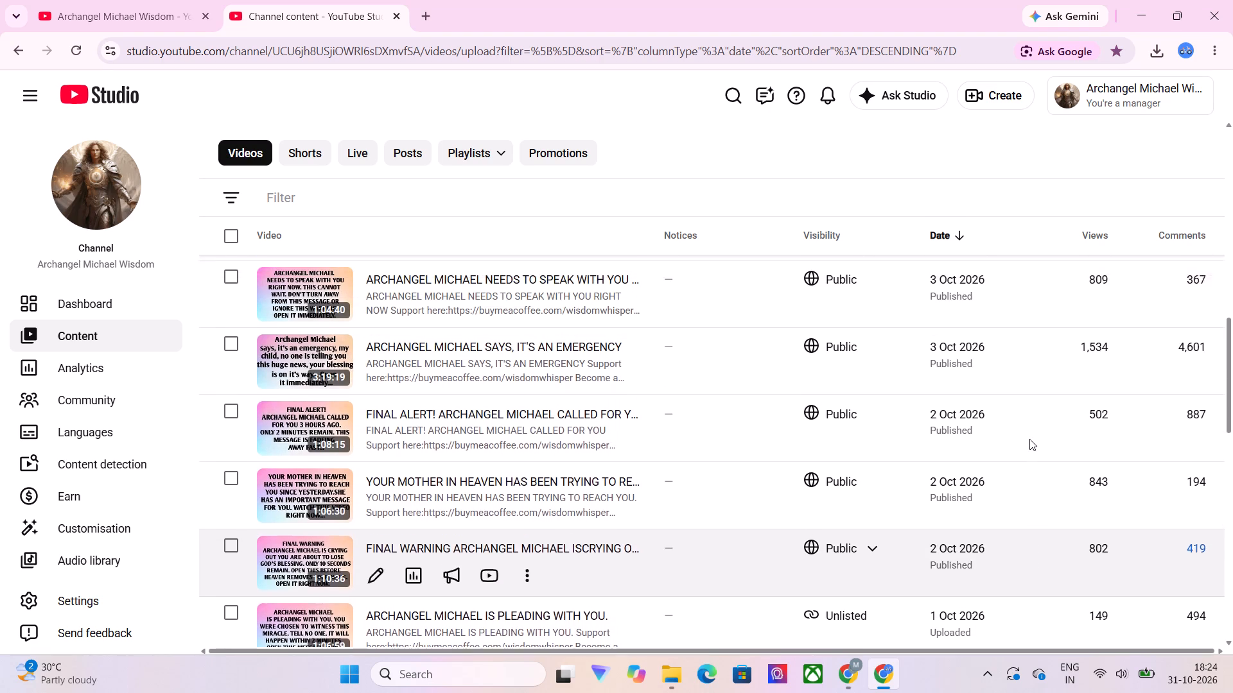
scroll(1029, 439, up, 3)
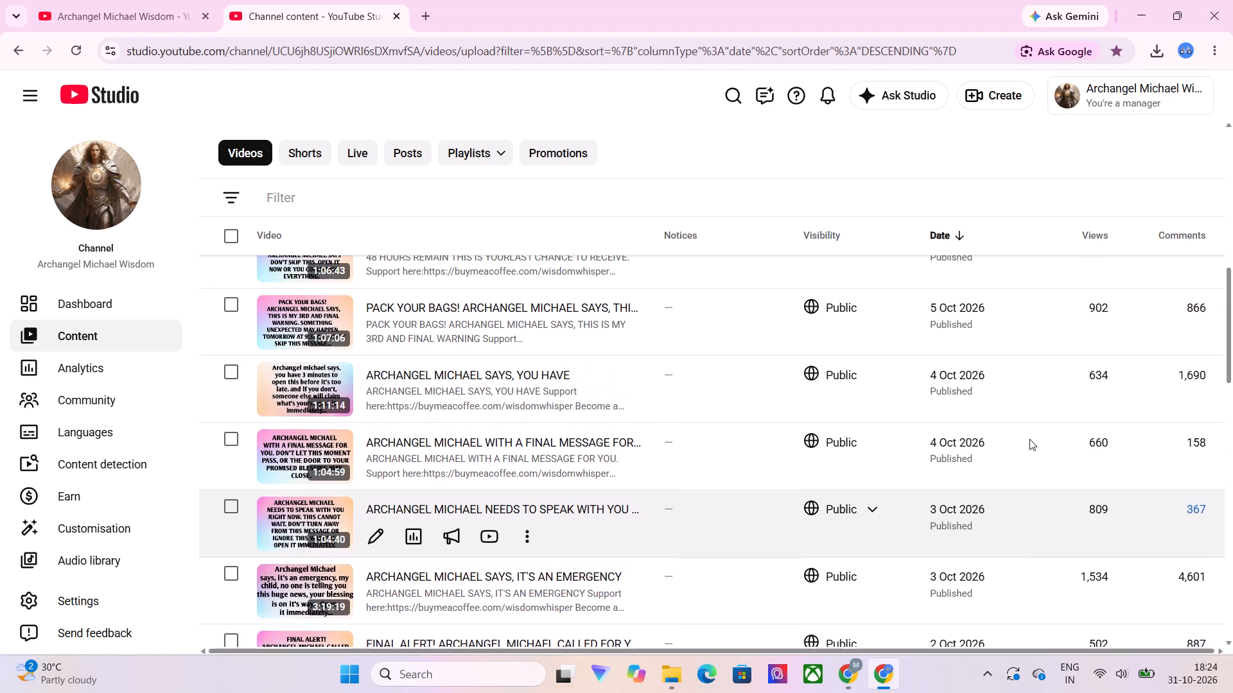
scroll(1029, 439, up, 2)
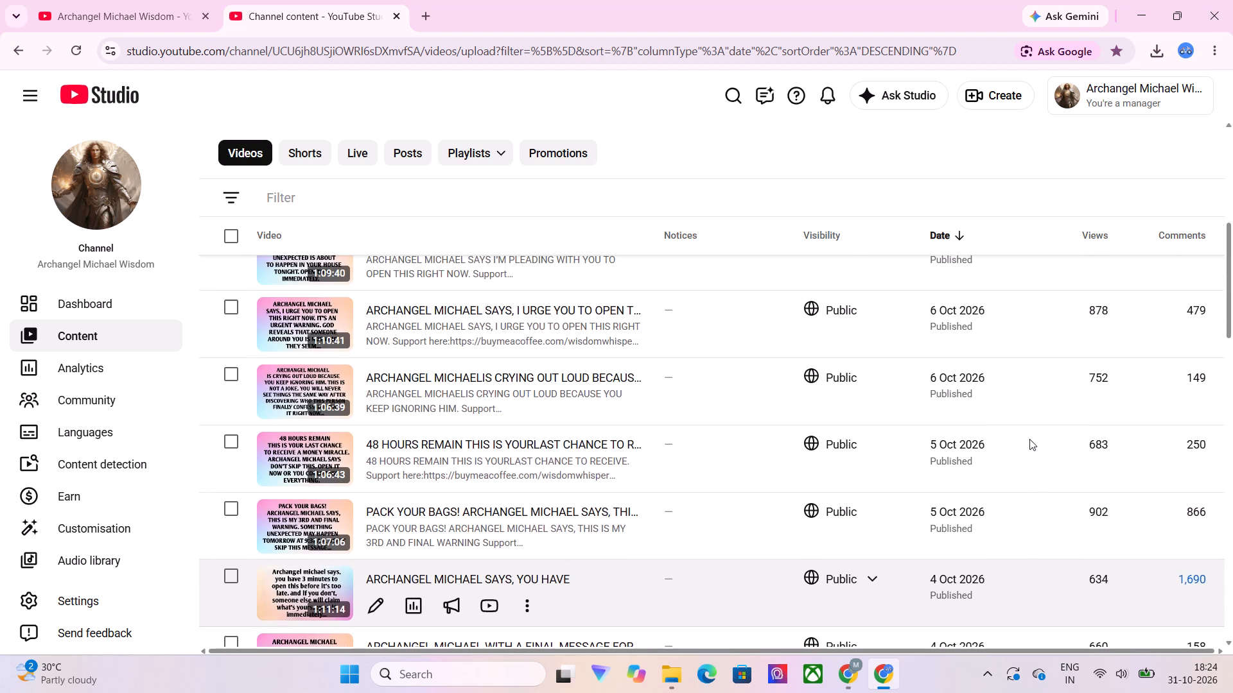
scroll(1029, 439, up, 3)
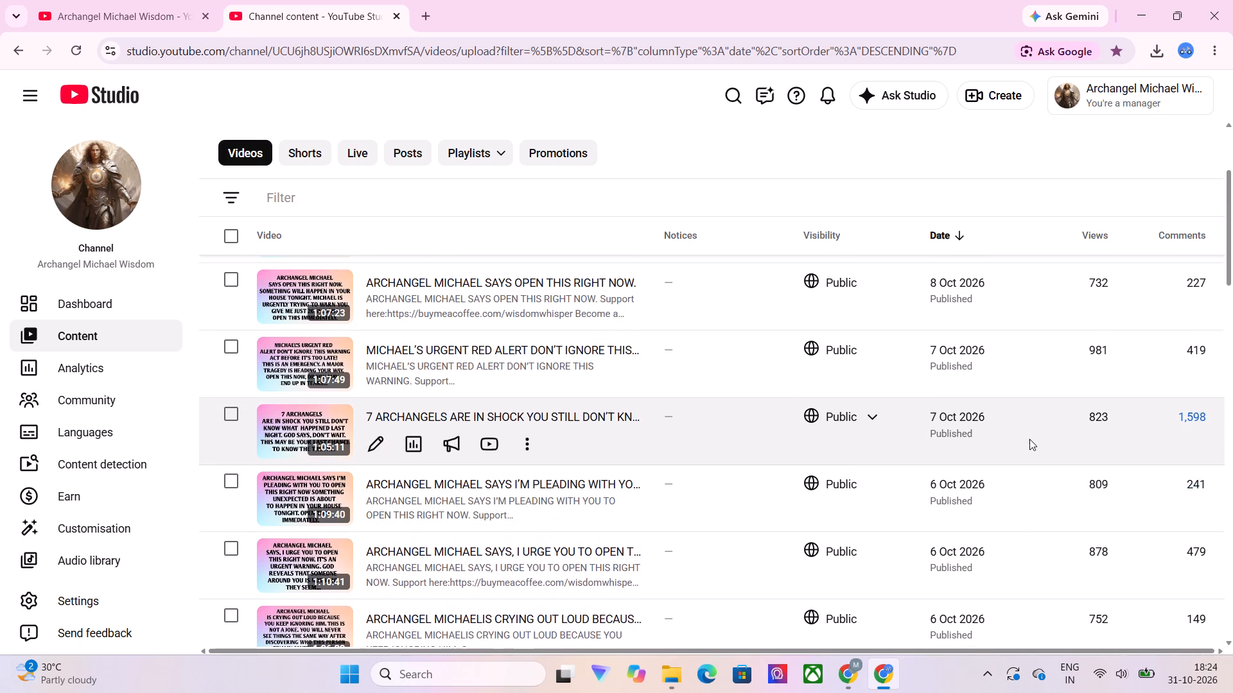
scroll(1029, 439, up, 2)
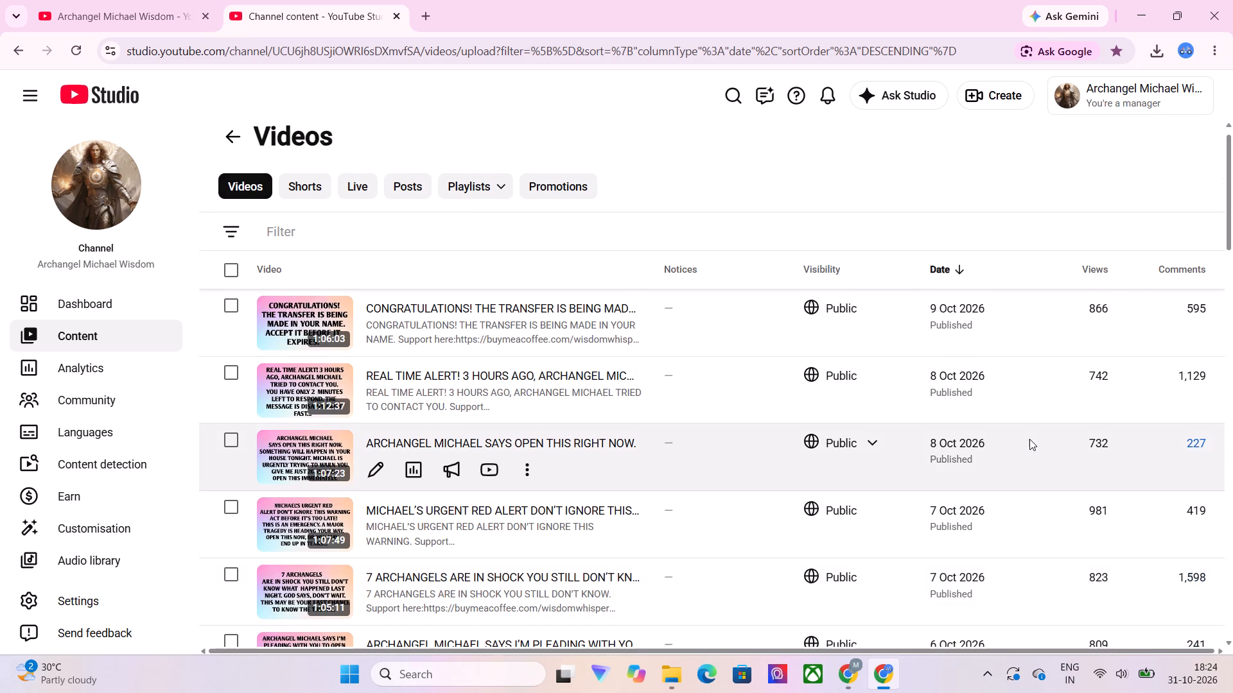
scroll(1029, 439, up, 3)
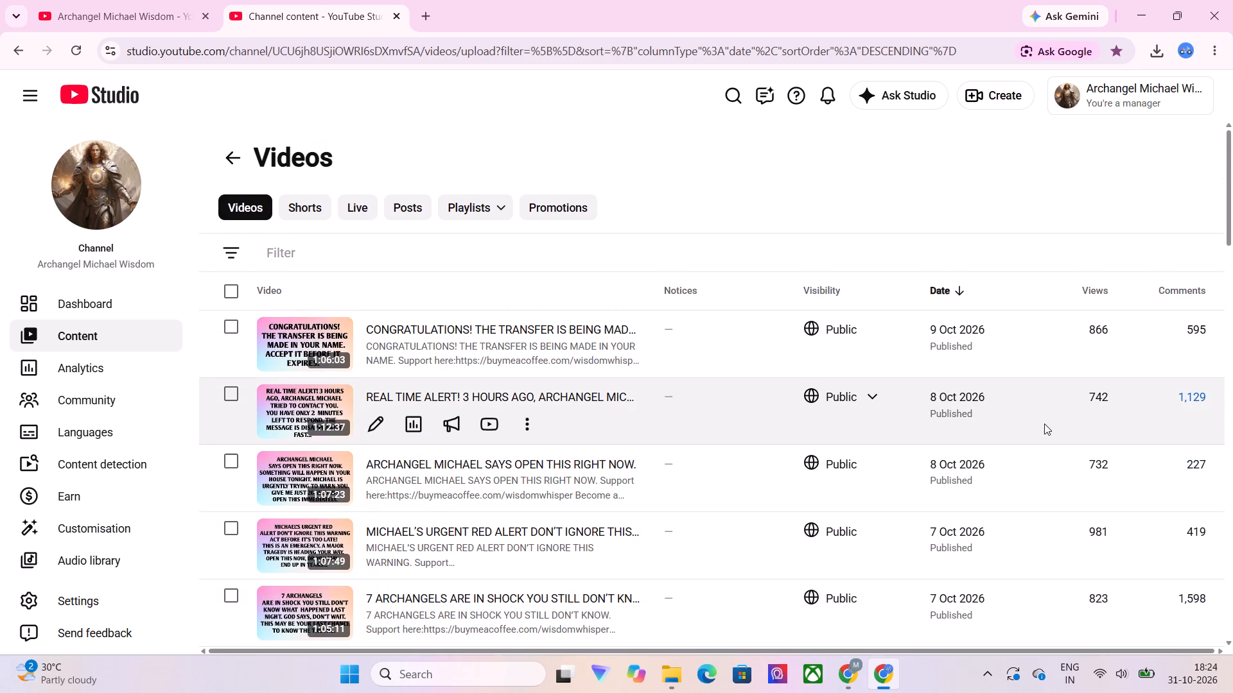
Reopen the bookmarked Channel content page in a new browser tab and close the old one.
click(416, 22)
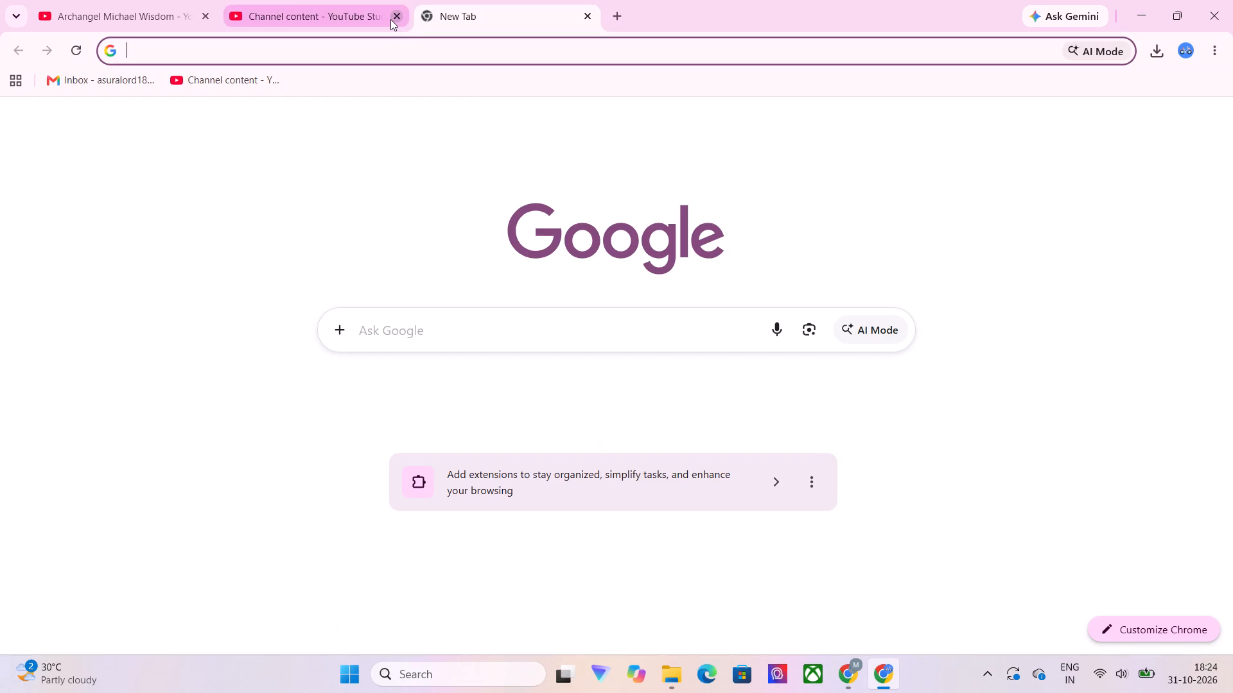
click(390, 19)
click(248, 85)
click(107, 0)
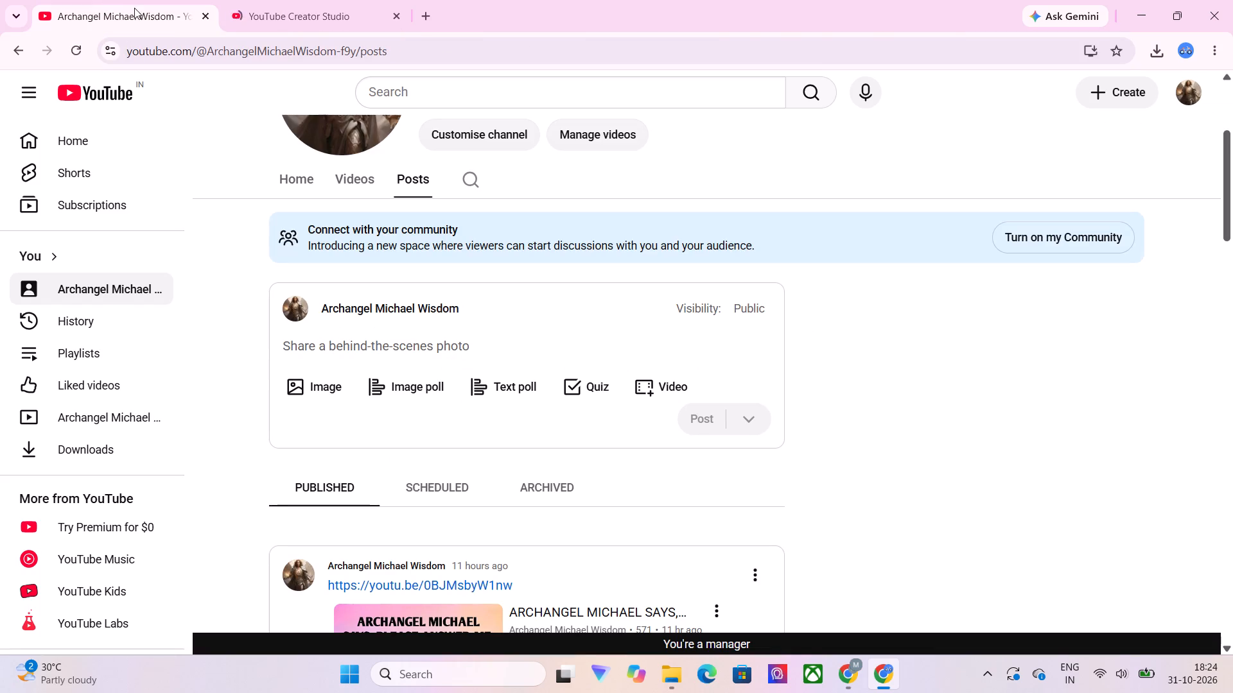
click(261, 0)
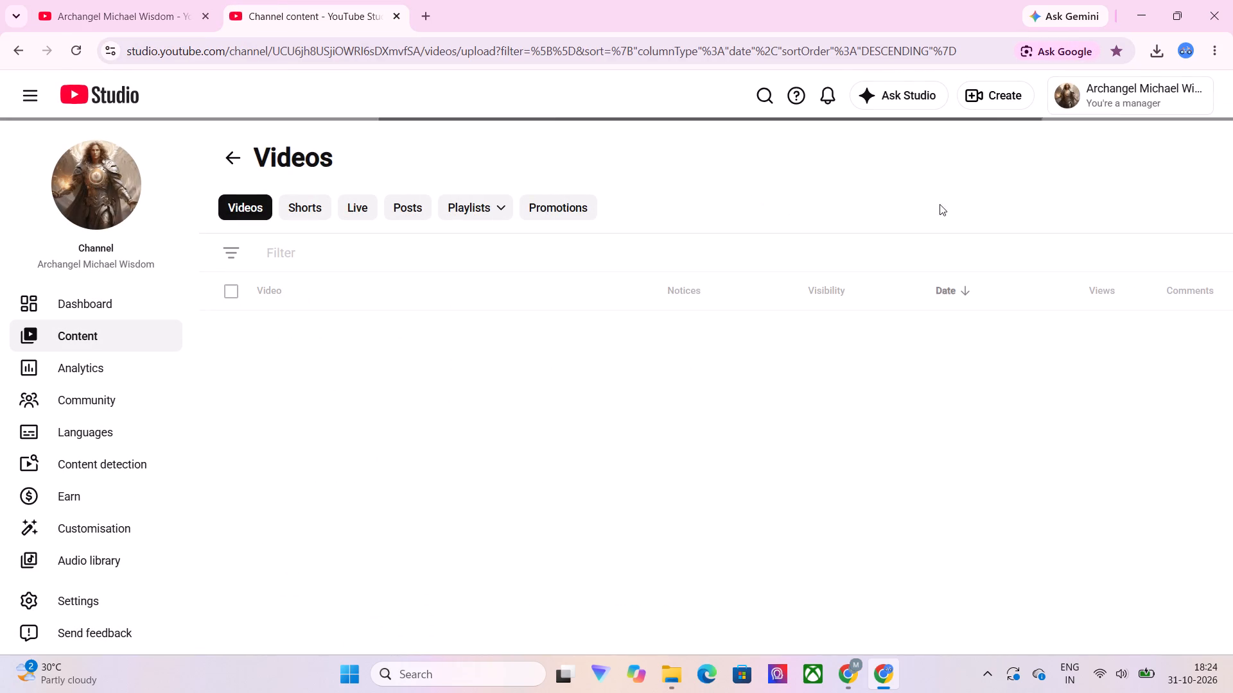
Start a new video upload with the YOUR MIRACLE IS BEING RELEASED TONIGHT MP4 file from Downloads.
click(1011, 89)
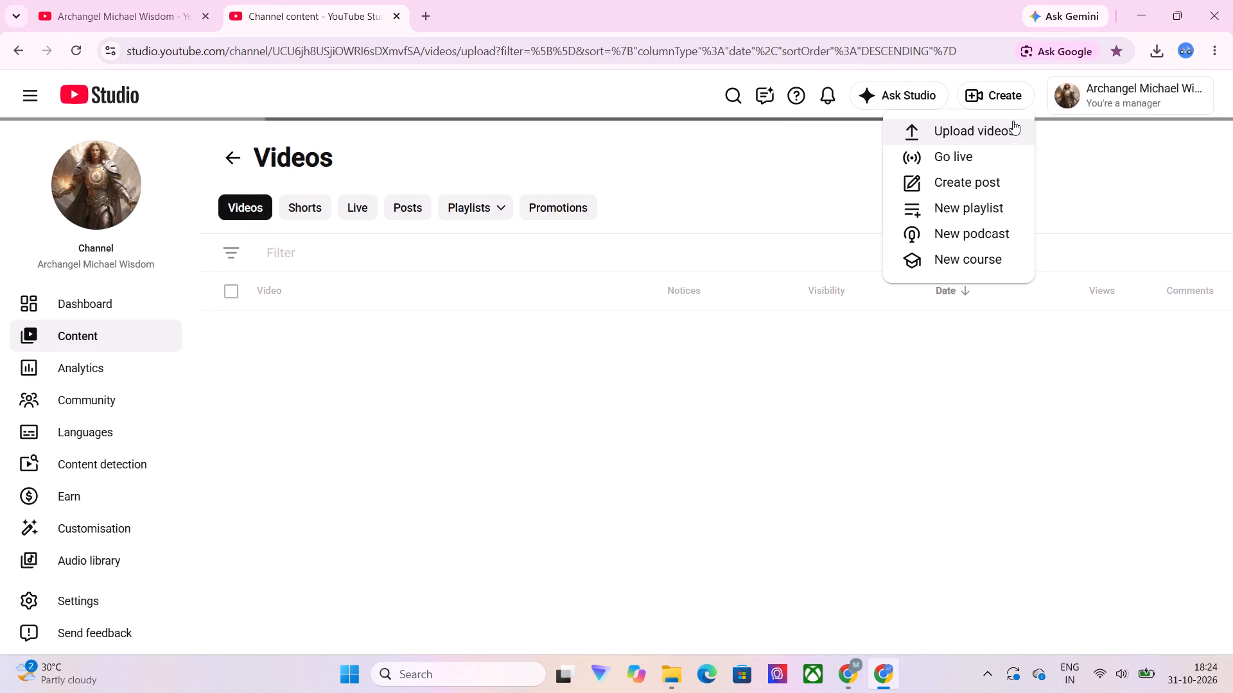
click(1003, 128)
click(627, 434)
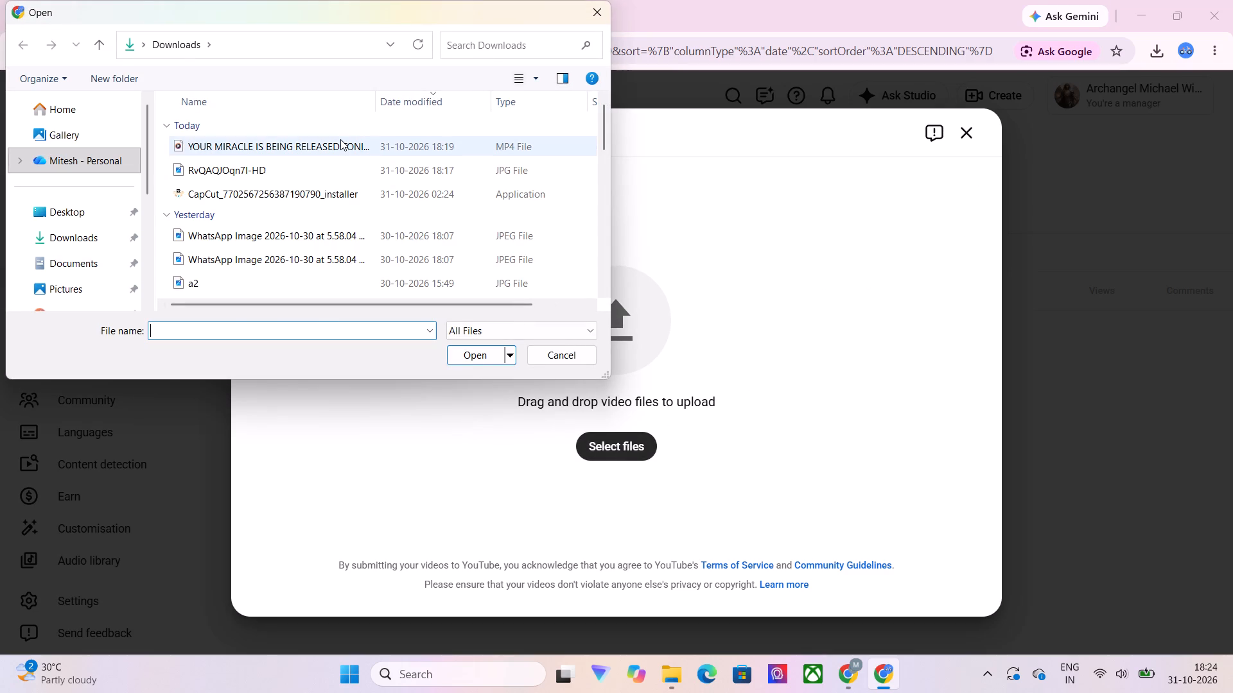
double_click(340, 139)
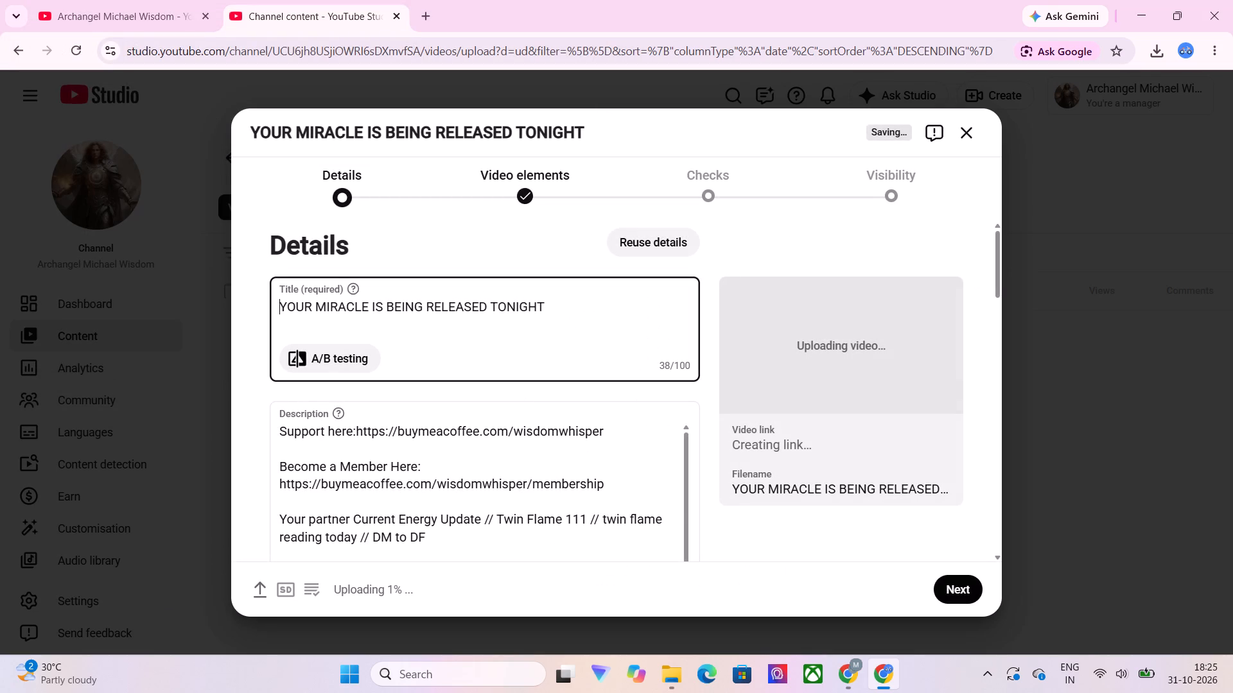
Add a full stop at the end of the title YOUR MIRACLE IS BEING RELEASED TONIGHT.
click(573, 310)
key(period)
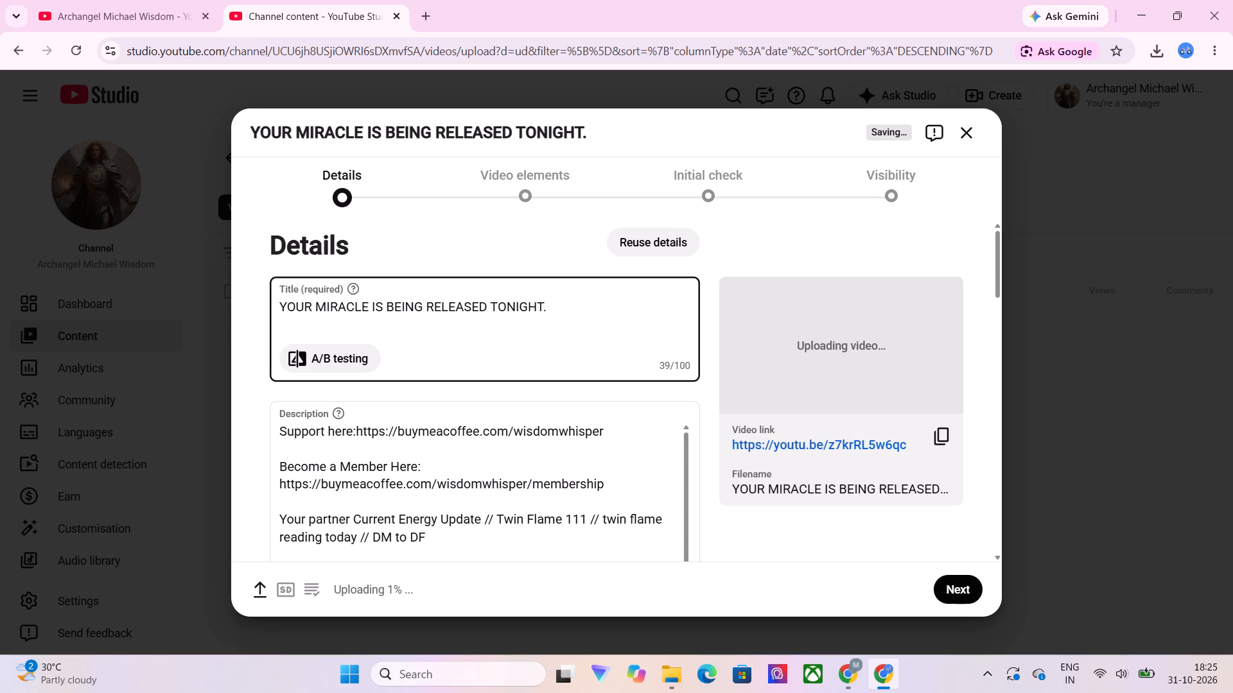
Copy the full video title to the start of the description, followed by a blank line before the support link.
triple_click(536, 309)
right_click(536, 309)
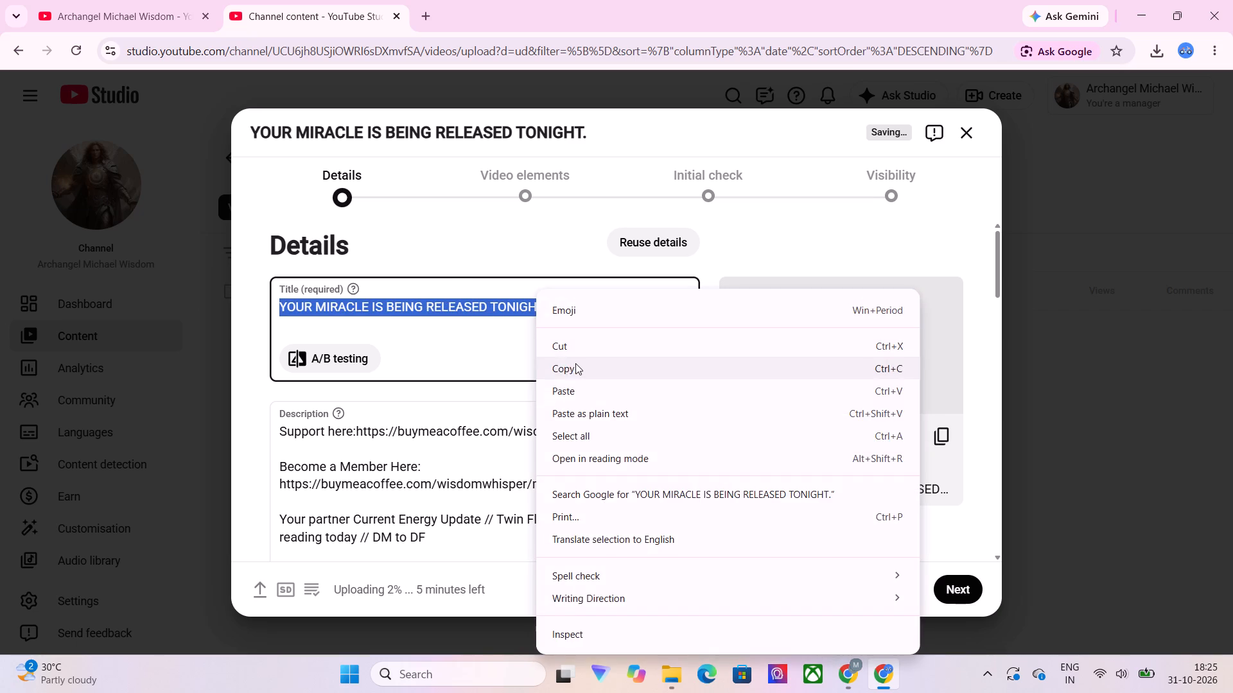
click(575, 363)
click(278, 432)
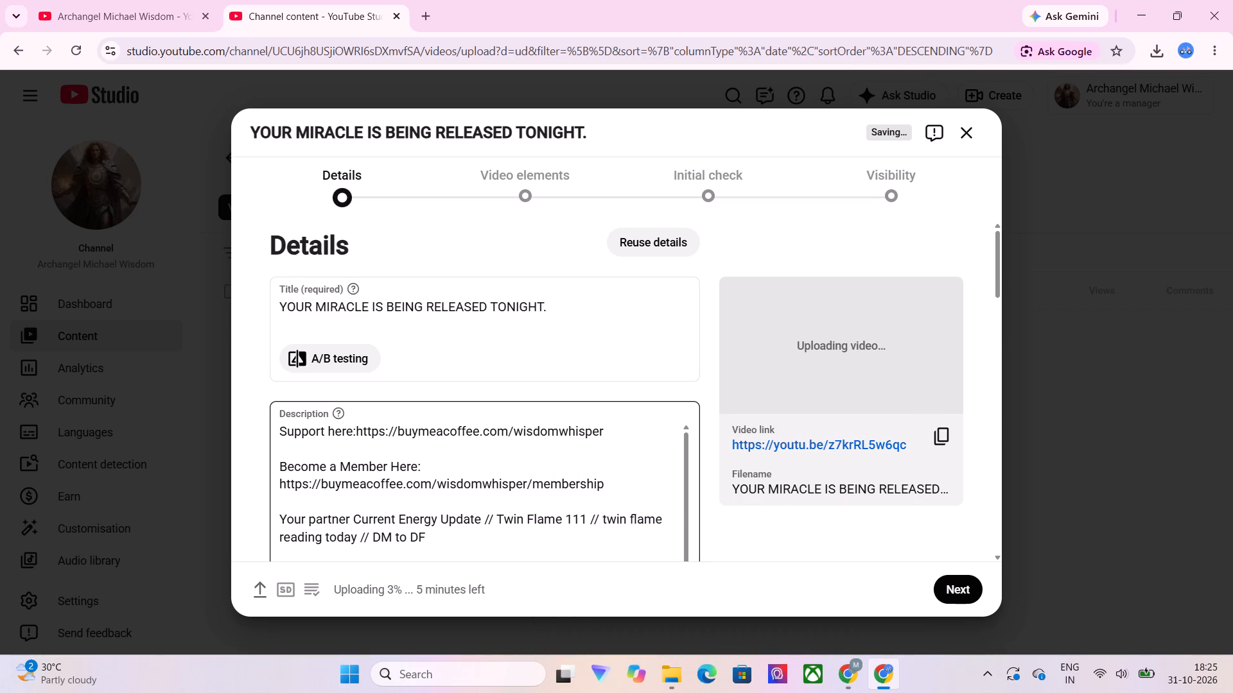
click(281, 432)
key(ctrl+v)
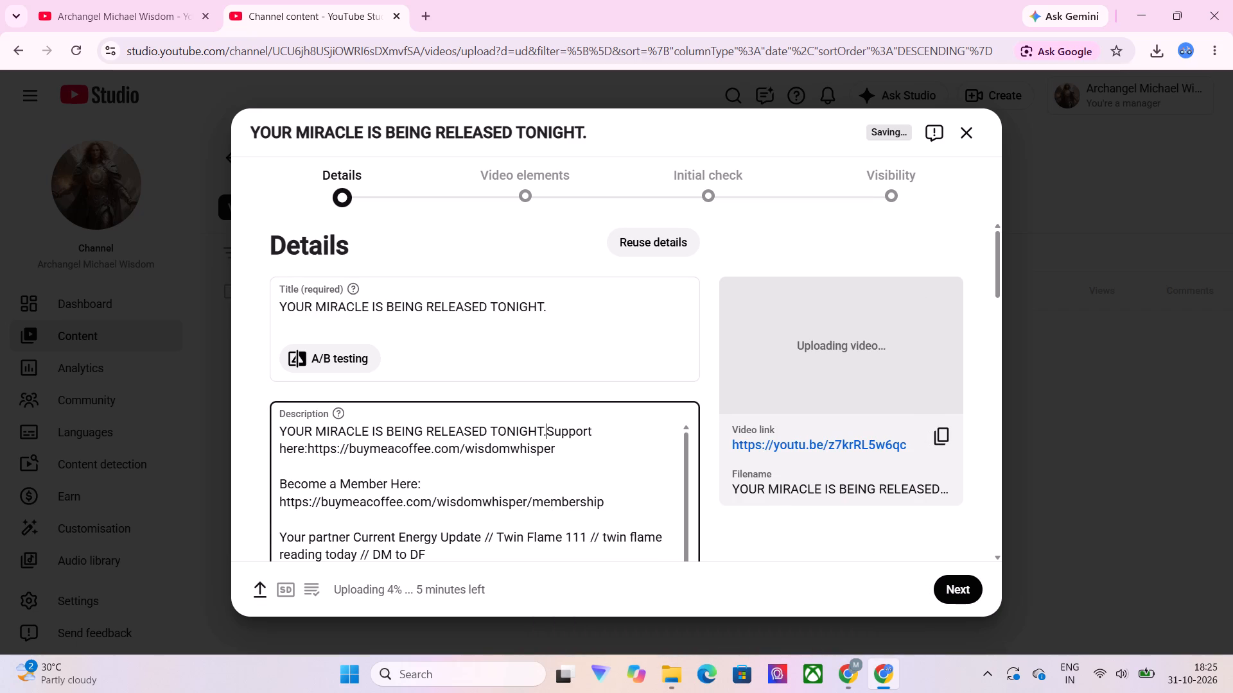
key(Return)
key(Return)
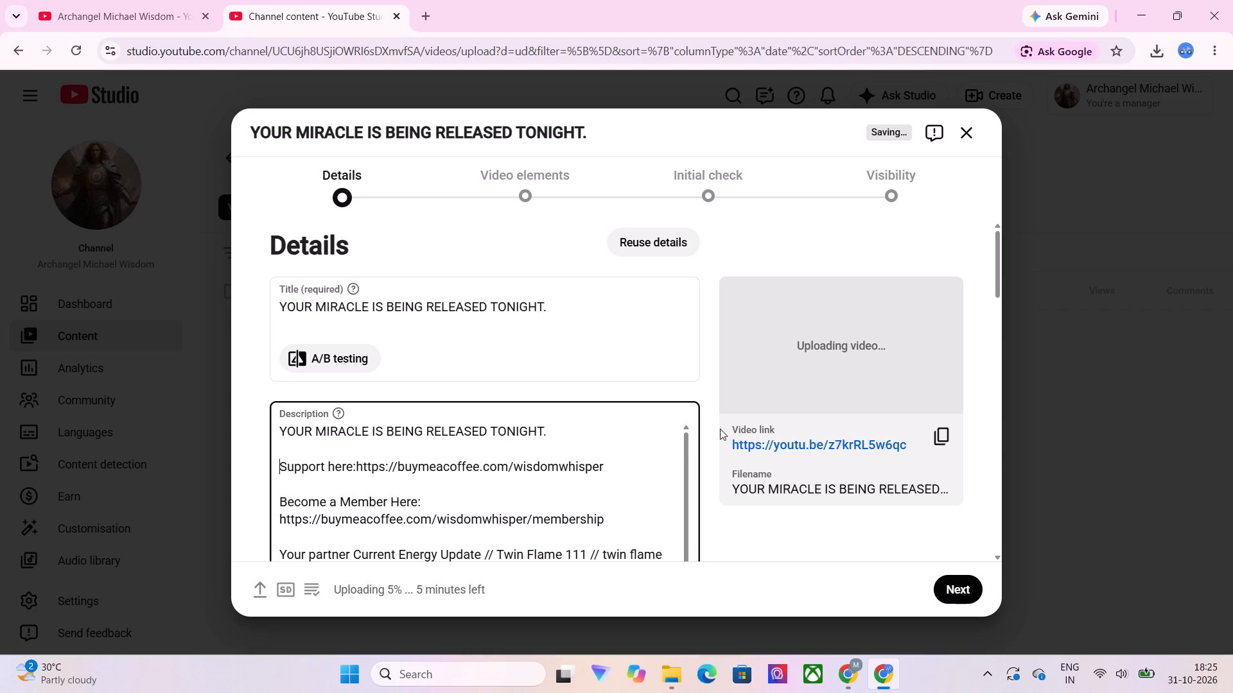
Upload RvQAQJOqn7I-HD from the Downloads folder as the video's custom thumbnail and look over the audience settings.
scroll(719, 429, down, 10)
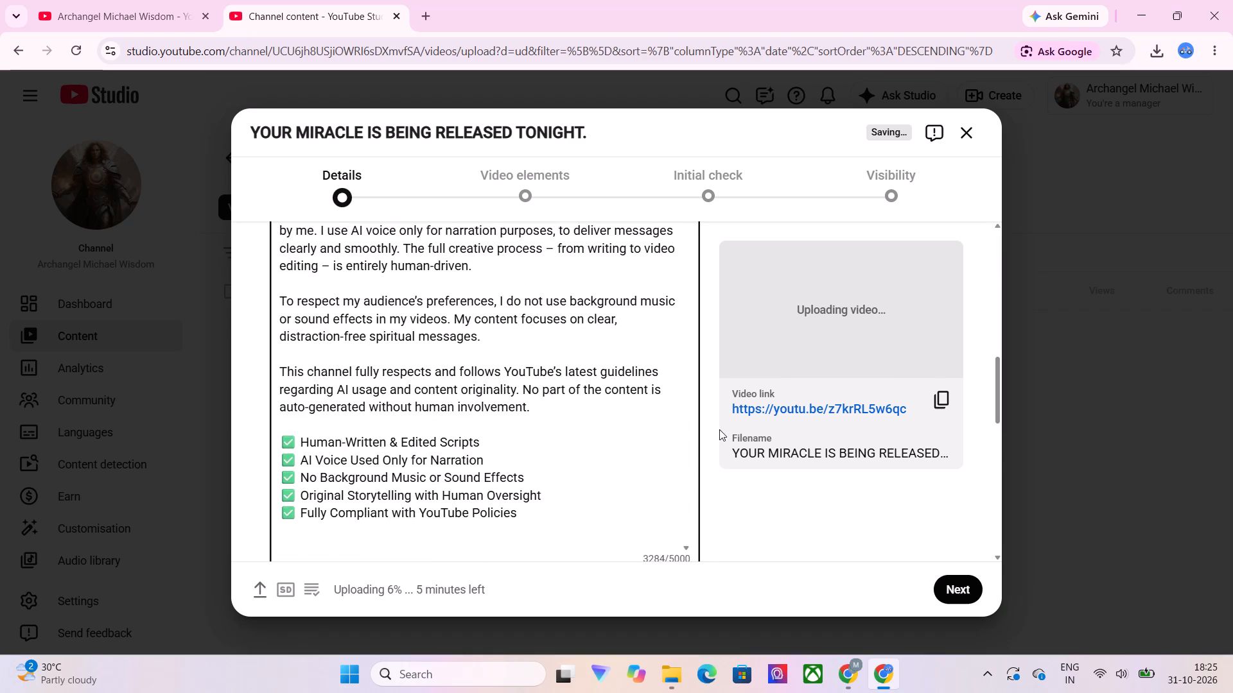
scroll(719, 429, down, 3)
click(337, 250)
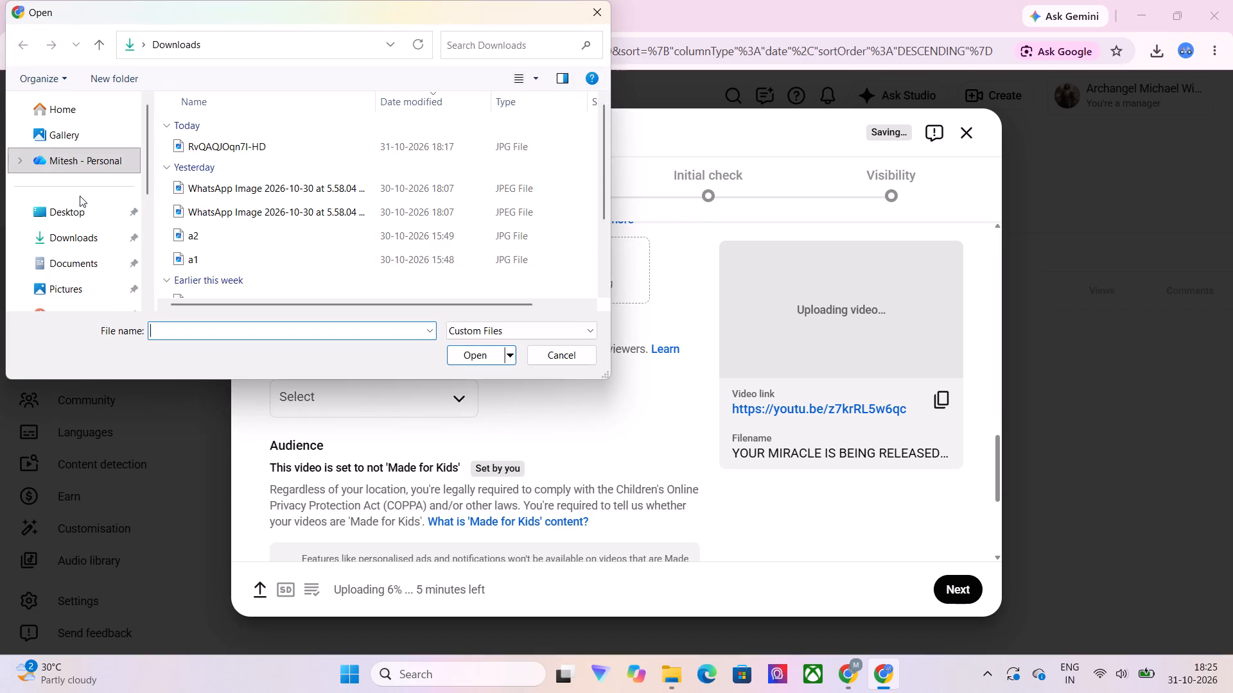
click(85, 232)
double_click(211, 151)
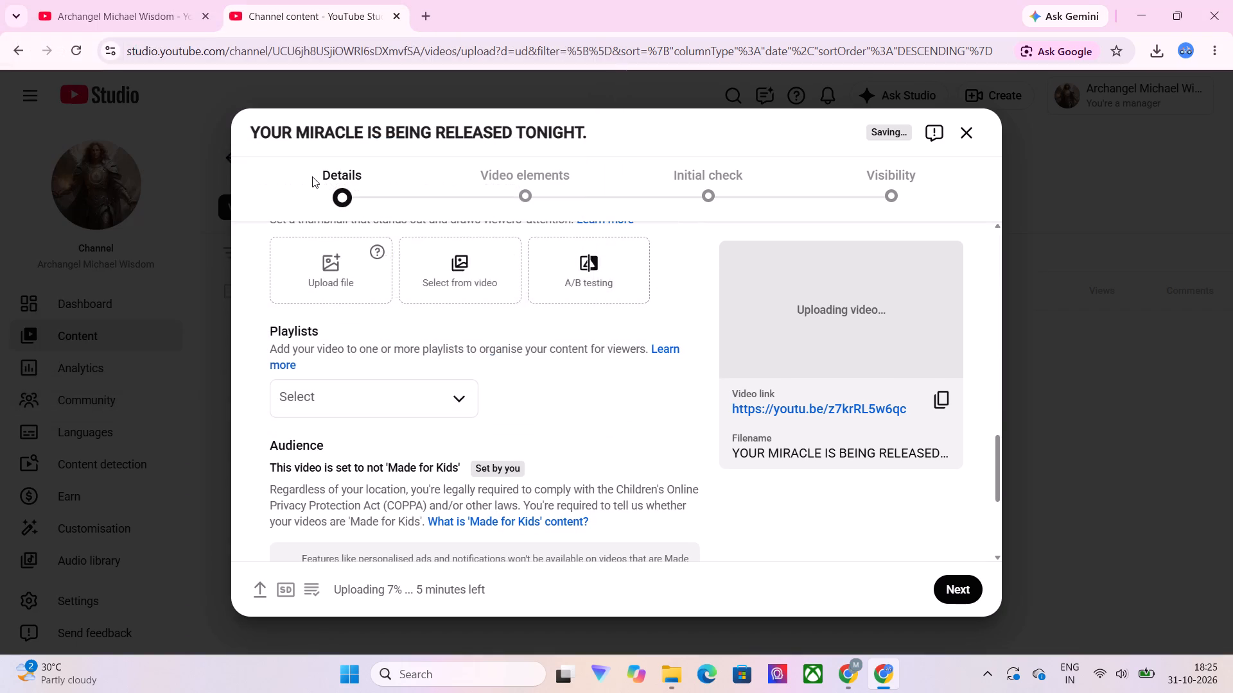
scroll(681, 370, down, 2)
scroll(681, 370, up, 1)
scroll(677, 370, down, 5)
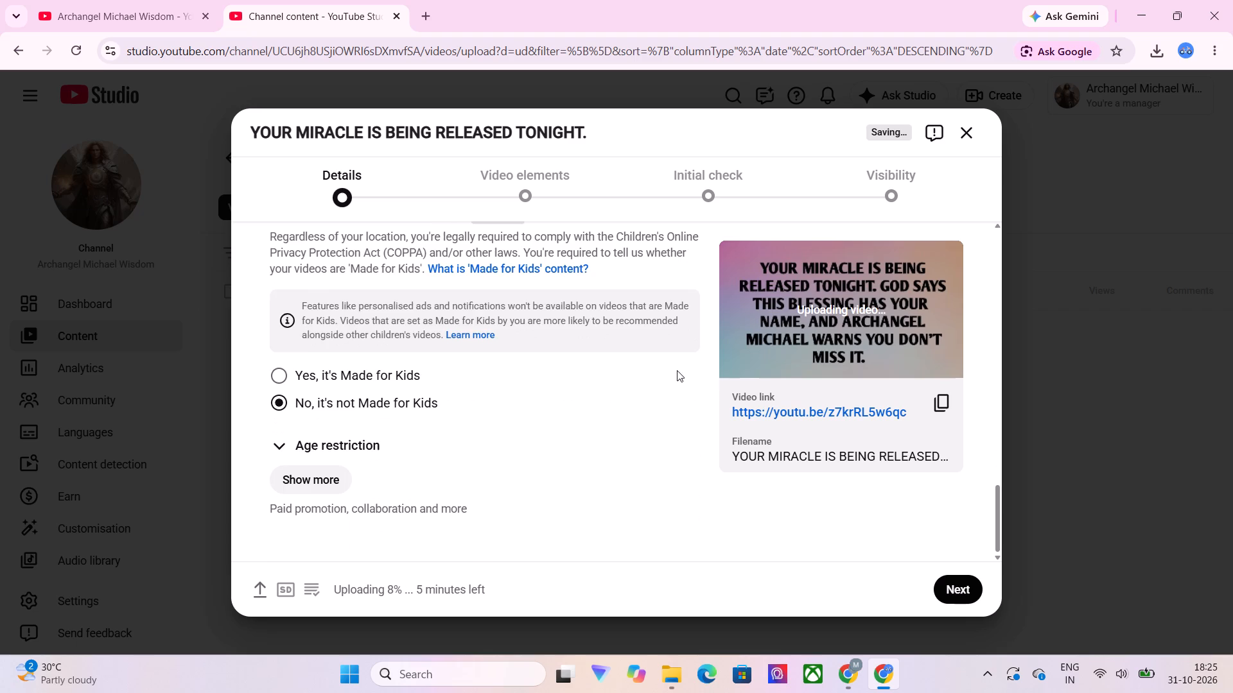
Advance the upload from the details to the Visibility stage and set the video to Unlisted.
scroll(681, 373, up, 18)
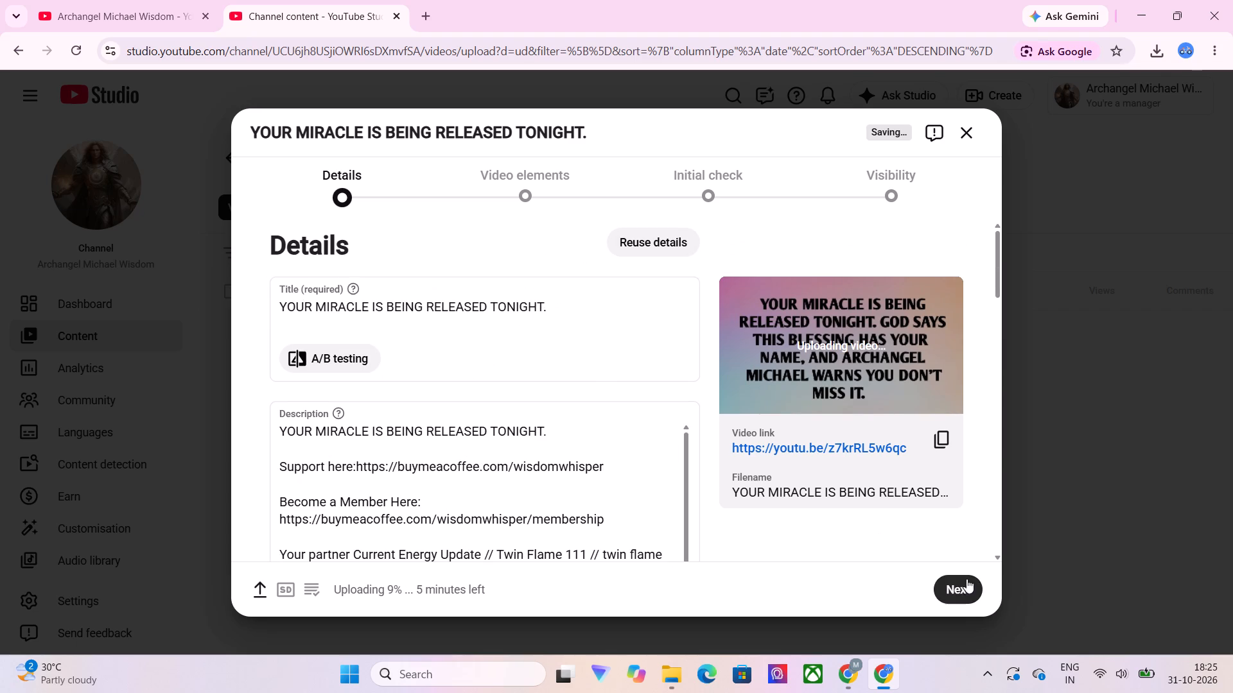
triple_click(964, 584)
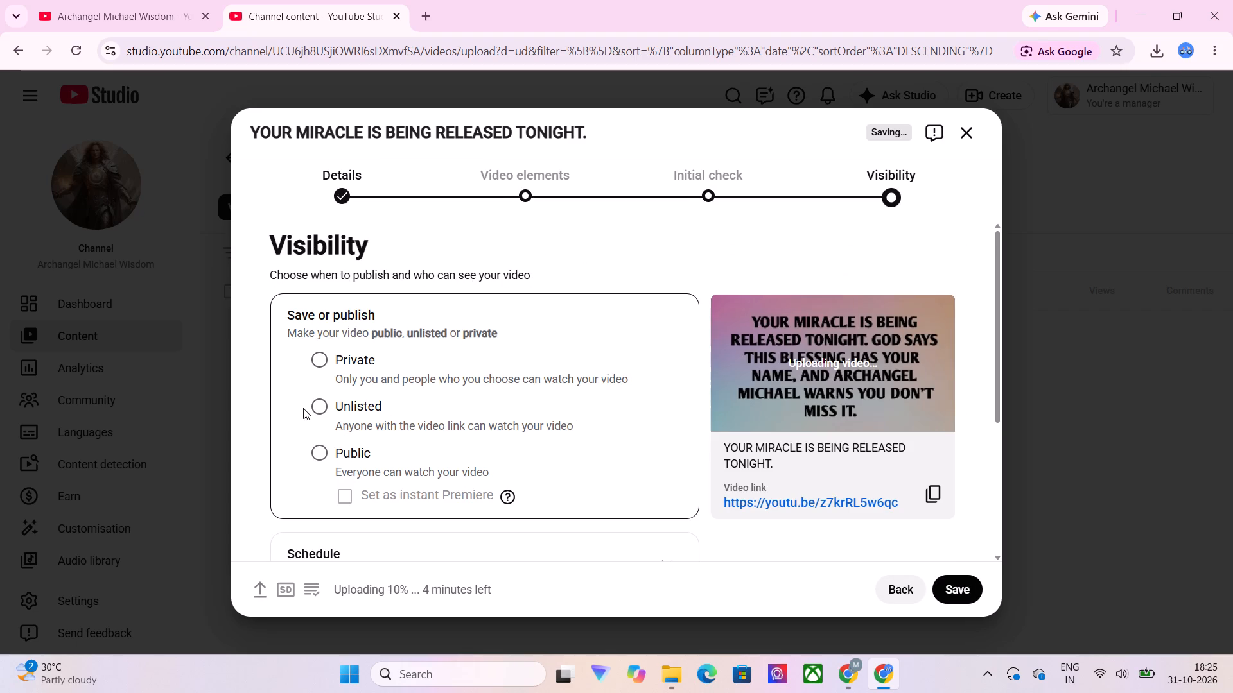
click(302, 408)
click(311, 407)
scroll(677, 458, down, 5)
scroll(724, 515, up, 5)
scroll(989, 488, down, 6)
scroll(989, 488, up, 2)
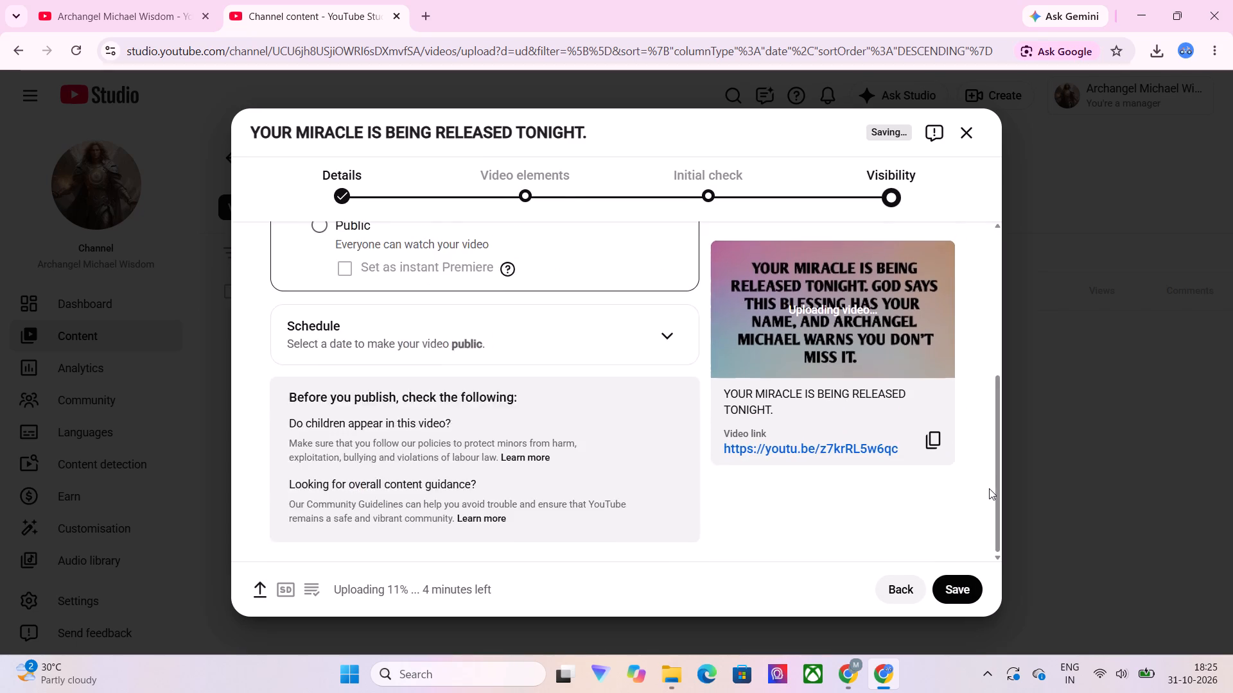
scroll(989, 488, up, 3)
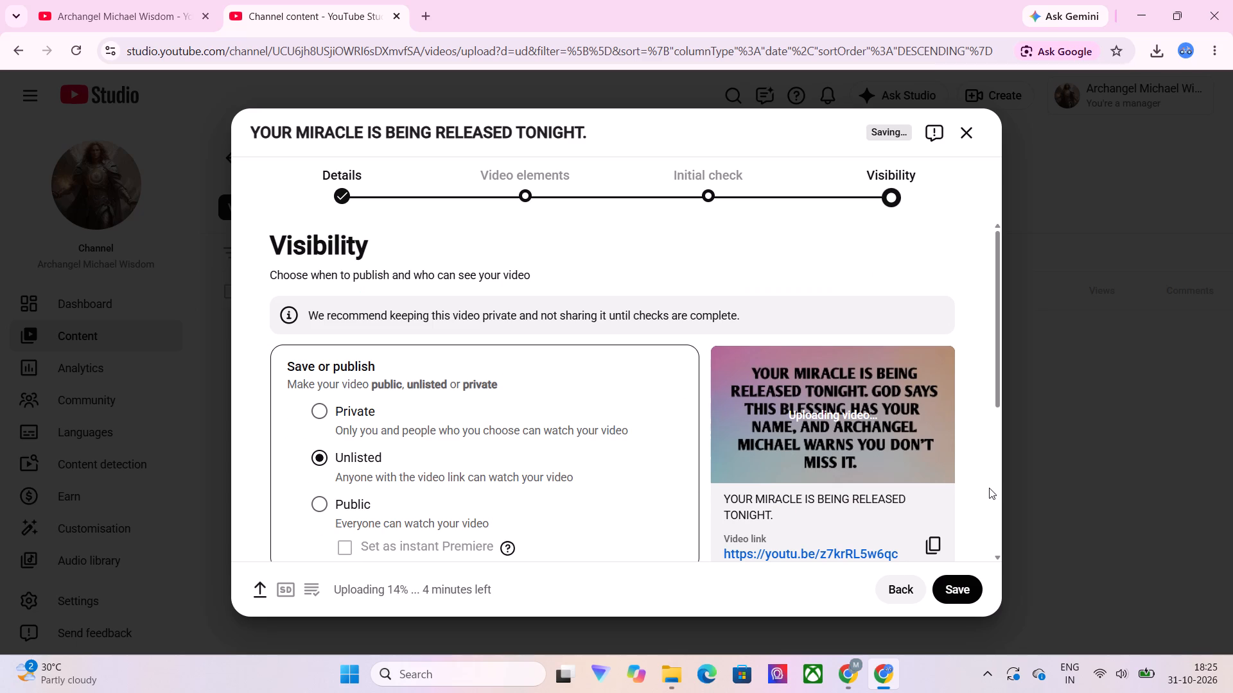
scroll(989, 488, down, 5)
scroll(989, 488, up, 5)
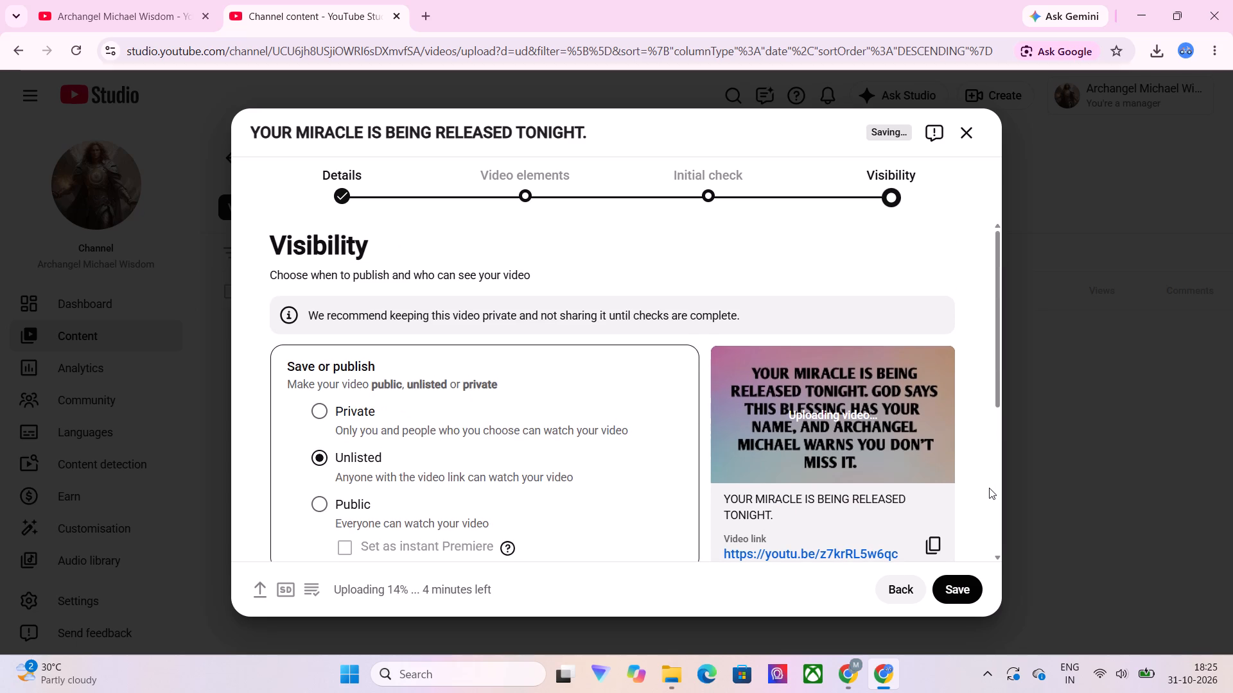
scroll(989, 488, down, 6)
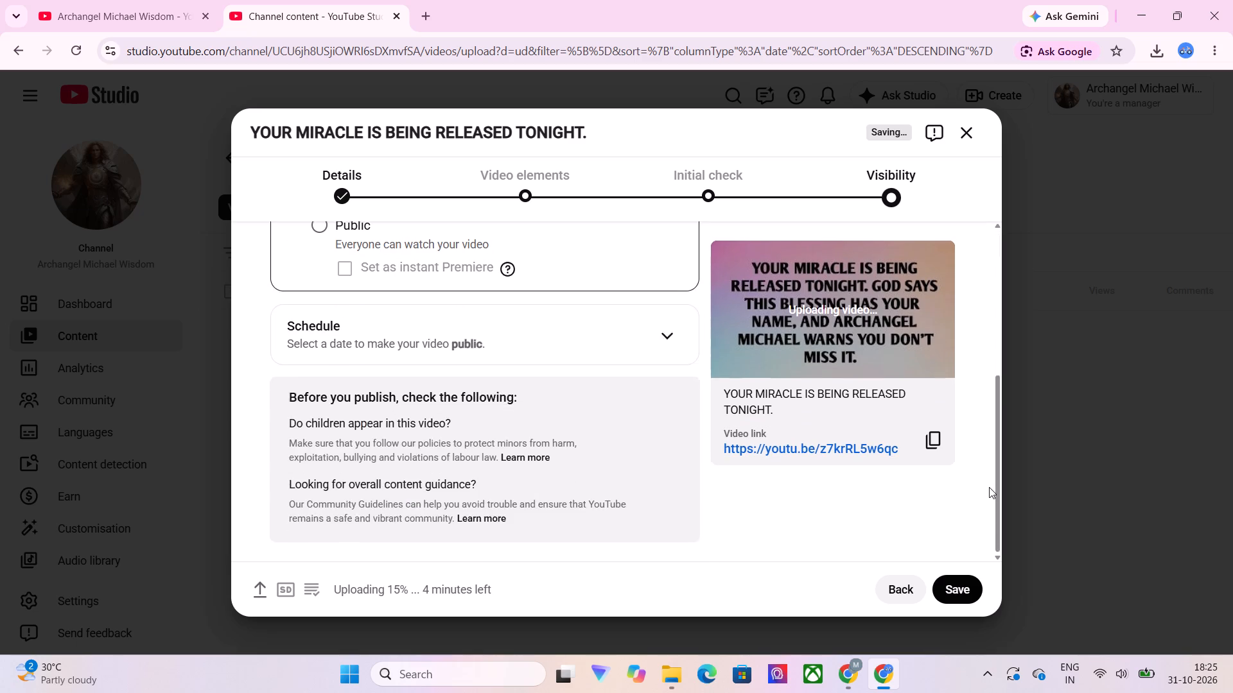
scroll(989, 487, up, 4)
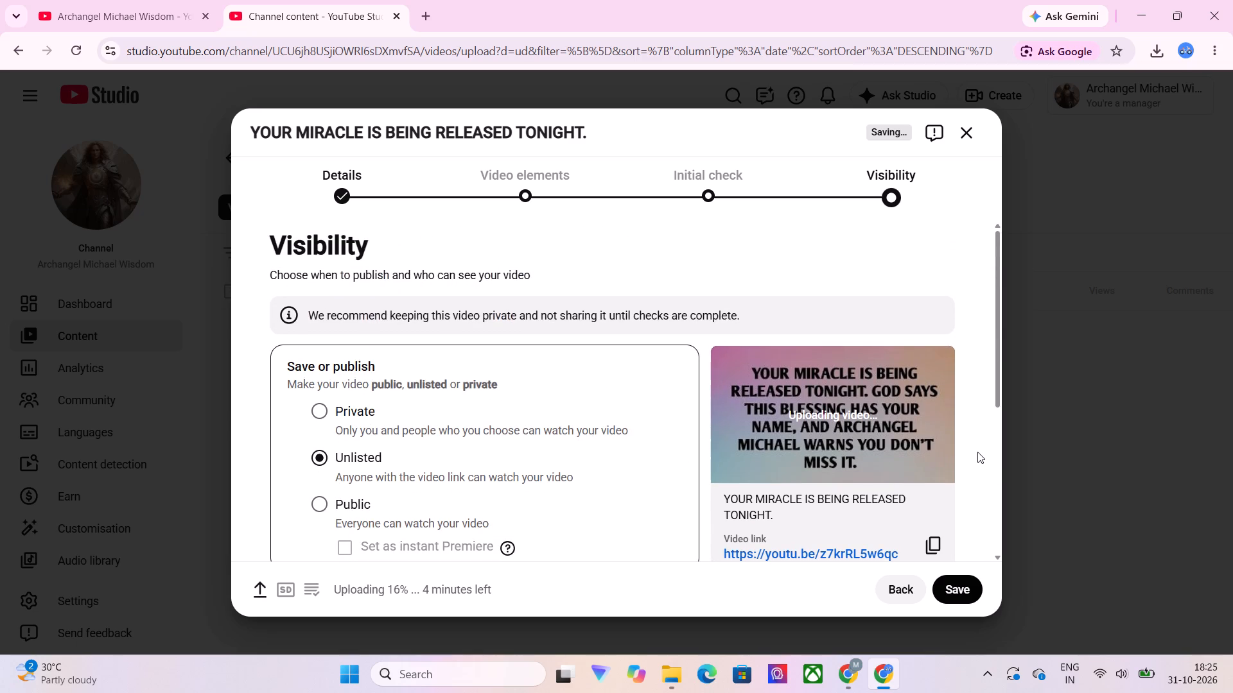
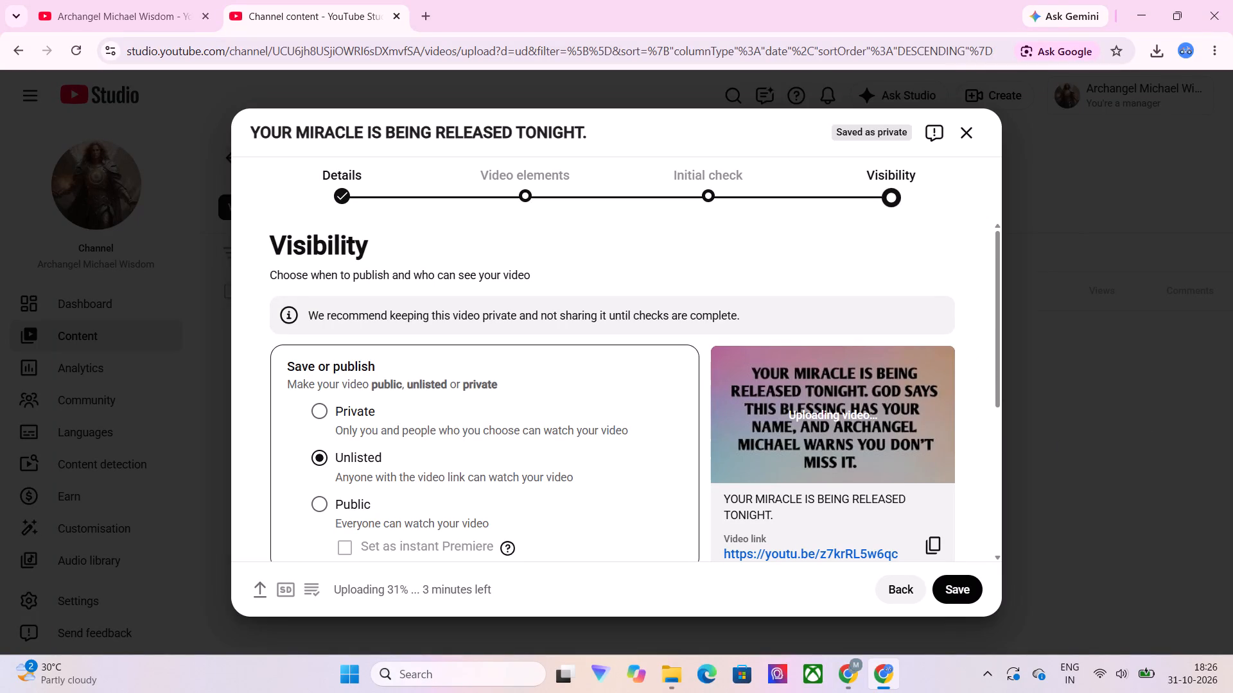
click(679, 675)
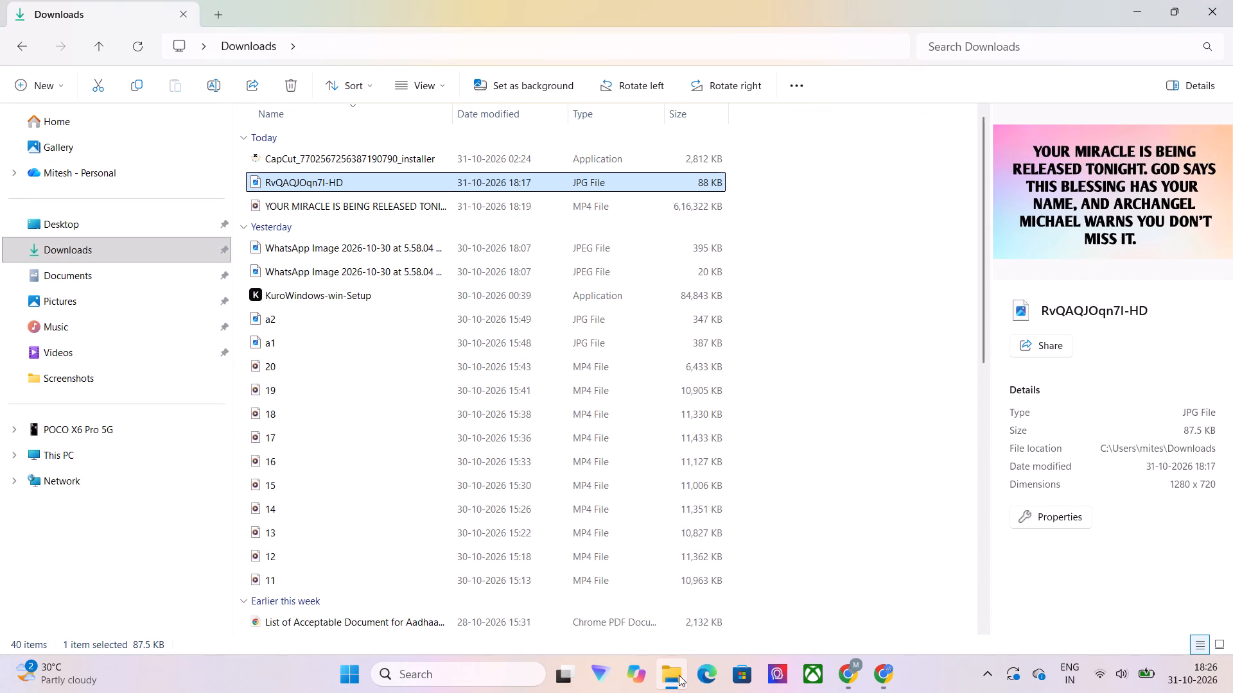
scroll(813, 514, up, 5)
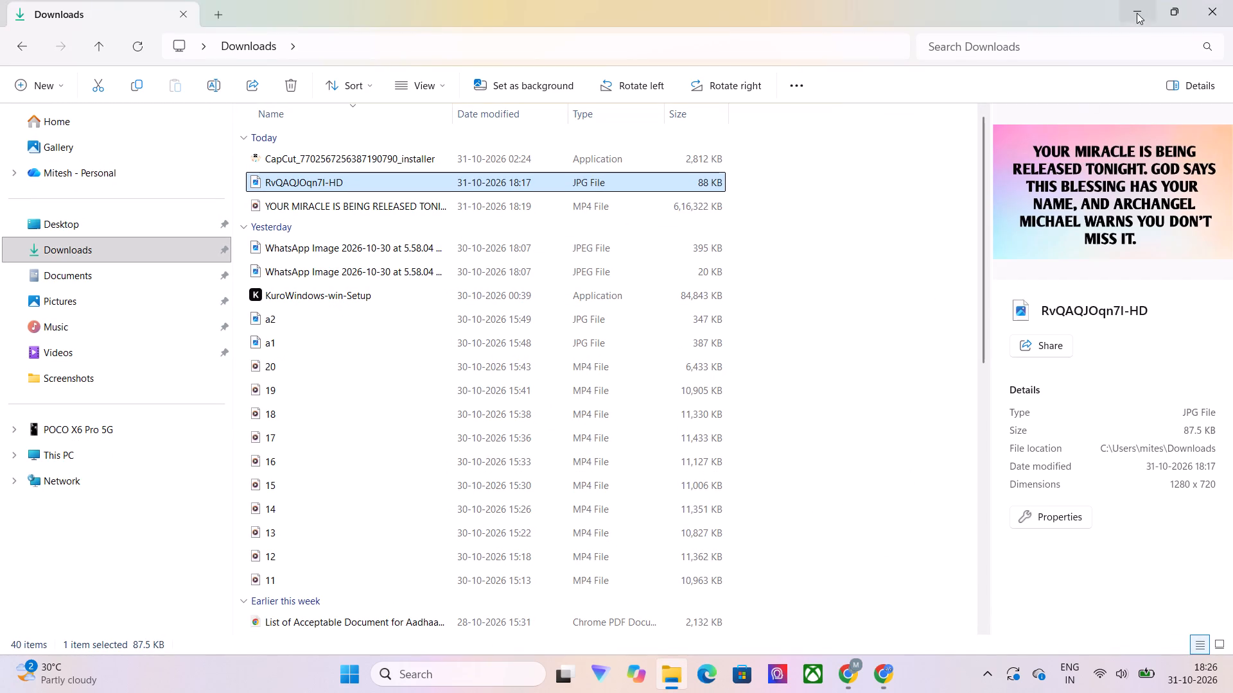
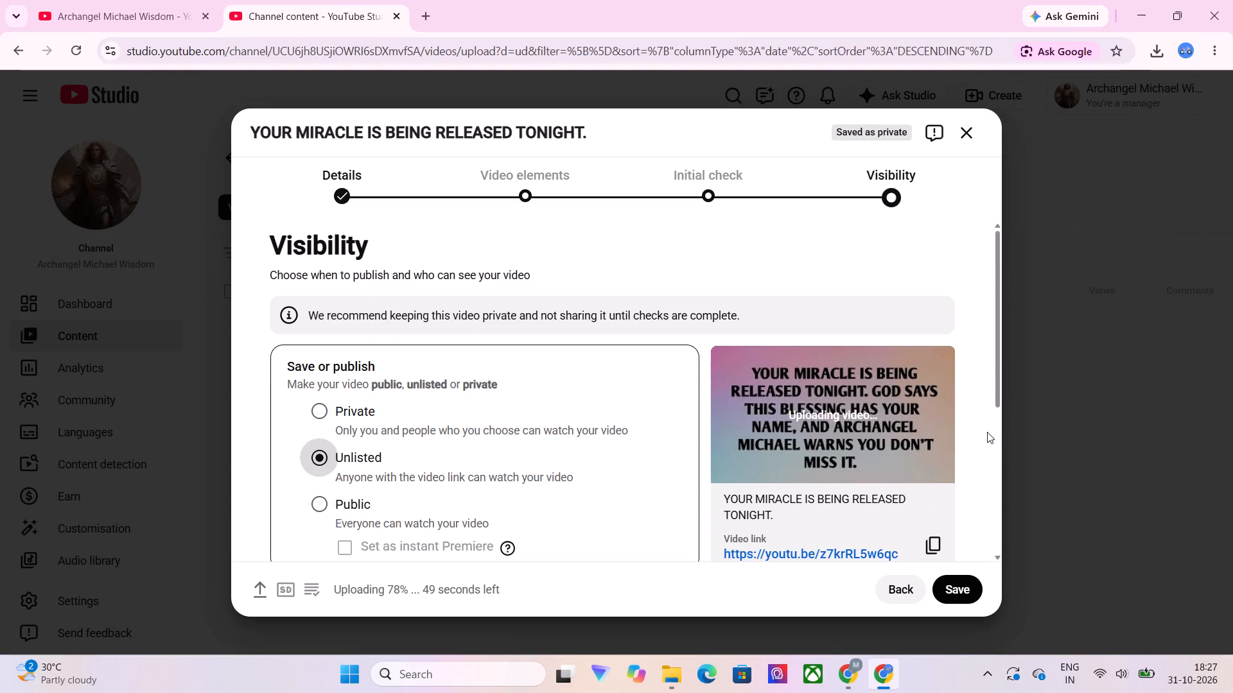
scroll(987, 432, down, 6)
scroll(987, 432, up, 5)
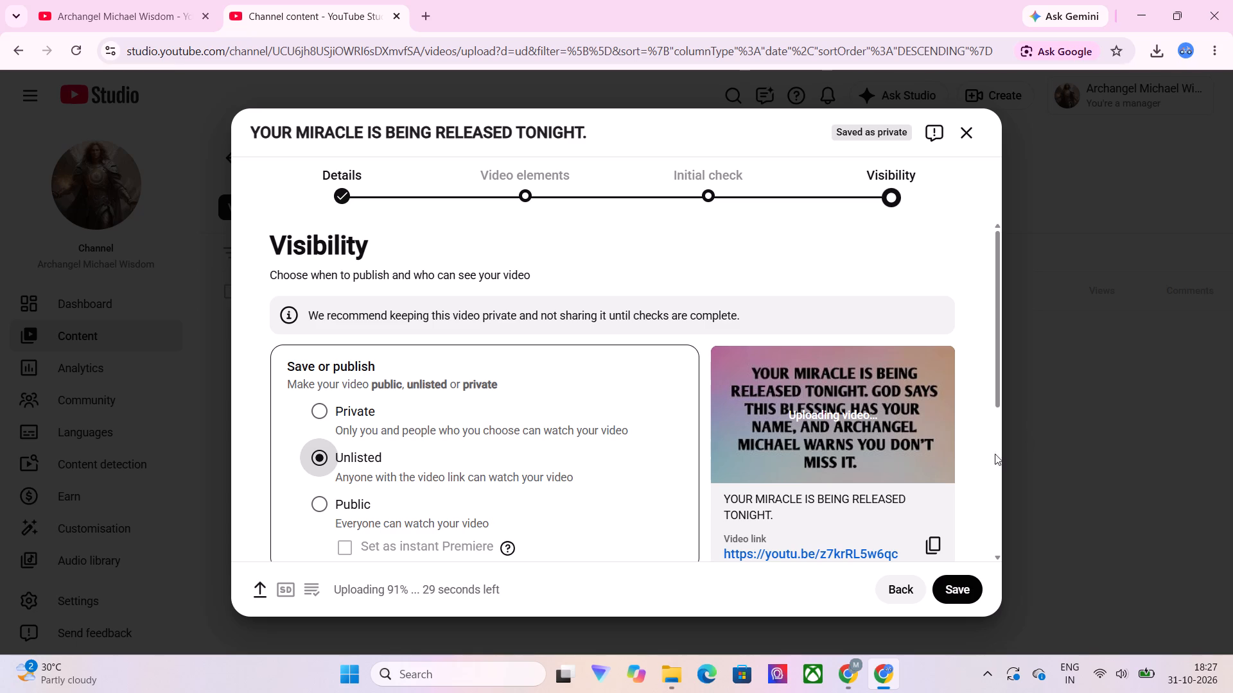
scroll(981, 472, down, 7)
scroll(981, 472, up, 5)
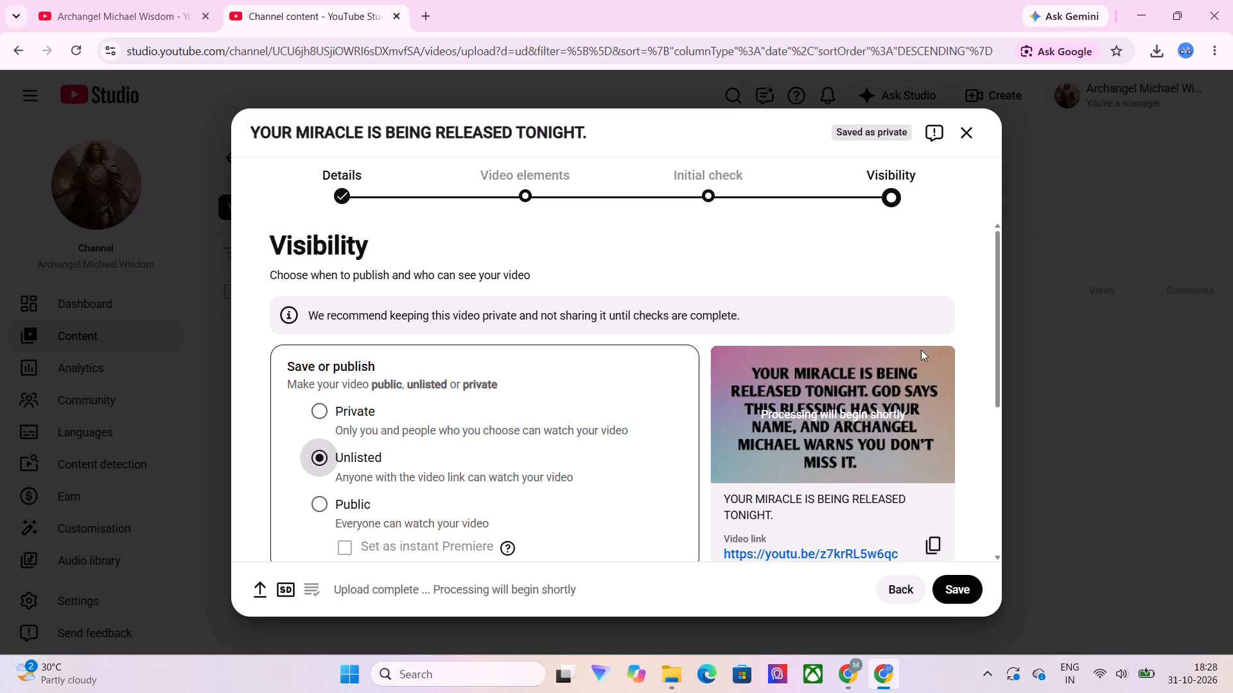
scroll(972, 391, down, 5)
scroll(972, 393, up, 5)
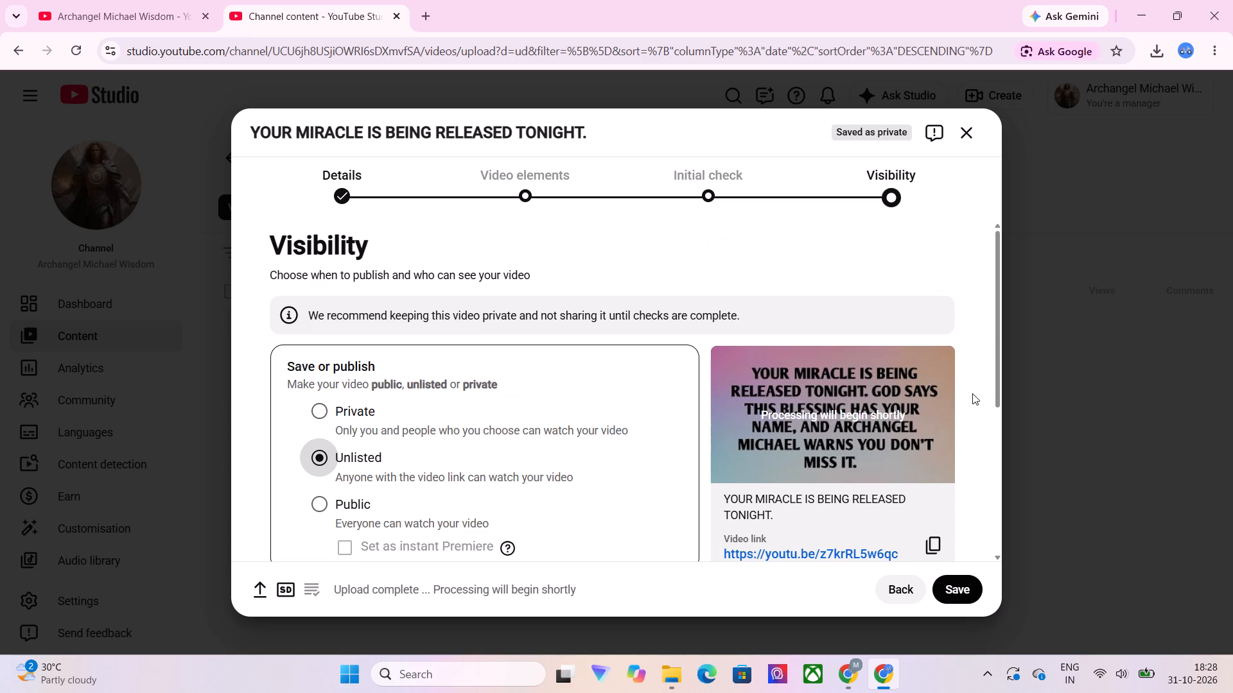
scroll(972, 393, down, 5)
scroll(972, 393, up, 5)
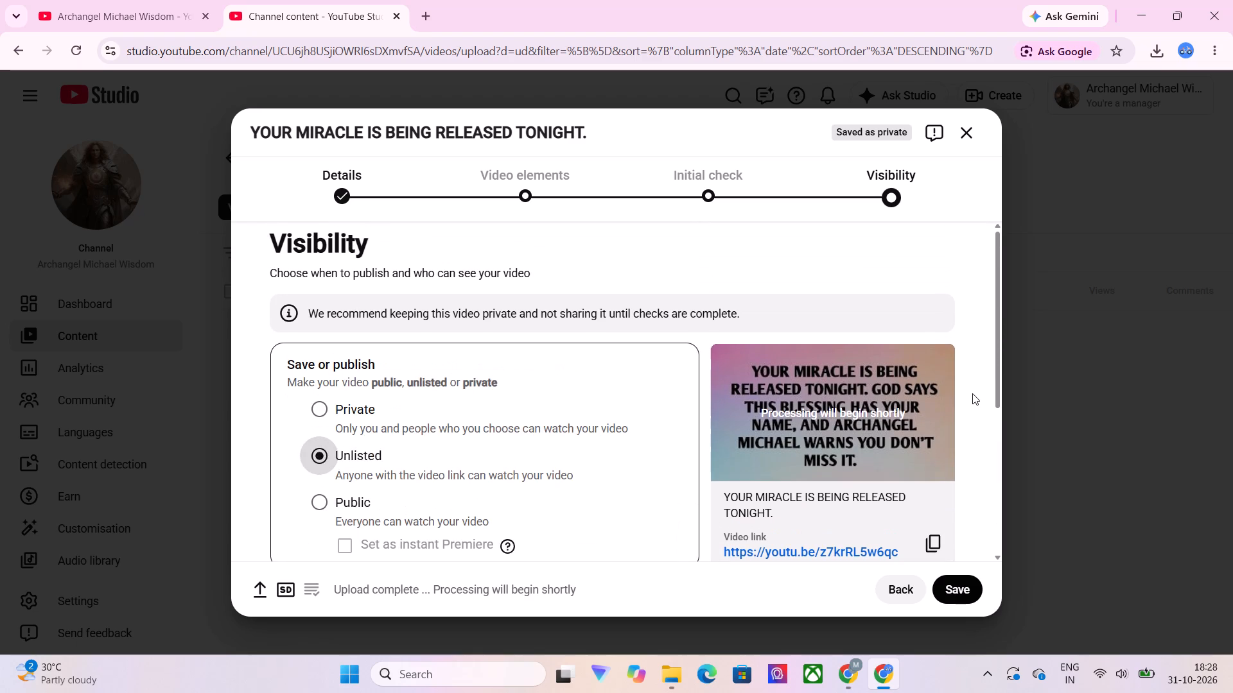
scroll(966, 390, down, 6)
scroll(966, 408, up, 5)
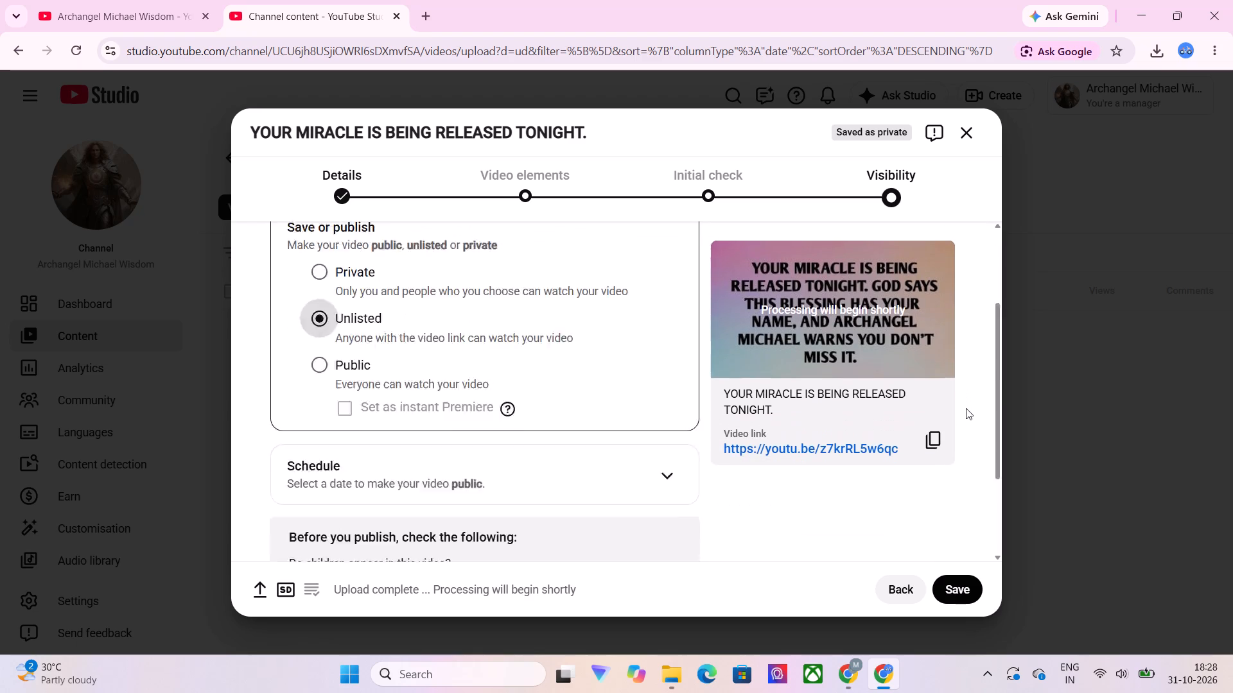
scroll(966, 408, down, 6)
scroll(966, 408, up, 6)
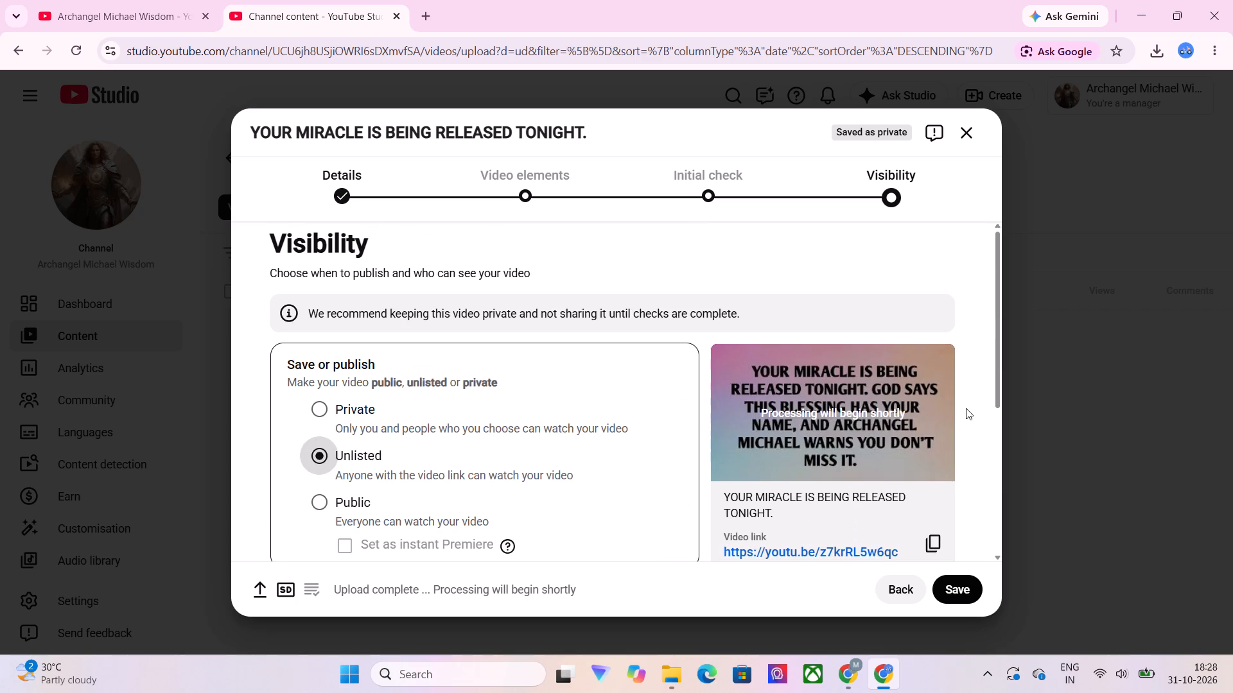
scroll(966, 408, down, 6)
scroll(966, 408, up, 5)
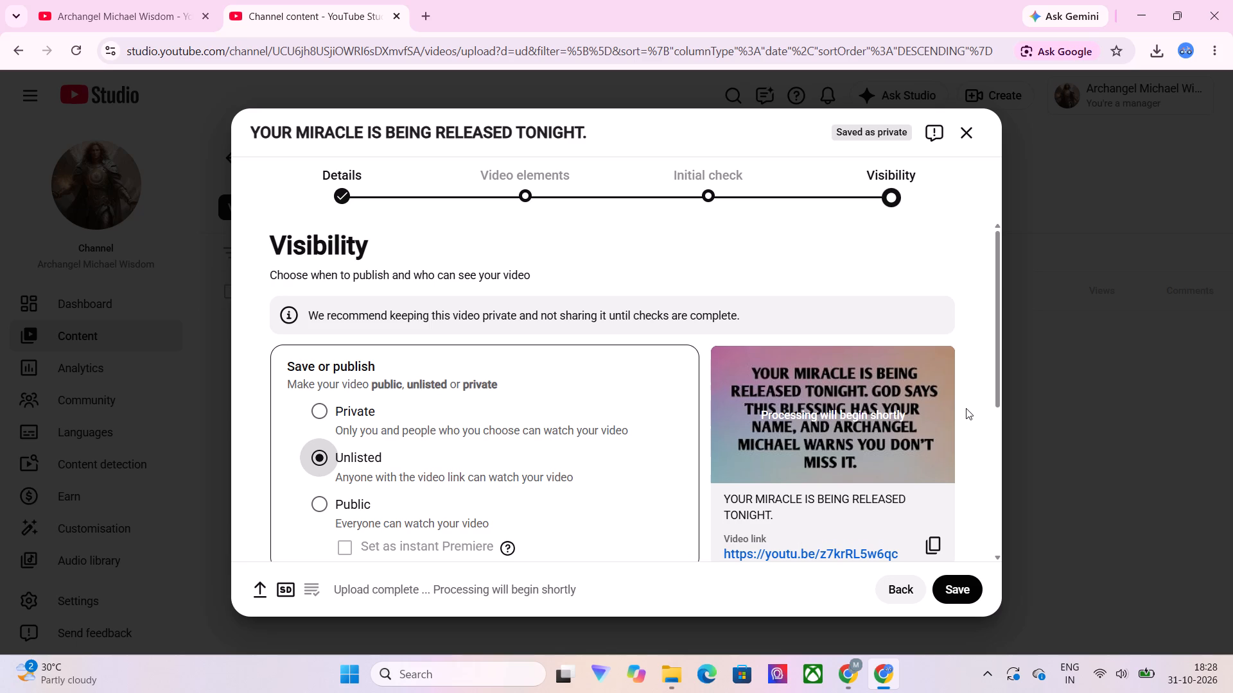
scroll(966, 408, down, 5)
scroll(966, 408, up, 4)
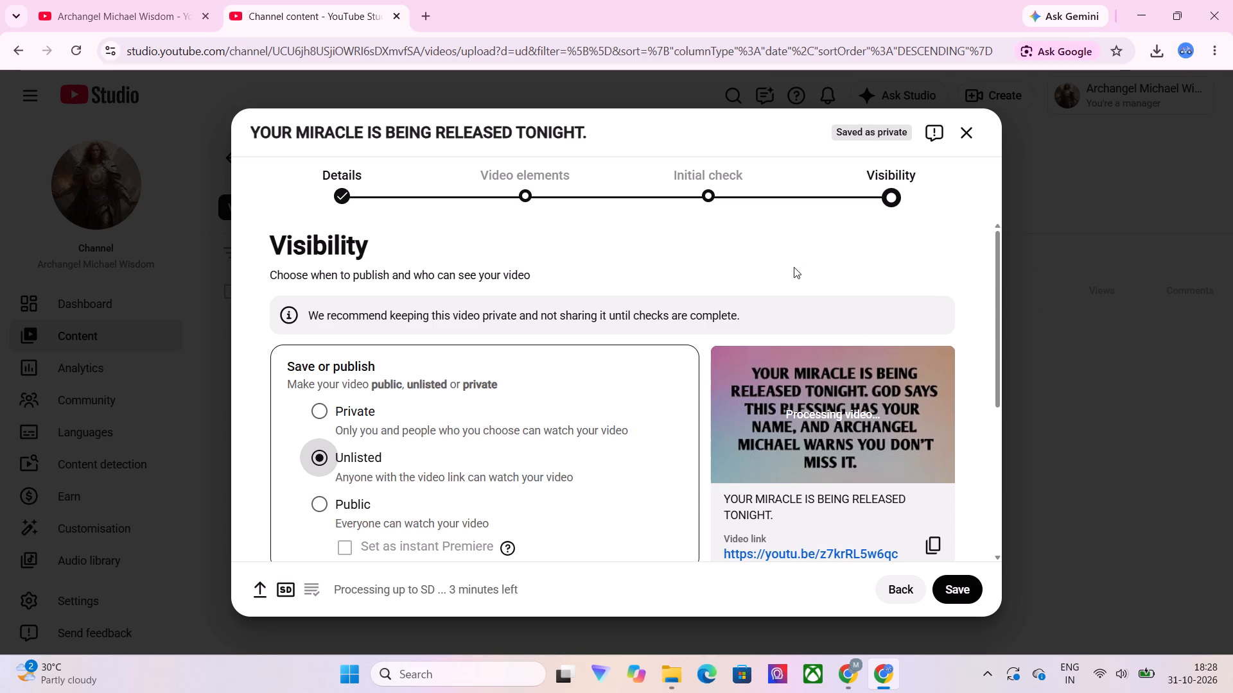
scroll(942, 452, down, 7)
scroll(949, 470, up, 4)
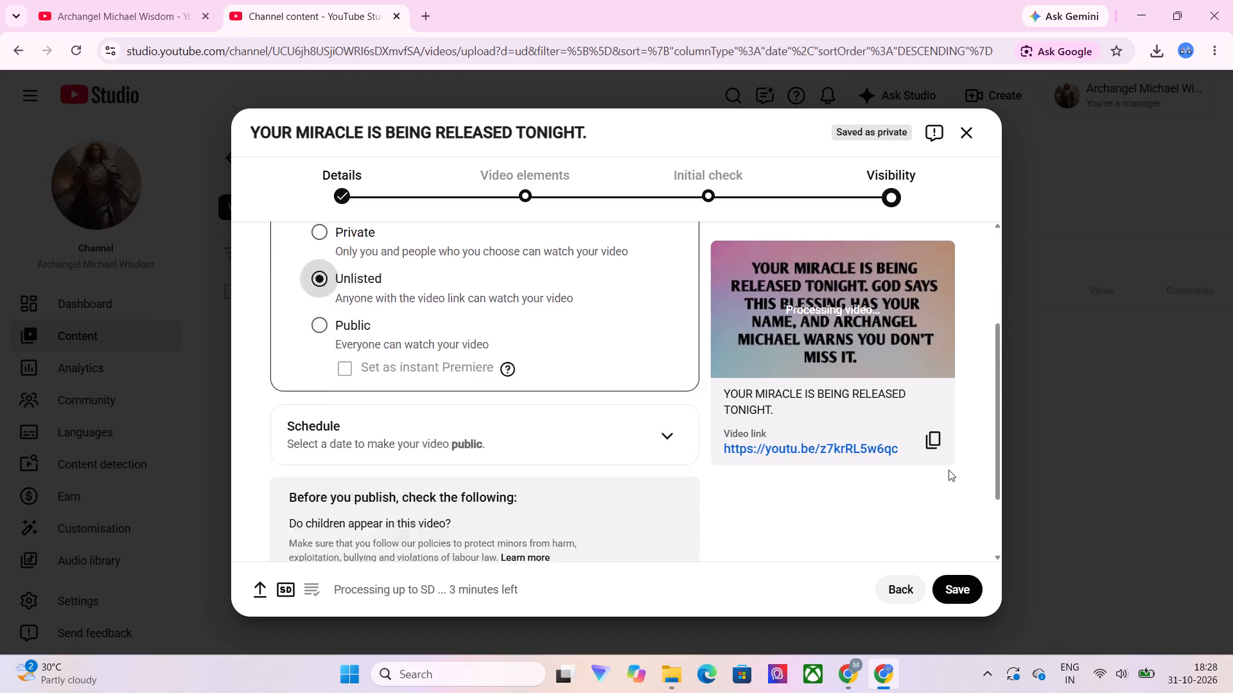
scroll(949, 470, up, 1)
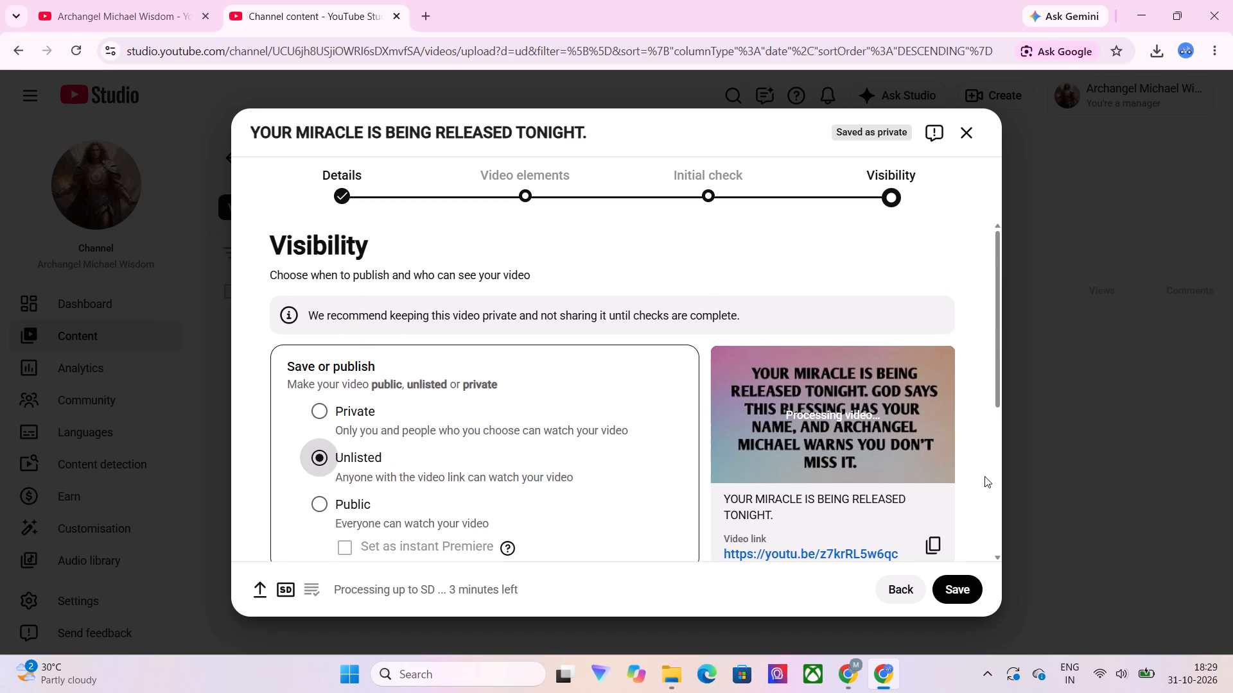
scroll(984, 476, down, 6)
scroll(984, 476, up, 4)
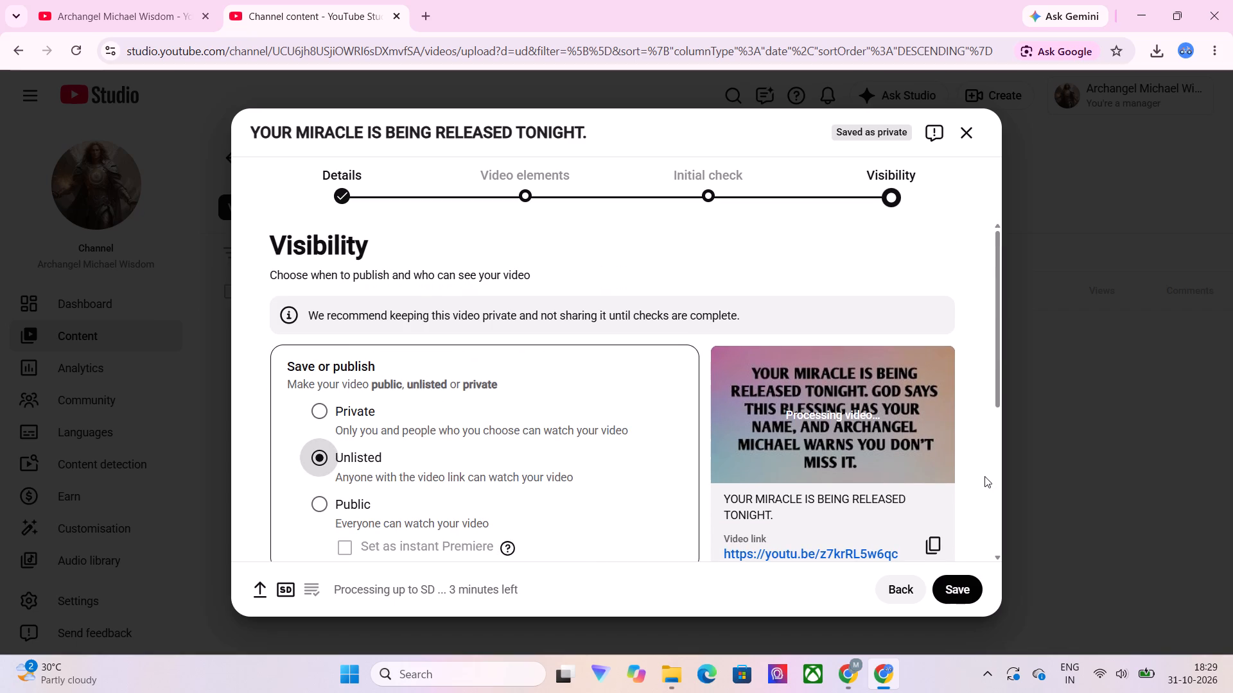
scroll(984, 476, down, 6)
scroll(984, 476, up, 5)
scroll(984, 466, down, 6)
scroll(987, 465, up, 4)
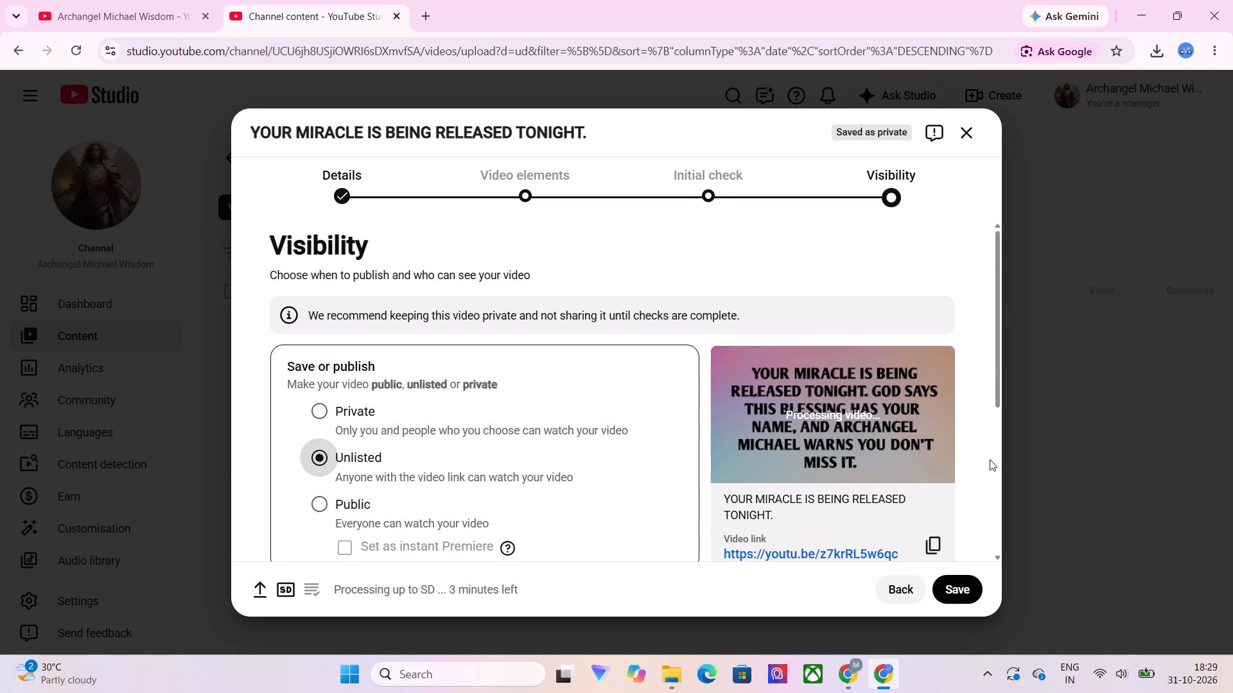
Save the uploaded video as Unlisted and publish it anyway without waiting for the content checks.
click(963, 585)
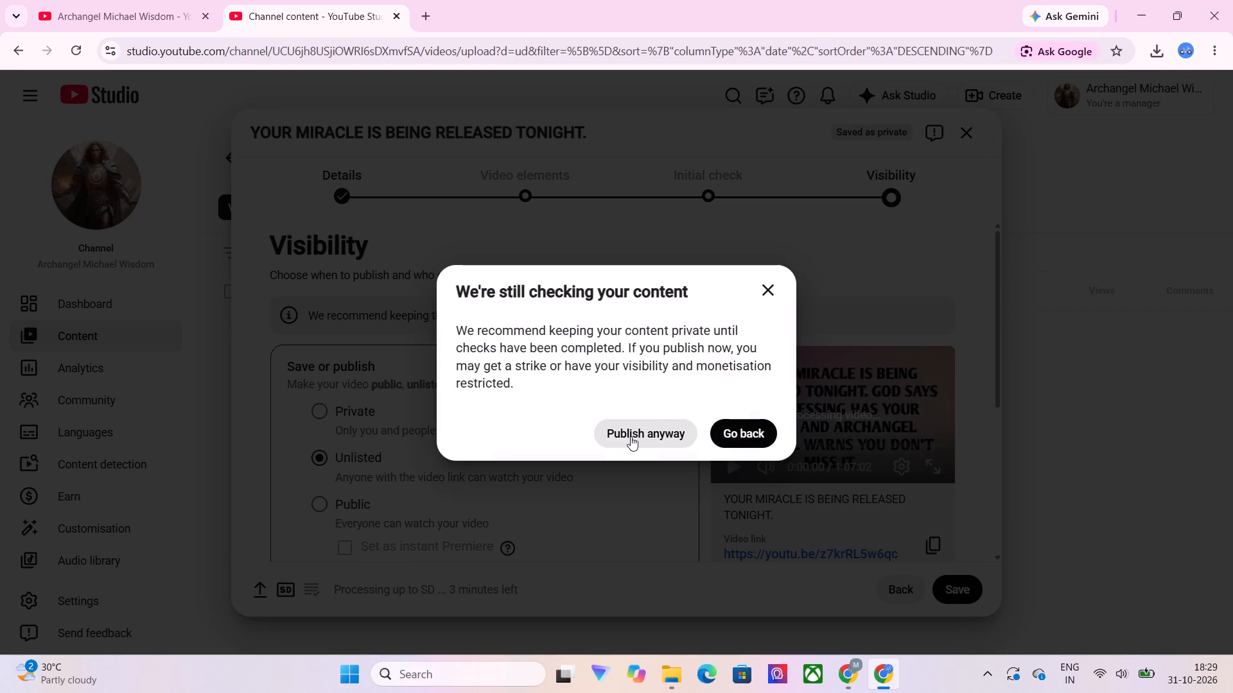
click(631, 436)
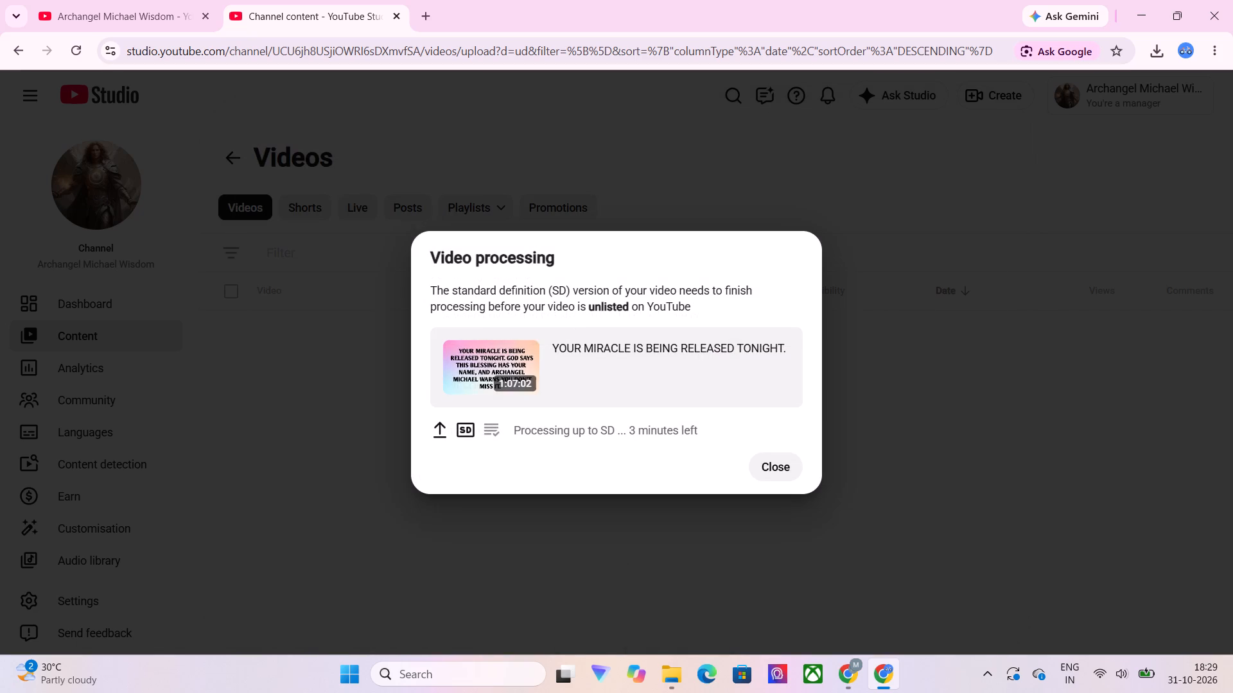
Reload the channel content page, dismiss the upload window and open the details of YOUR MIRACLE IS BEING RELEASED TONIGHT.
click(64, 43)
click(133, 0)
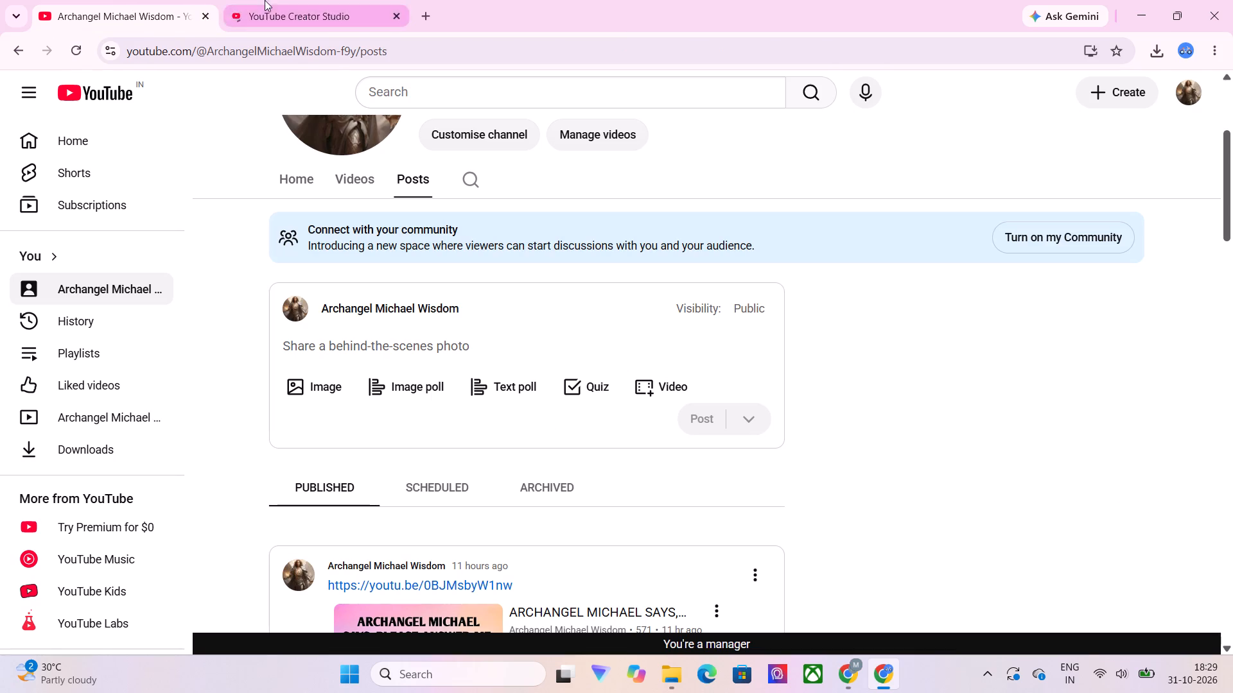
click(265, 0)
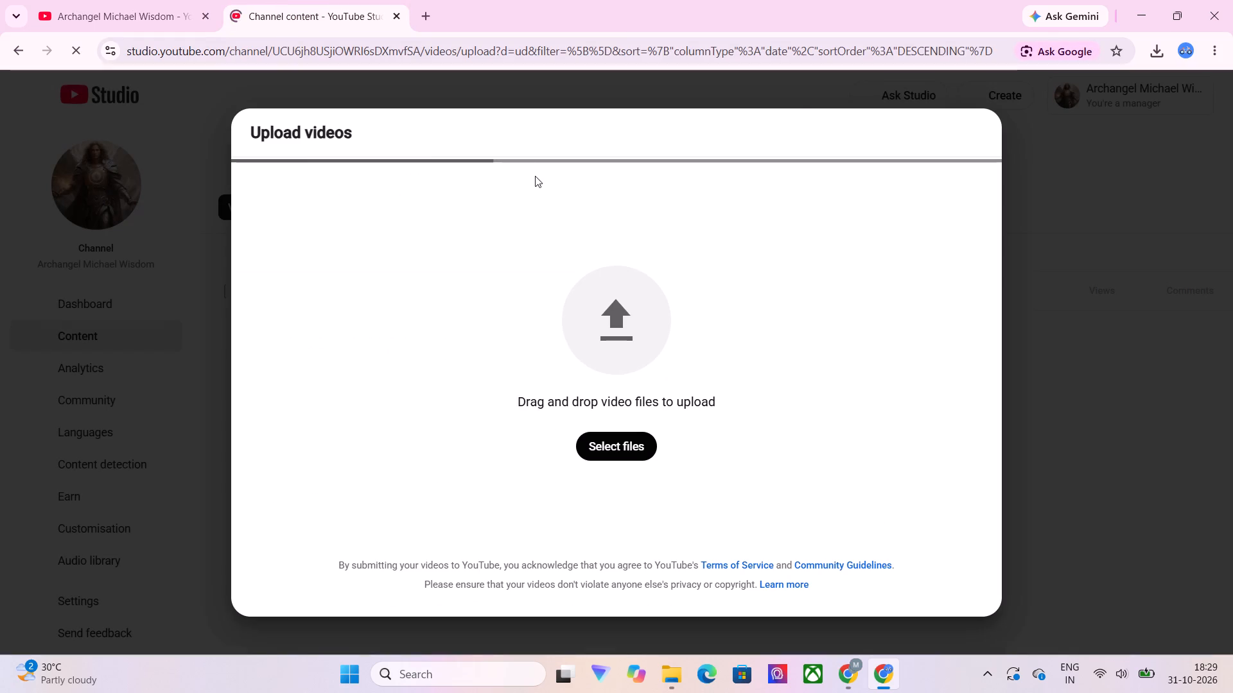
click(964, 138)
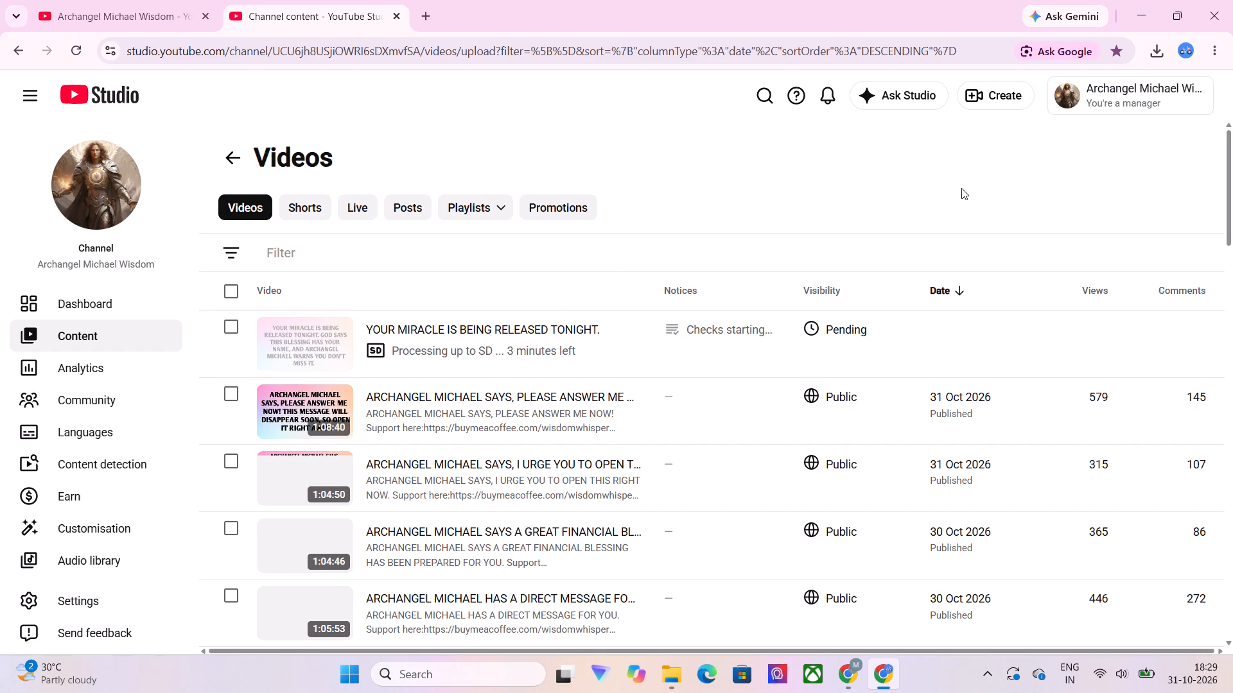
click(370, 355)
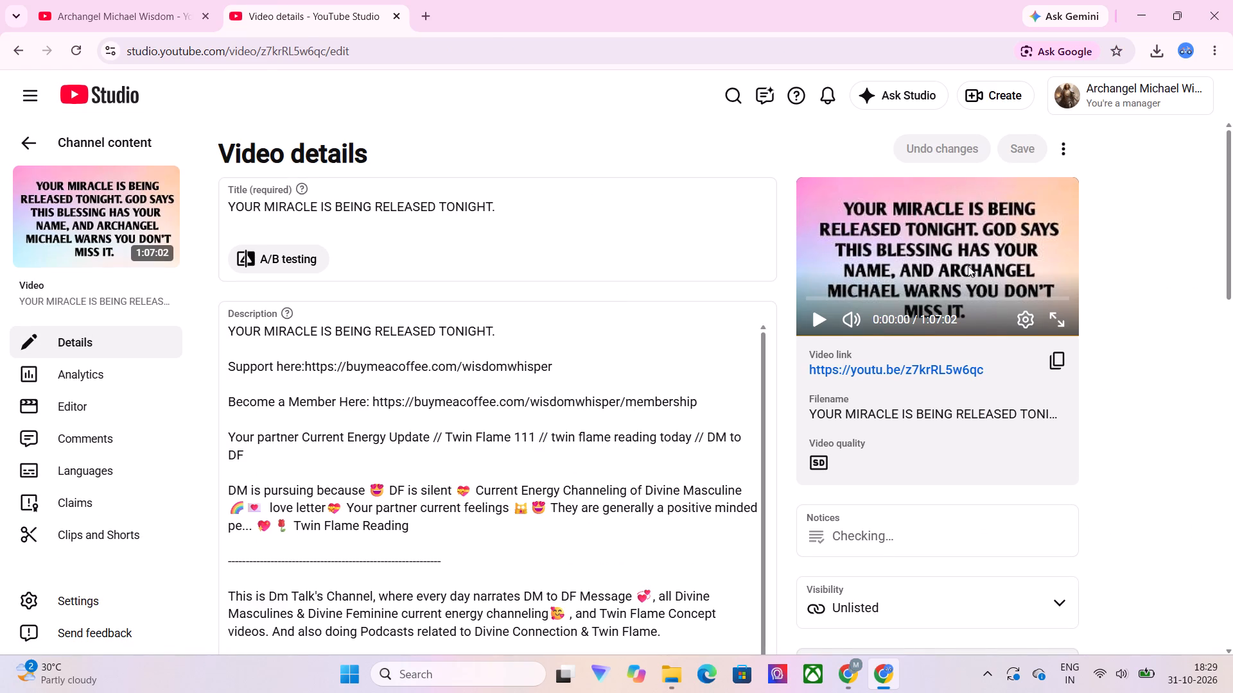
Briefly preview the video's playback and copy its video link.
click(812, 326)
click(814, 324)
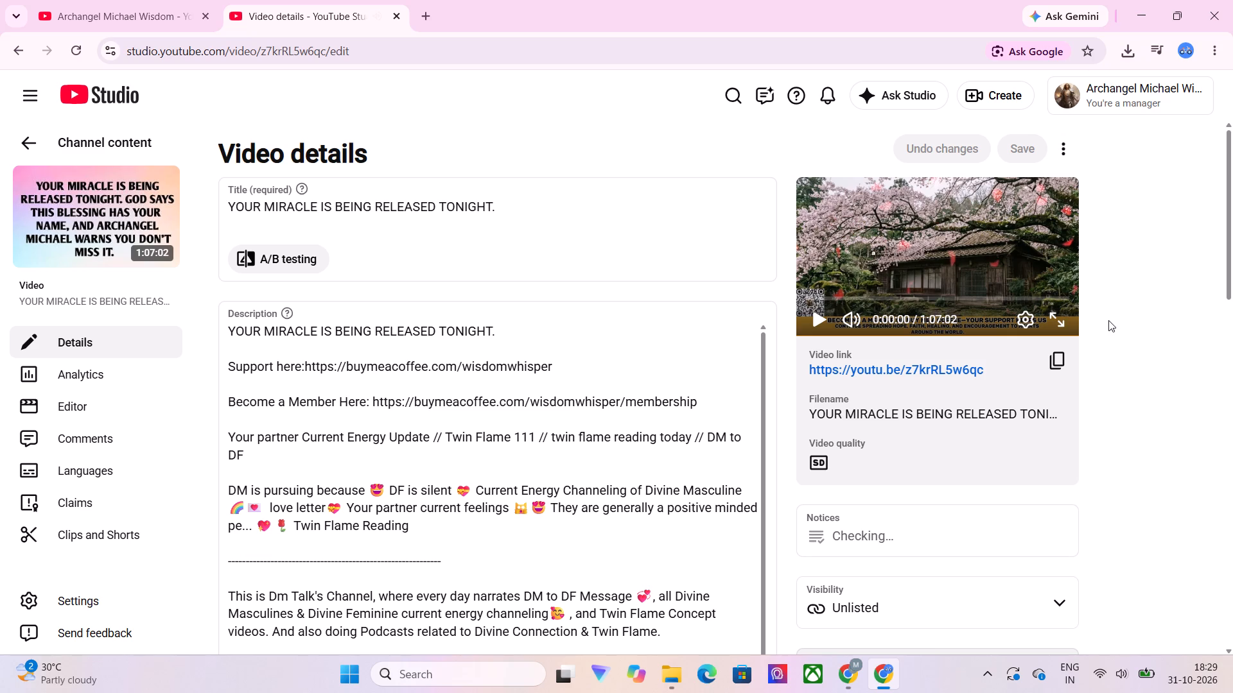
triple_click(1051, 364)
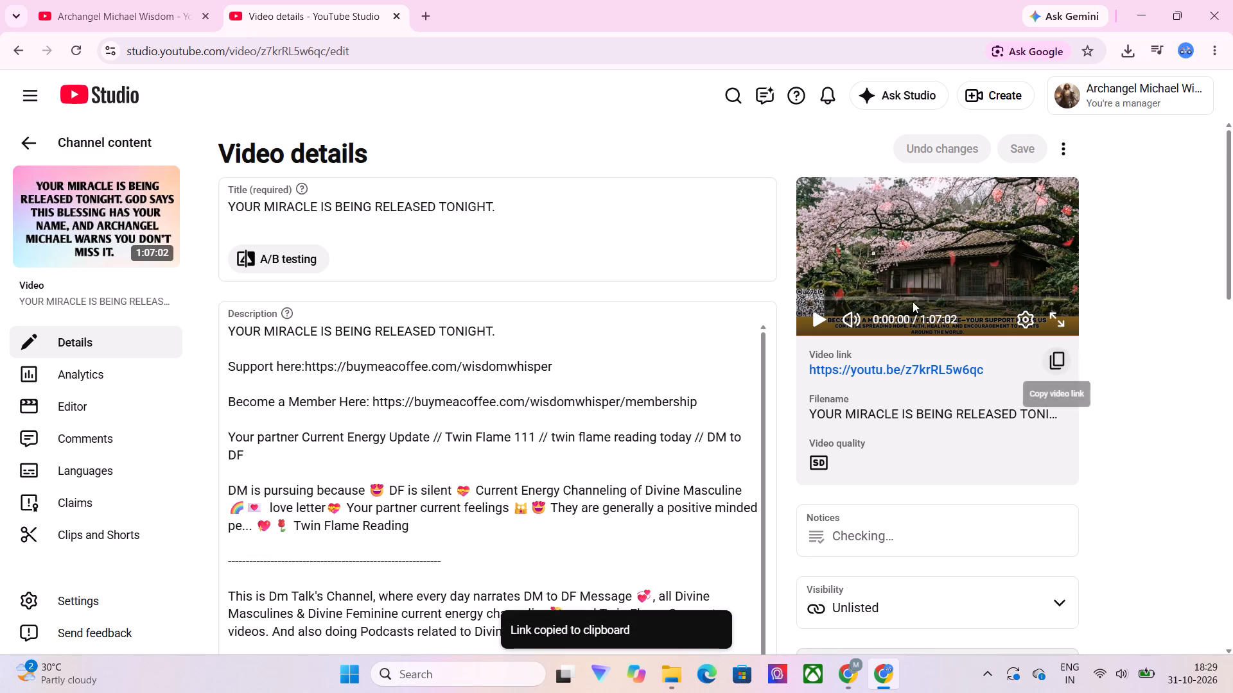
click(174, 0)
scroll(839, 416, up, 5)
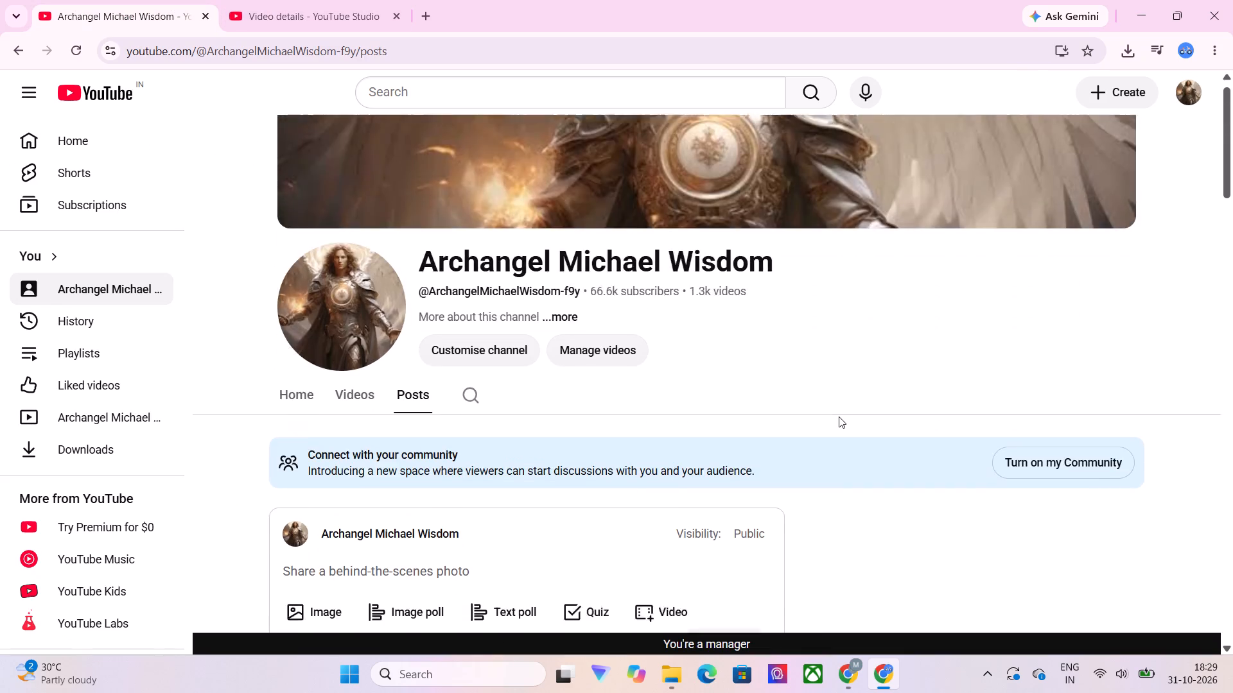
scroll(839, 416, up, 2)
scroll(839, 416, down, 4)
click(679, 313)
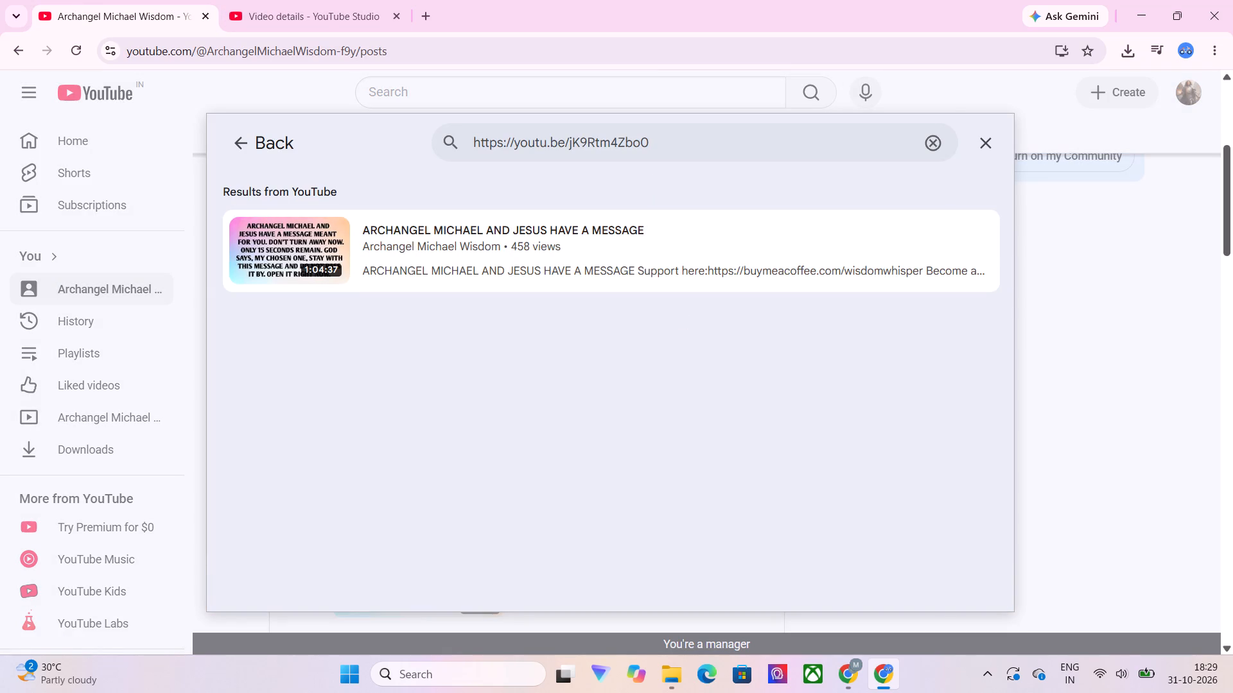
triple_click(661, 141)
key(BackSpace)
right_click(661, 141)
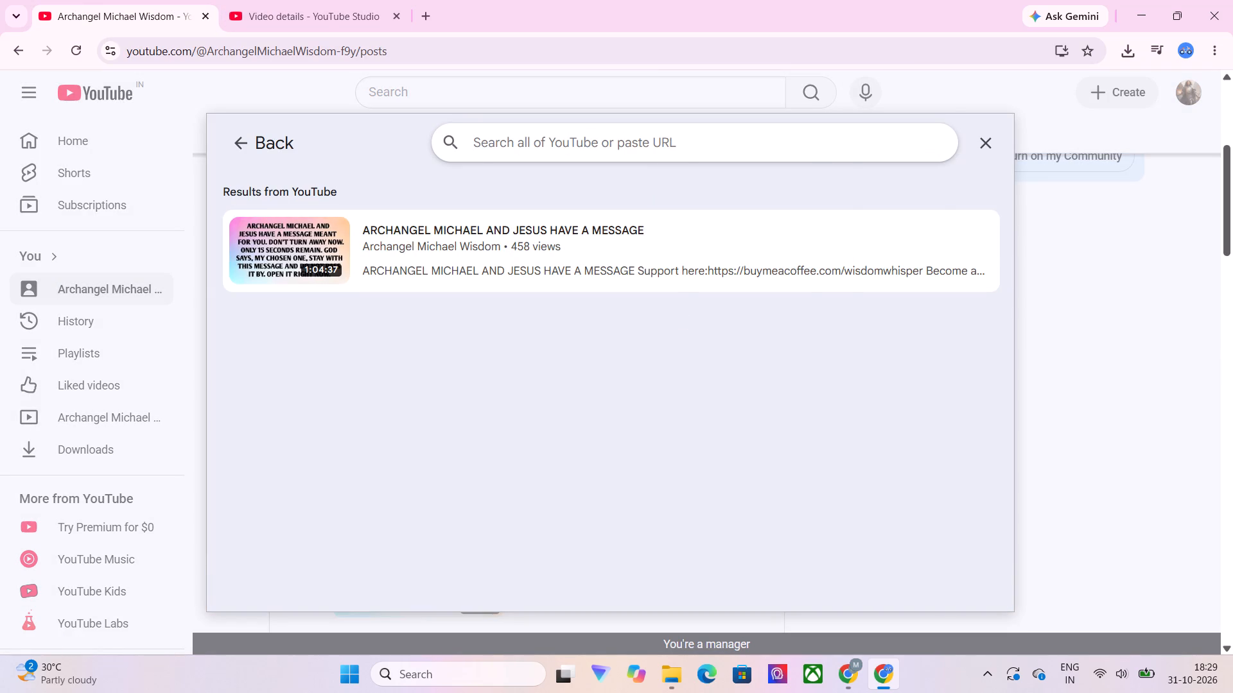
click(689, 331)
key(Return)
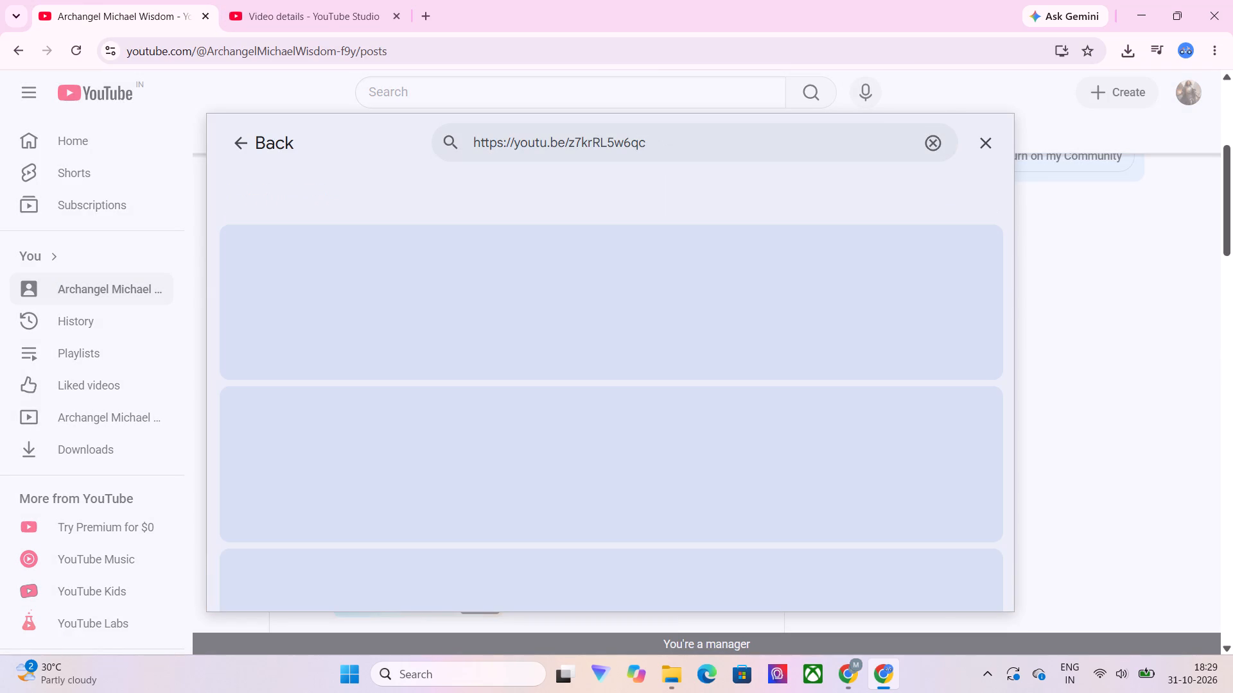
click(643, 276)
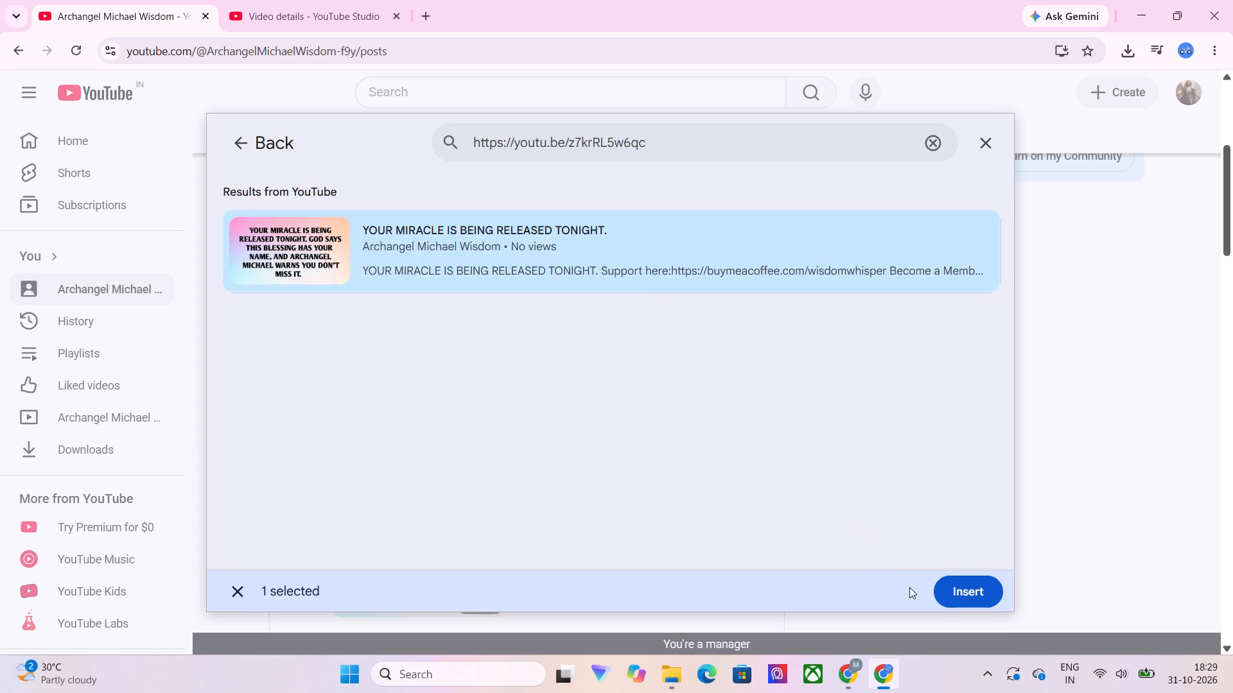
click(958, 594)
right_click(401, 265)
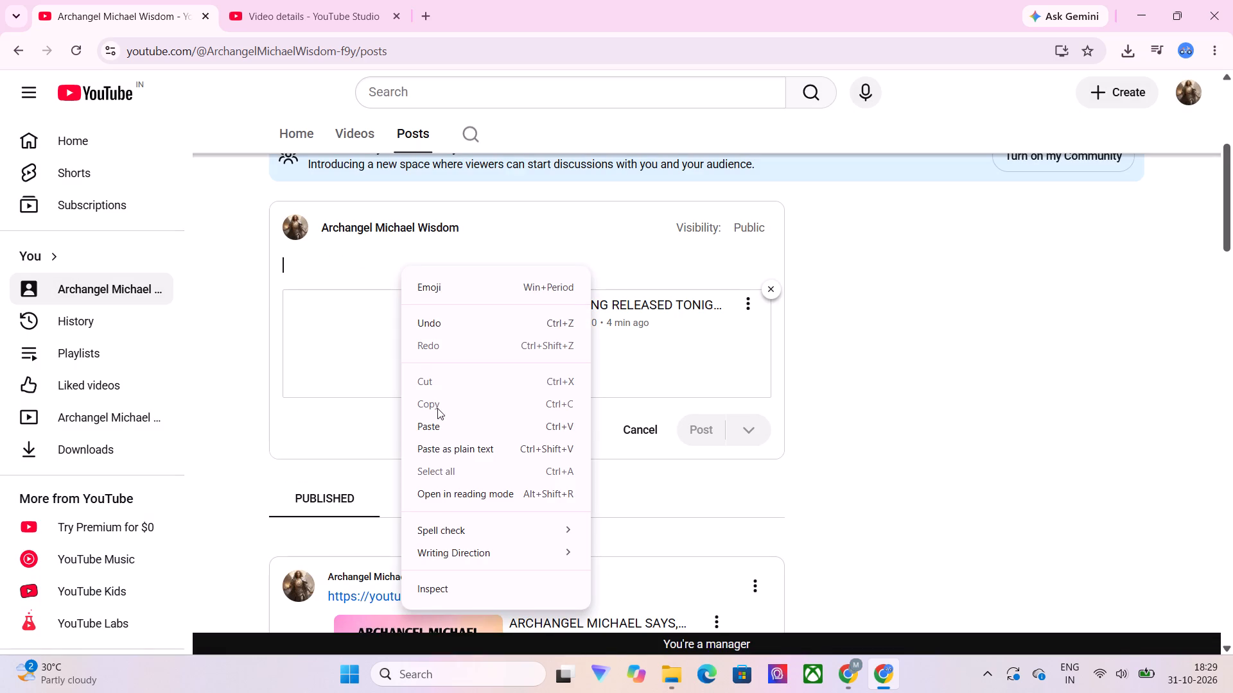
click(446, 422)
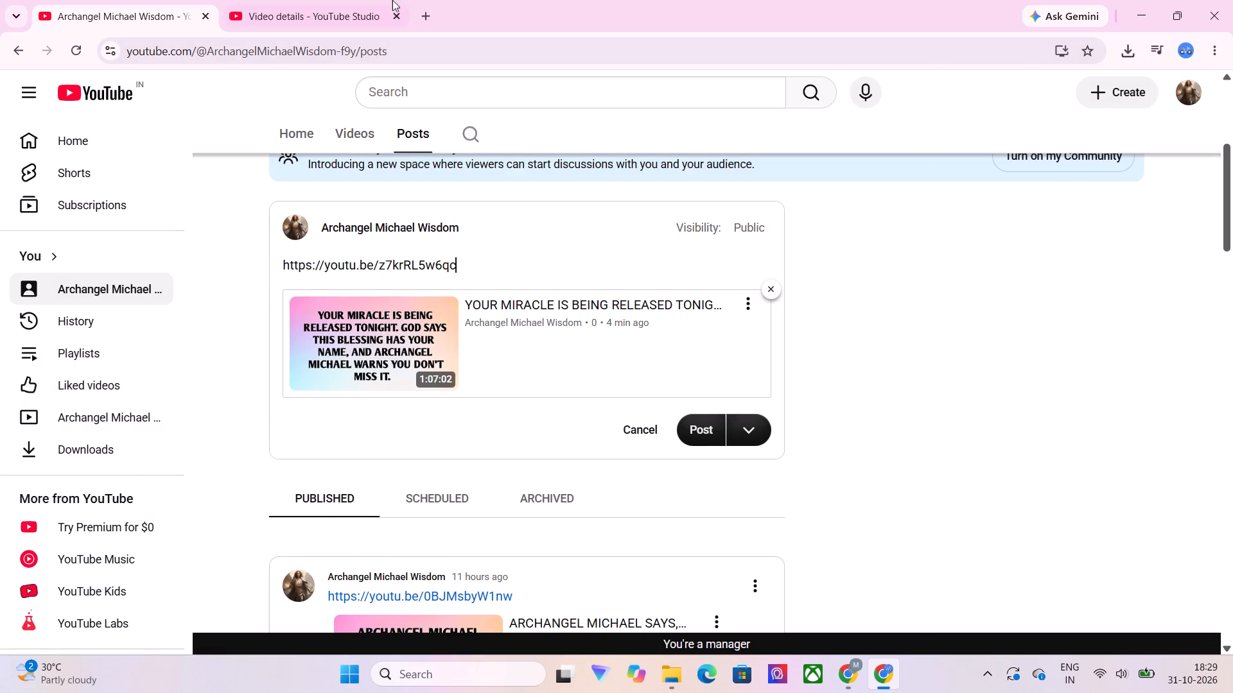
Return to the video's details and bring its end screen, cards and quizzes settings into view.
click(326, 0)
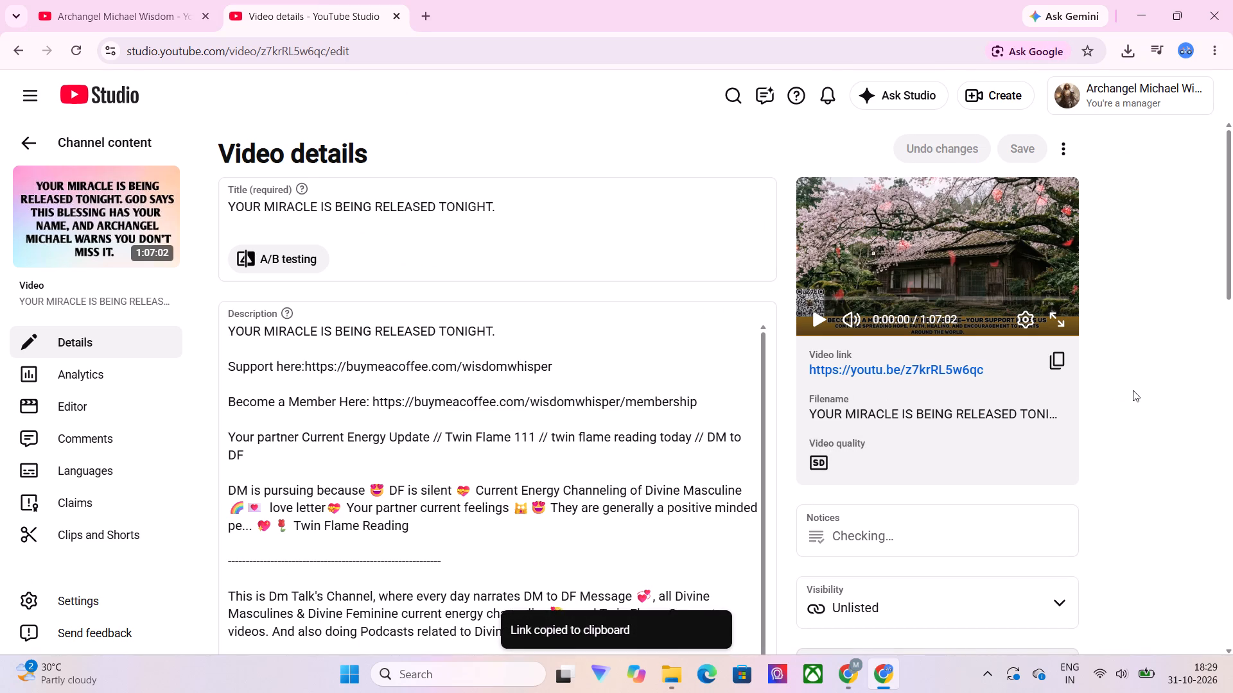
scroll(1133, 390, down, 6)
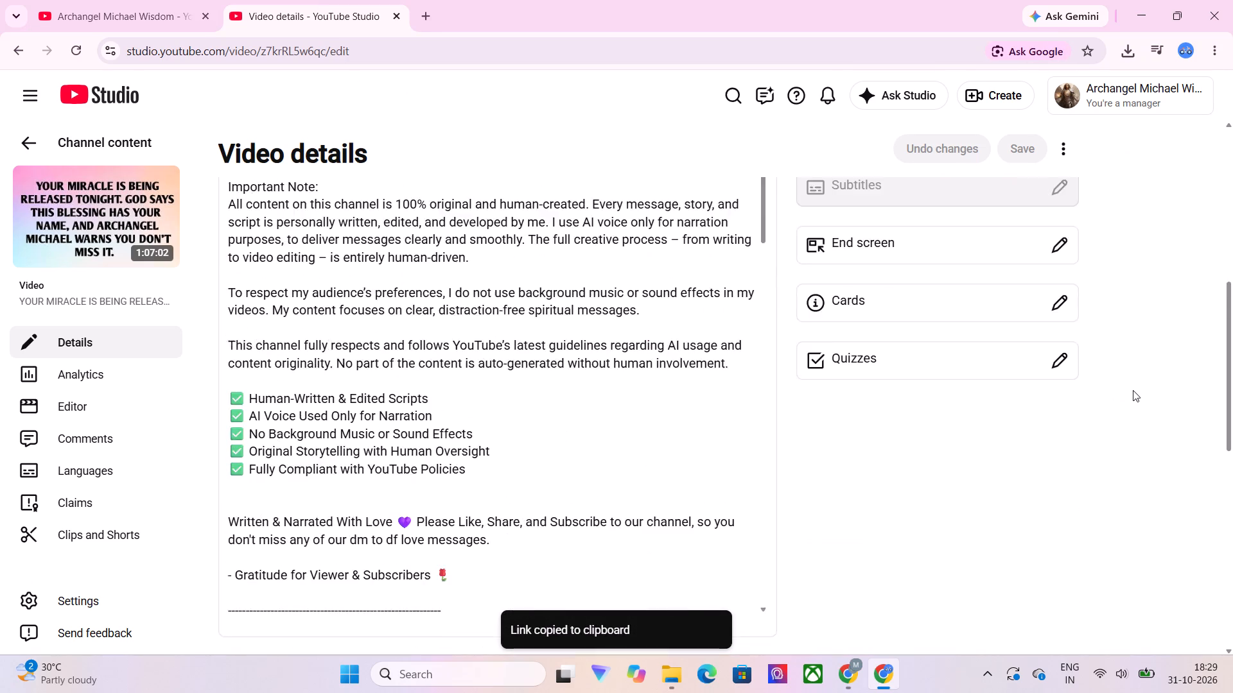
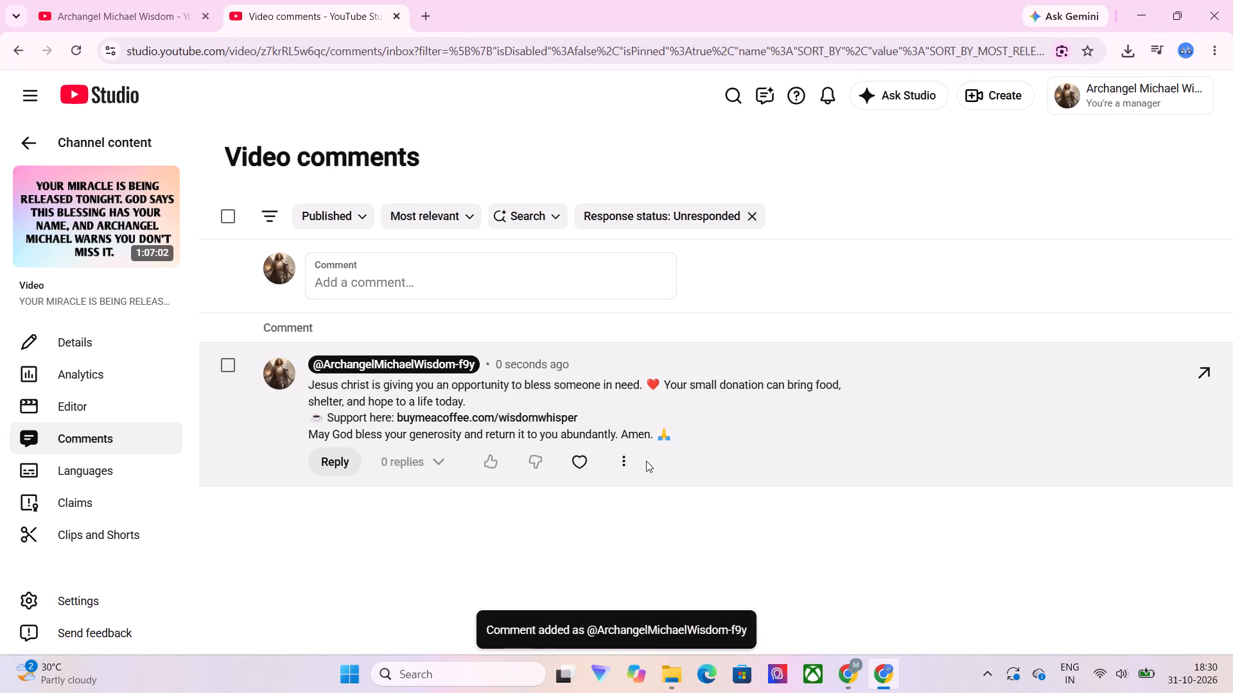
Pin the channel's own comment asking for donations at buymeacoffee.com/wisdomwhisper.
click(627, 460)
click(647, 491)
click(804, 400)
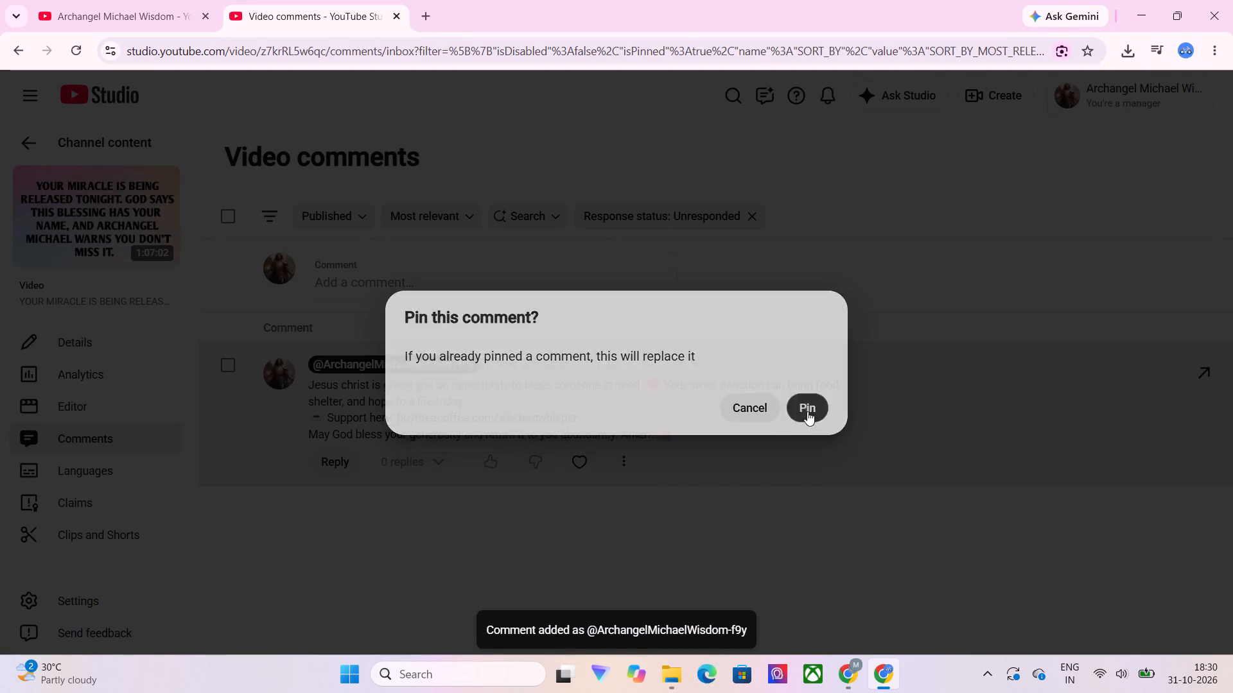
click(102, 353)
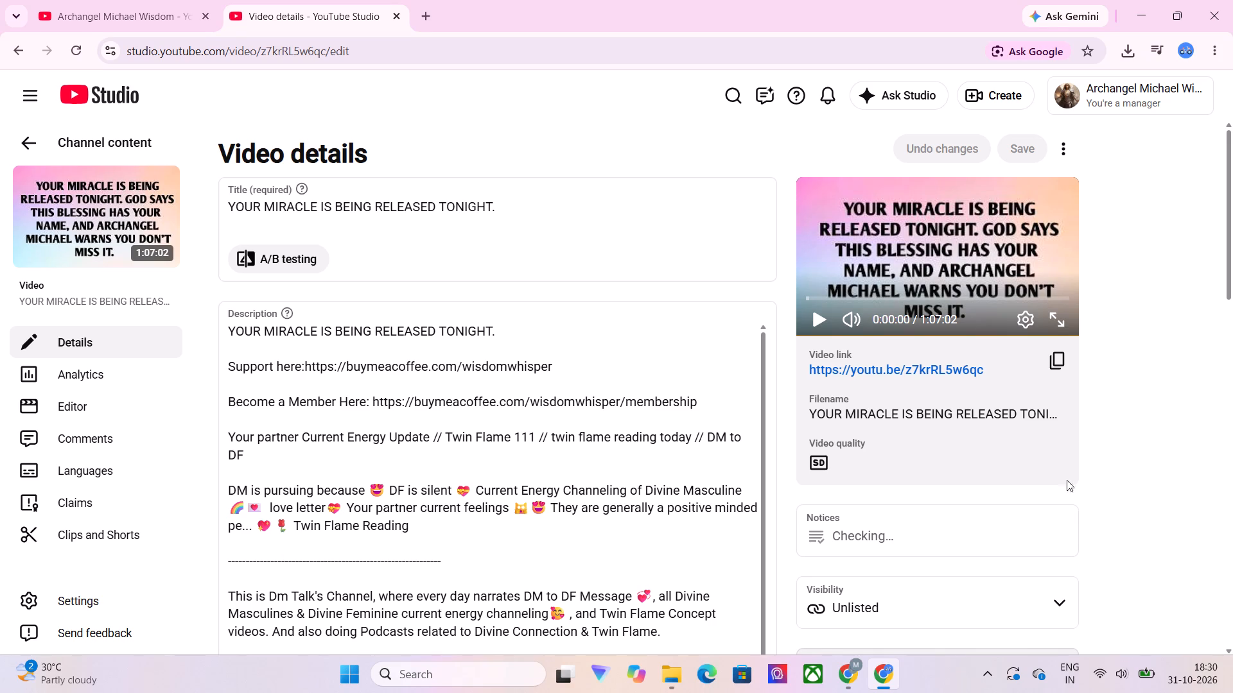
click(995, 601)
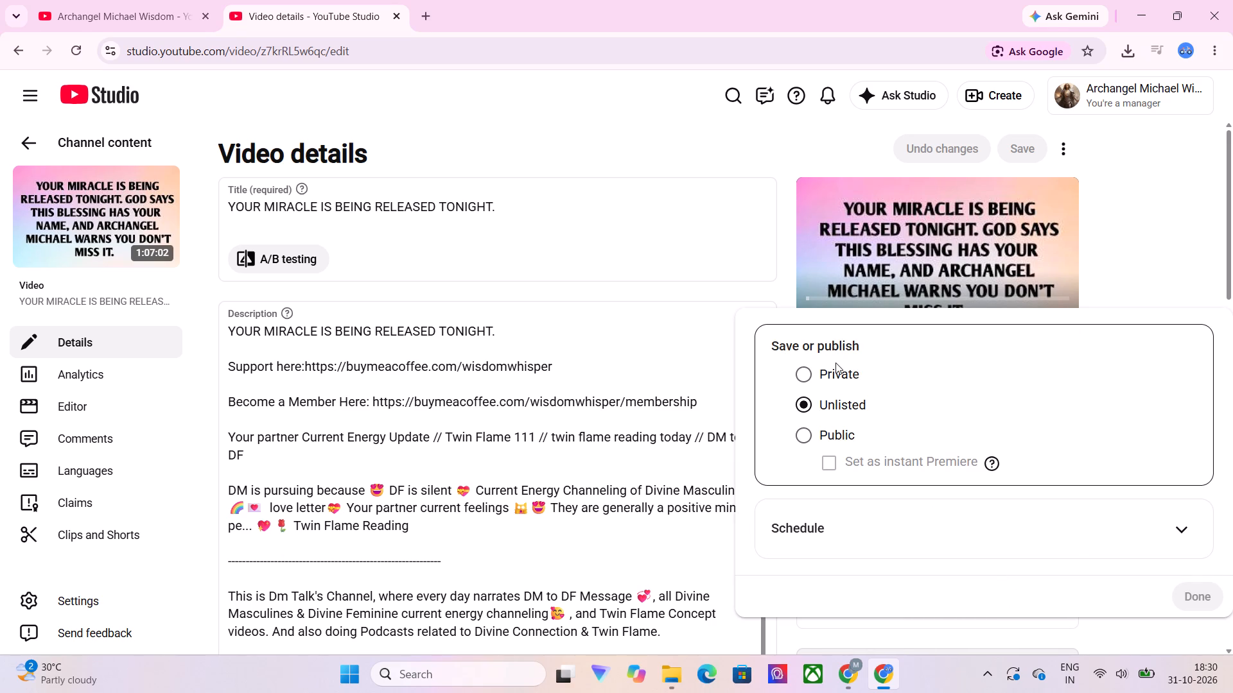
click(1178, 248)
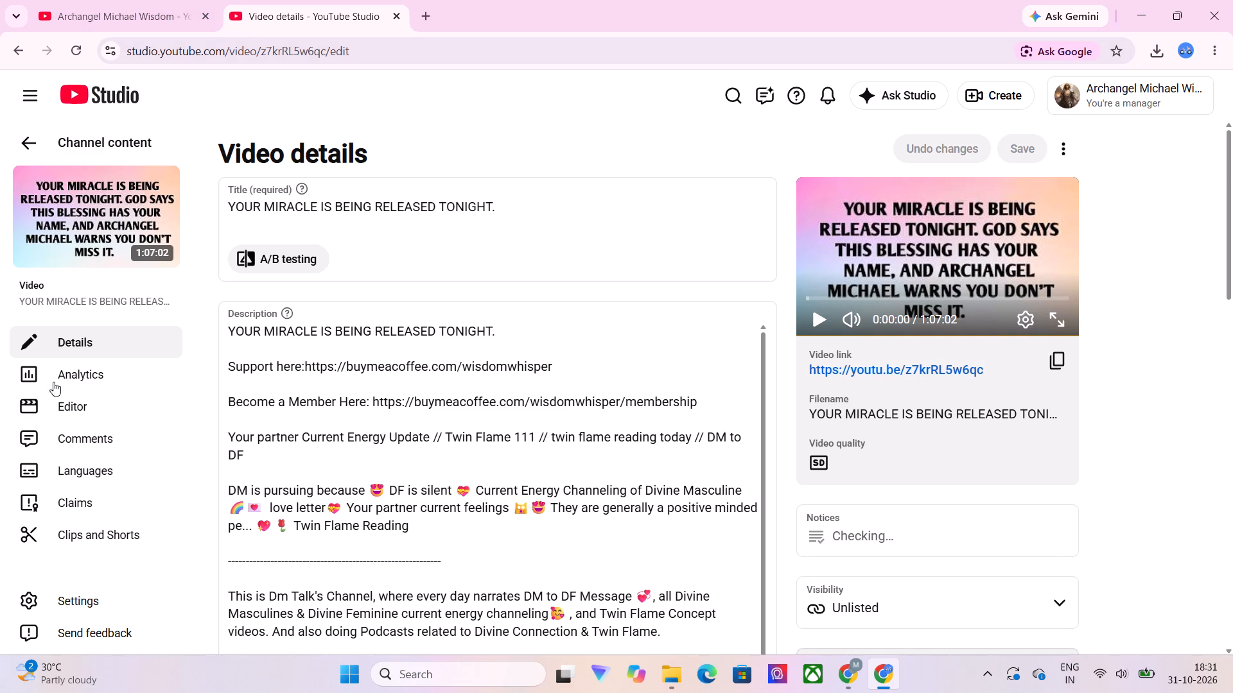
Check the donation comment's pin status in the video's comments, viewing them by Top comments and by Newest.
click(95, 431)
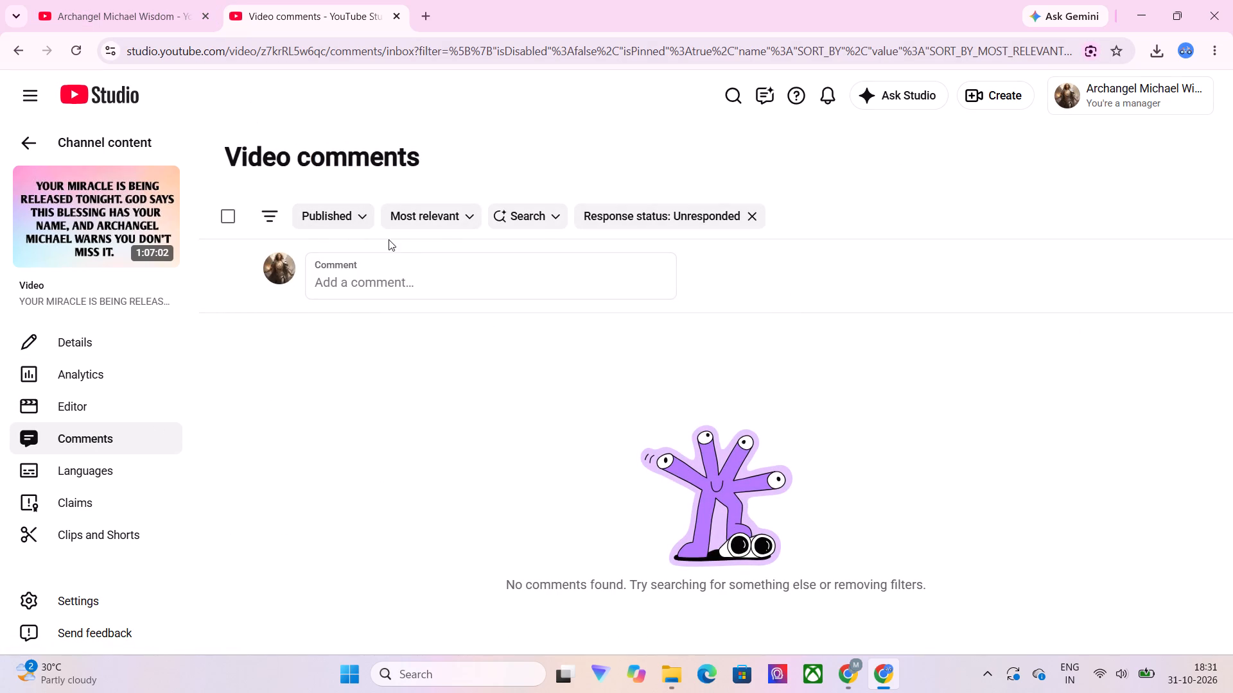
click(451, 218)
click(436, 337)
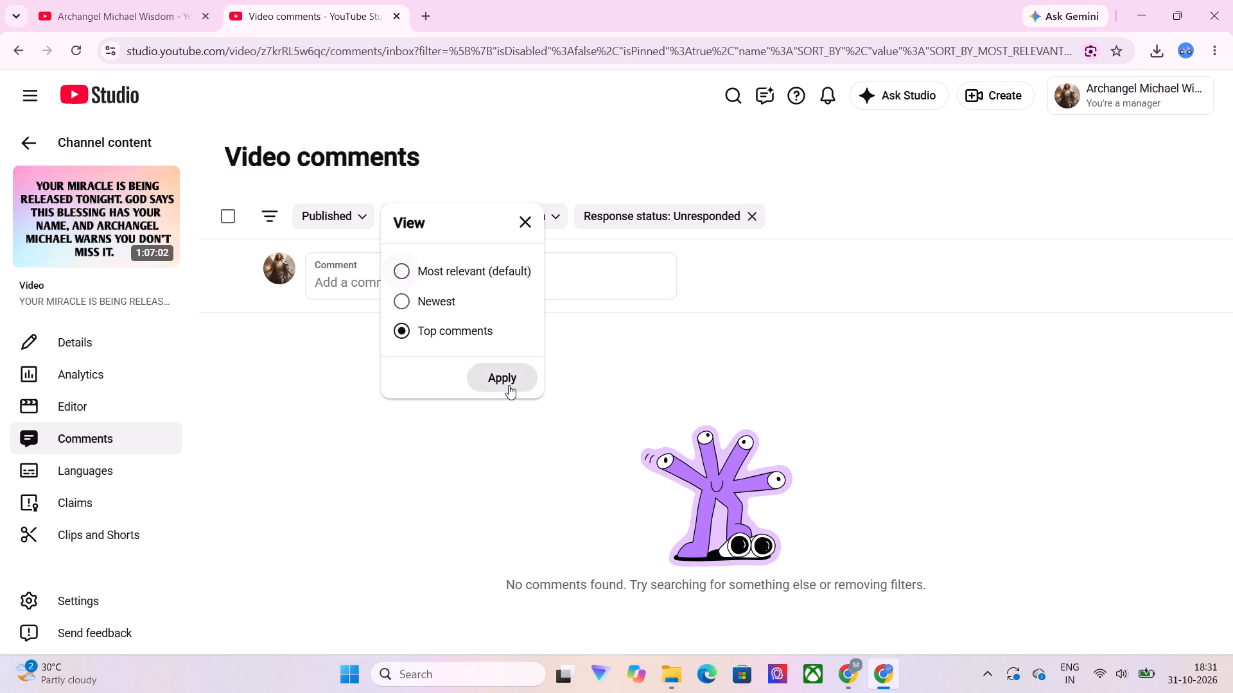
click(510, 384)
click(622, 470)
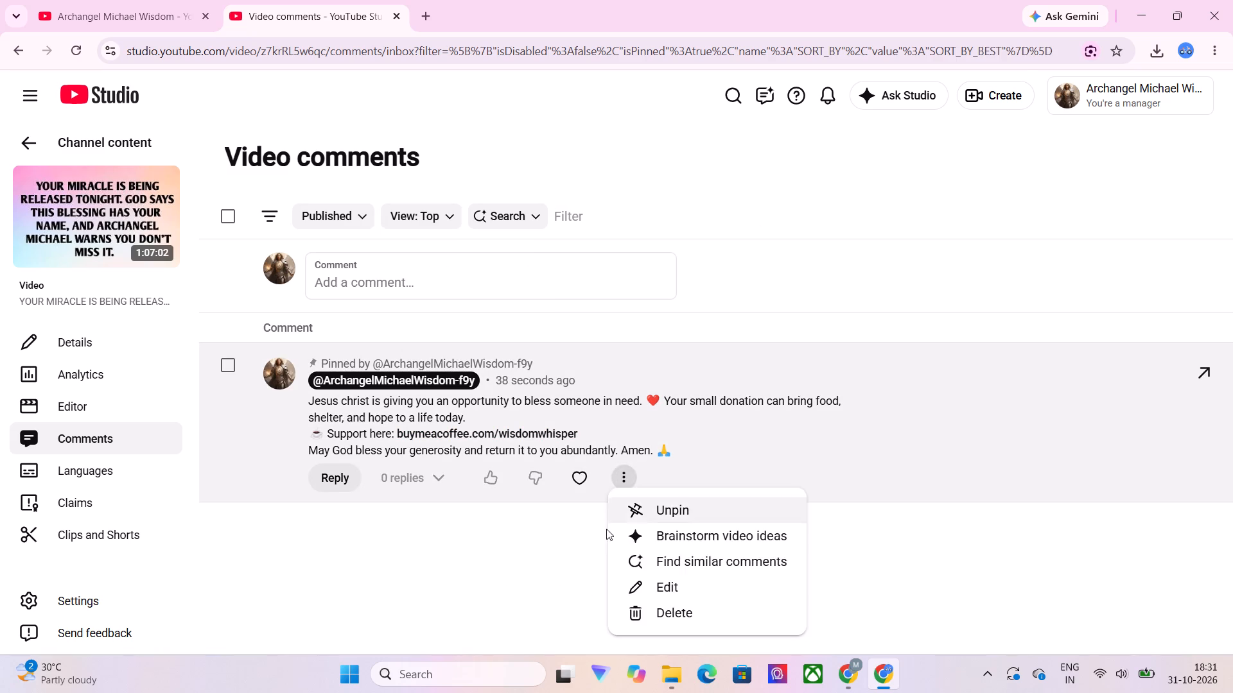
click(532, 554)
click(419, 222)
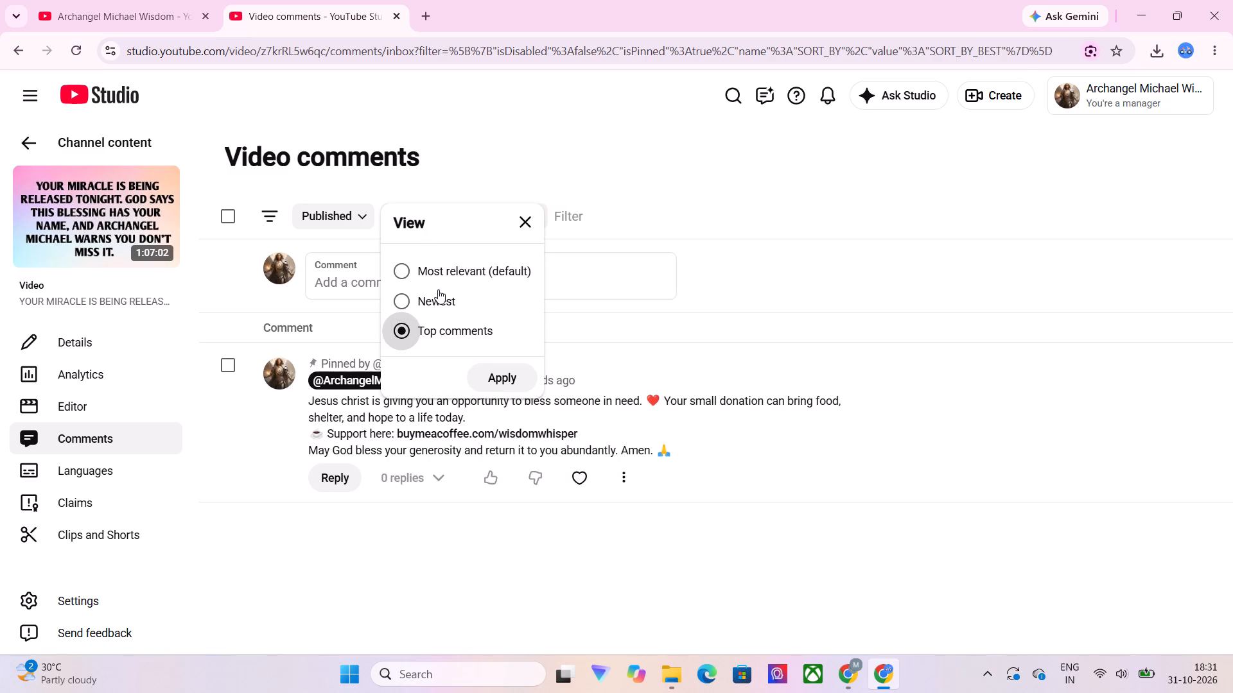
click(438, 293)
click(490, 377)
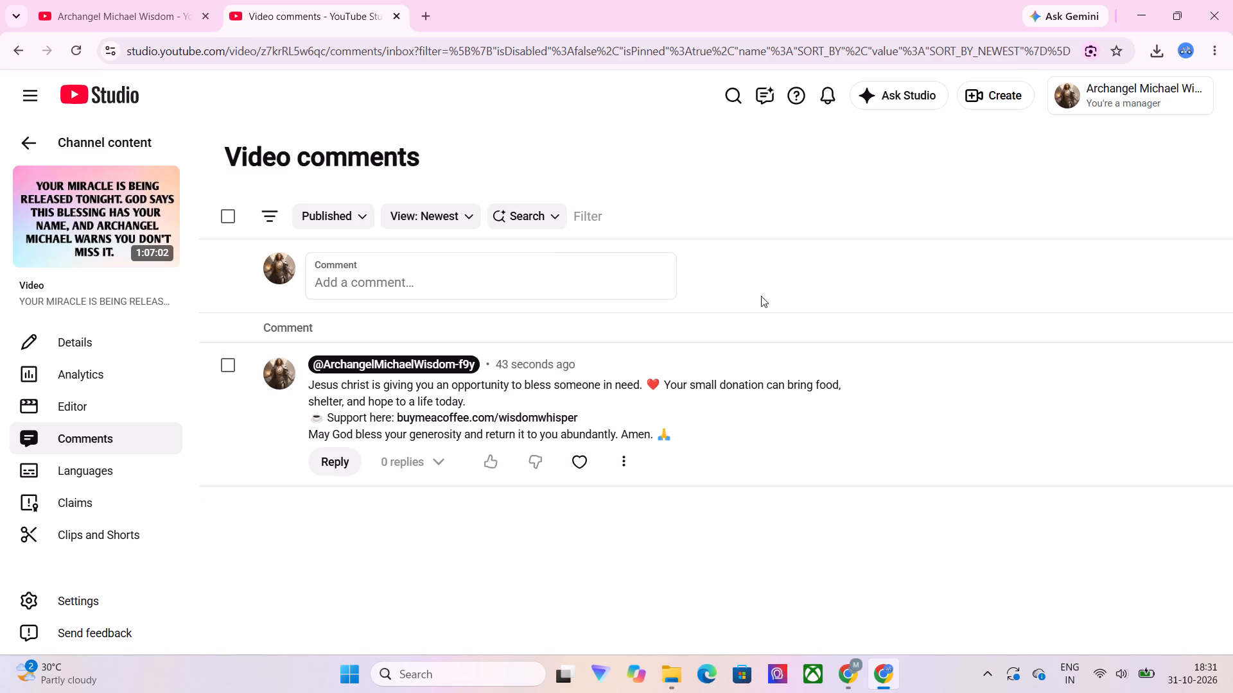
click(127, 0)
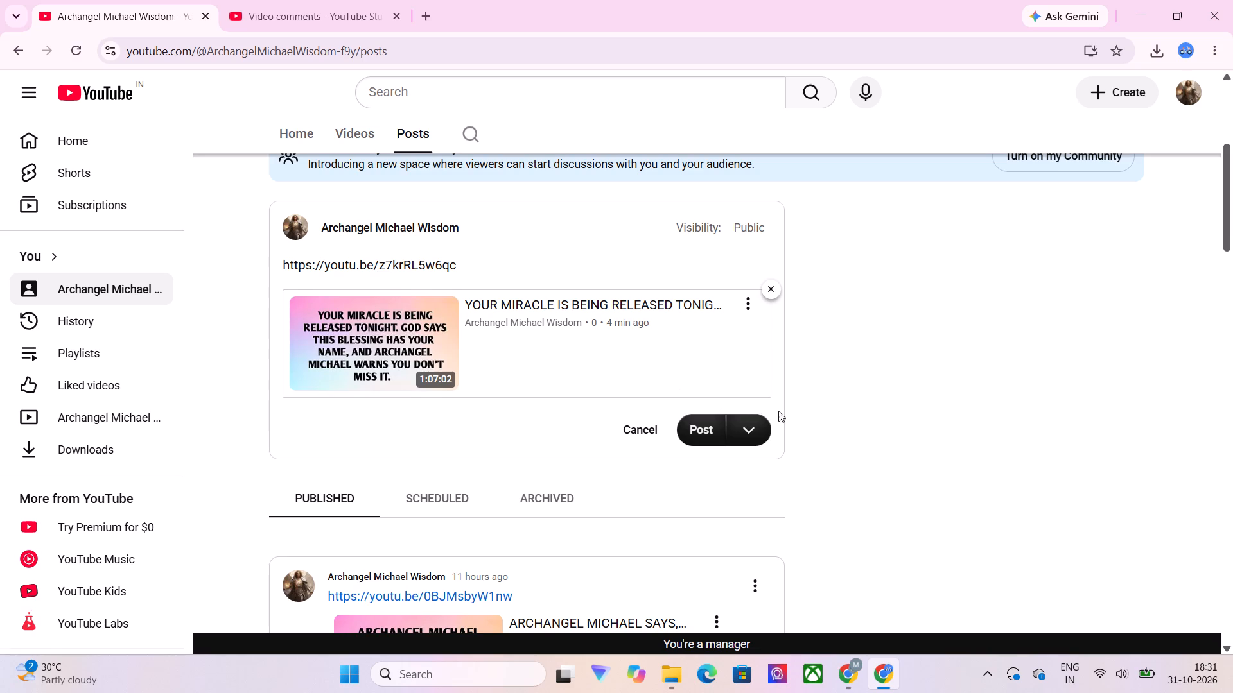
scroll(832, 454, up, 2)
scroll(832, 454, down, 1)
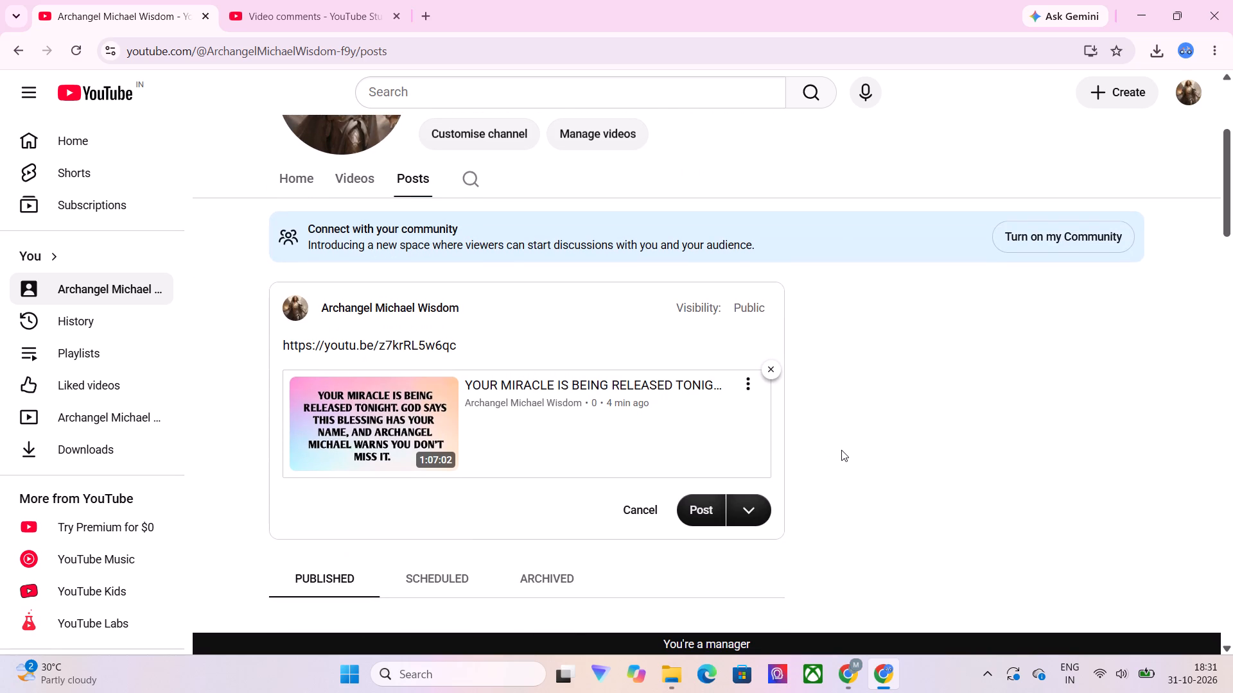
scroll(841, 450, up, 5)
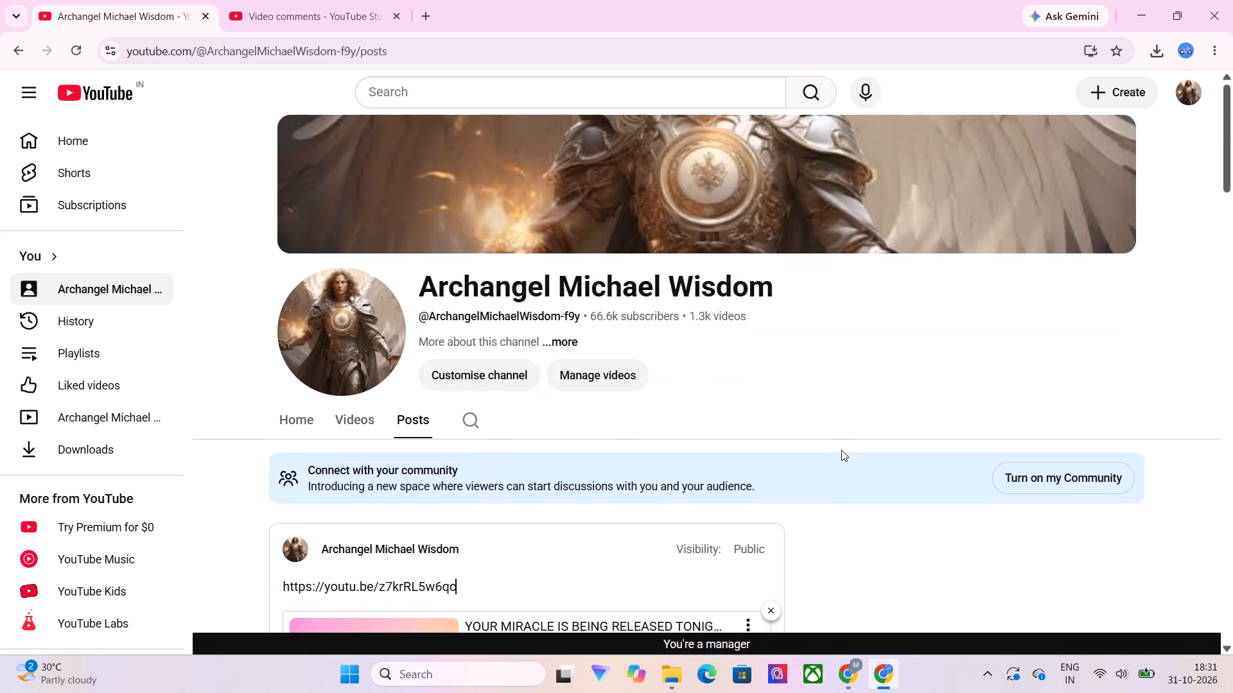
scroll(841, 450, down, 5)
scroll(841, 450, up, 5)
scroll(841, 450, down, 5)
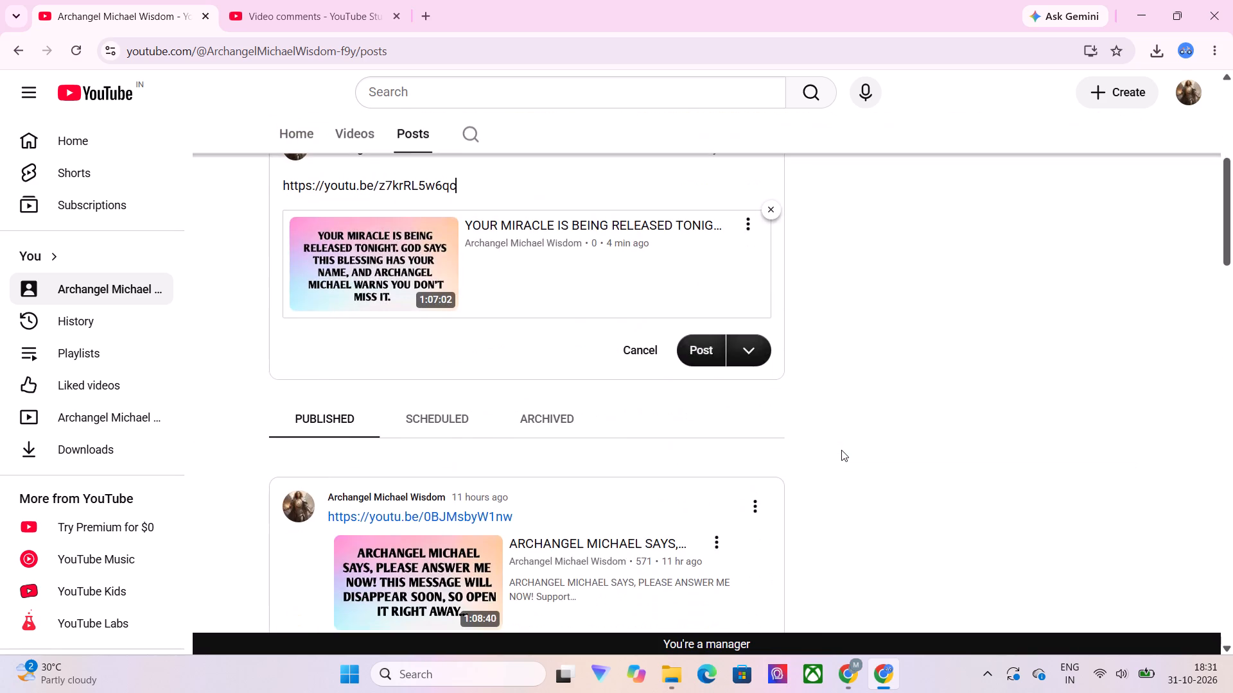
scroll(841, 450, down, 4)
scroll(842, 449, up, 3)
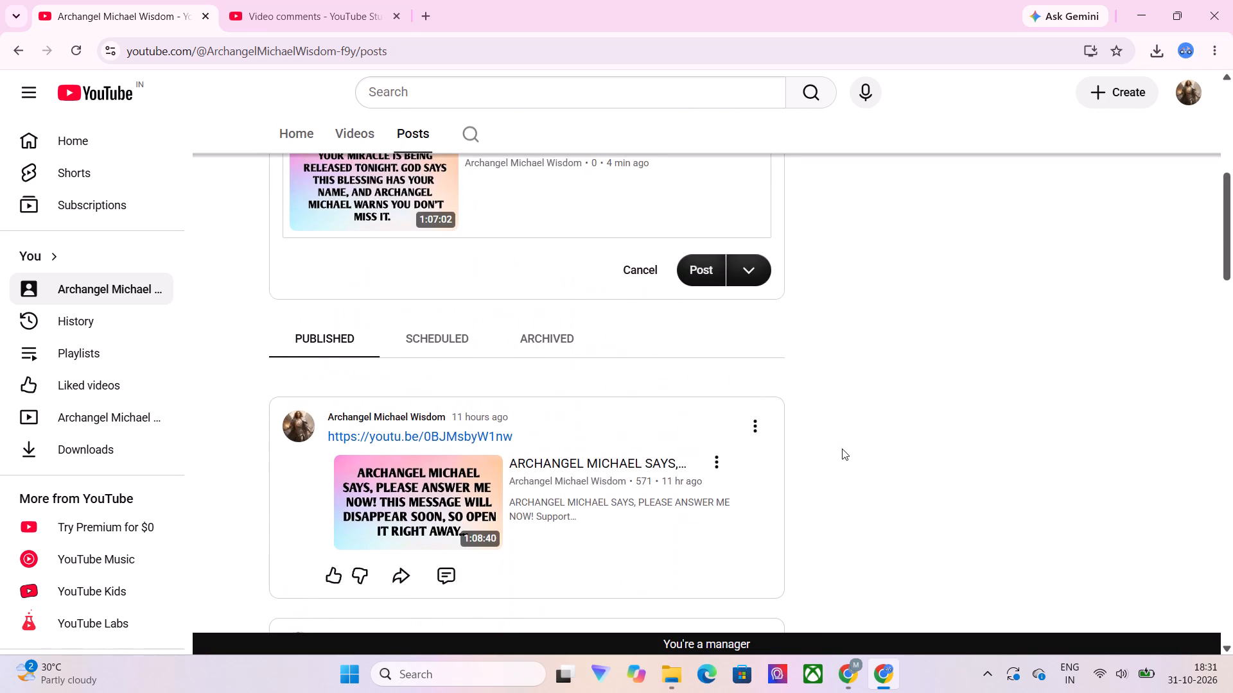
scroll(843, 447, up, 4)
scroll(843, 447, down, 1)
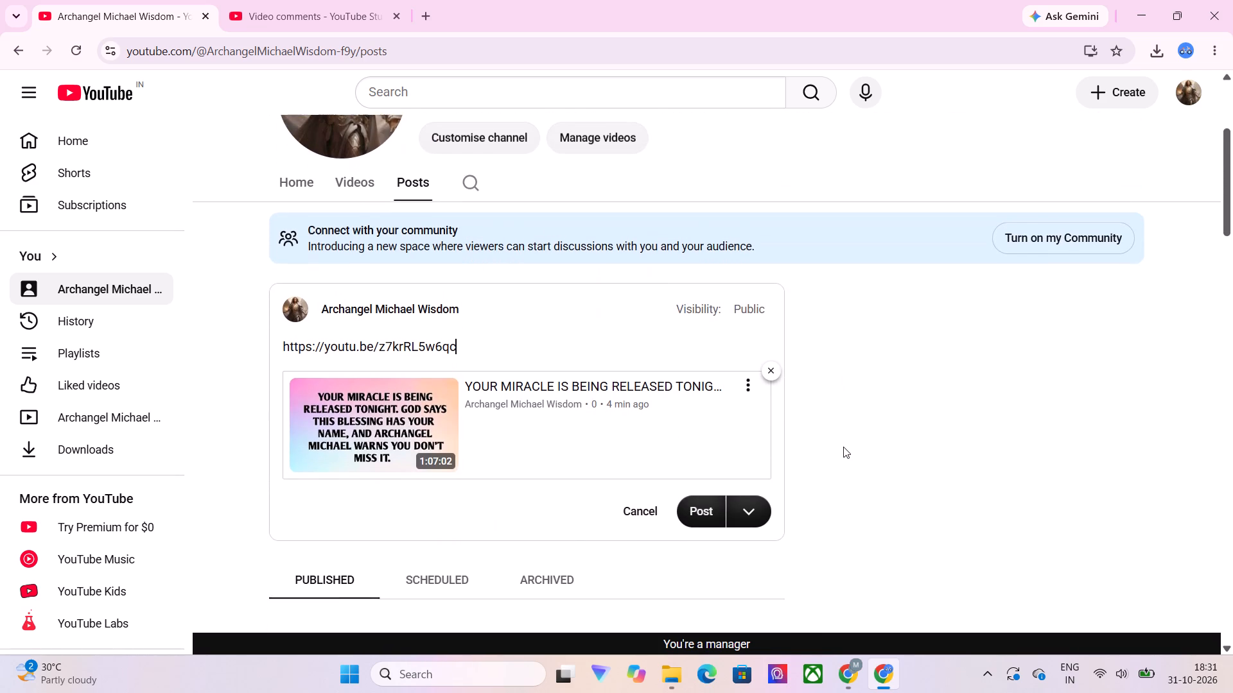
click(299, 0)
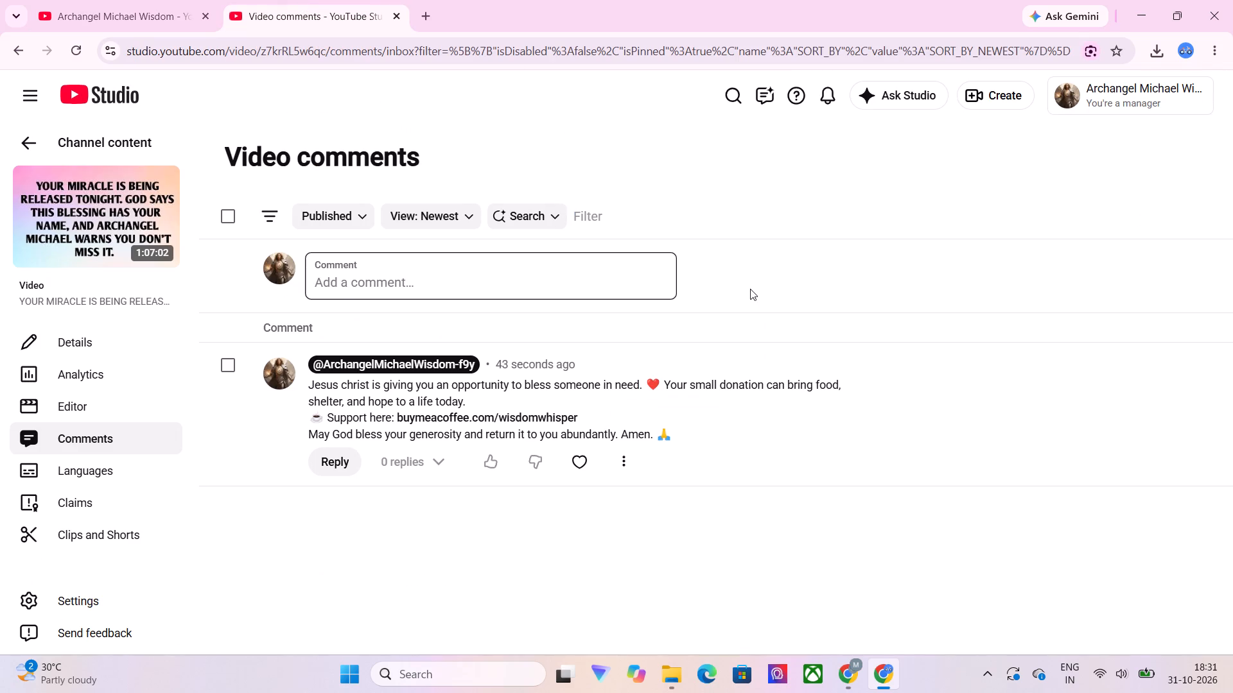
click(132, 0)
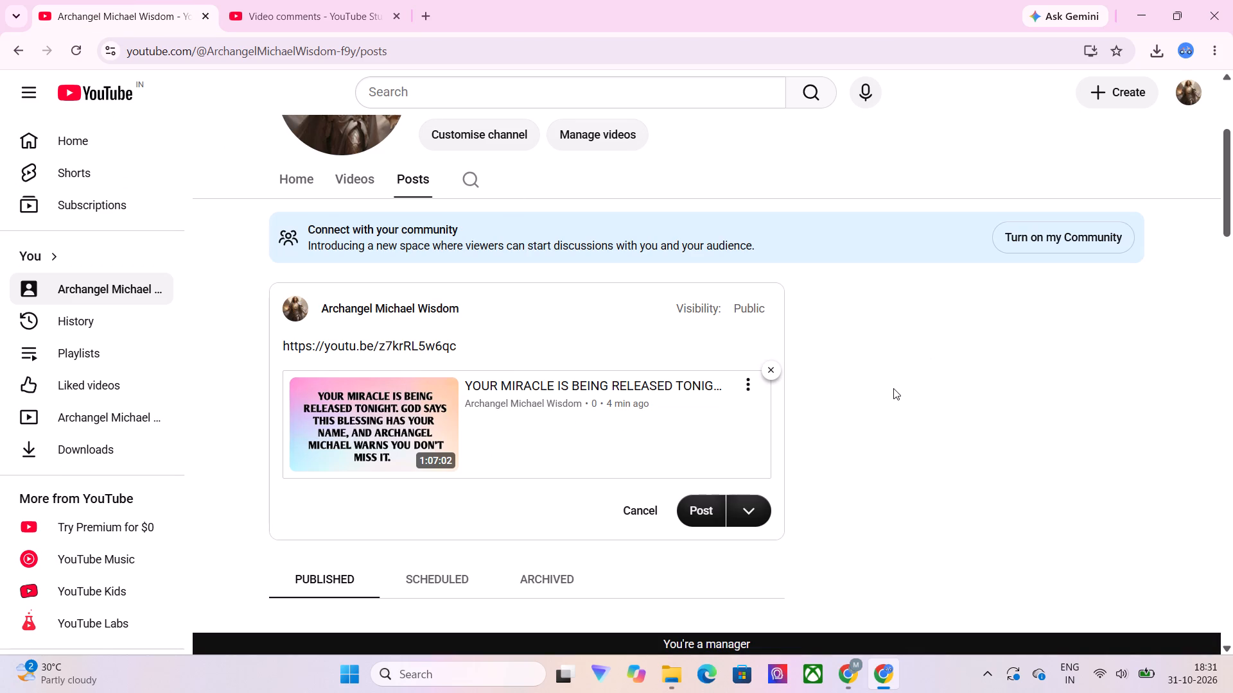
Return from the video's comments in Studio to its details page.
click(232, 0)
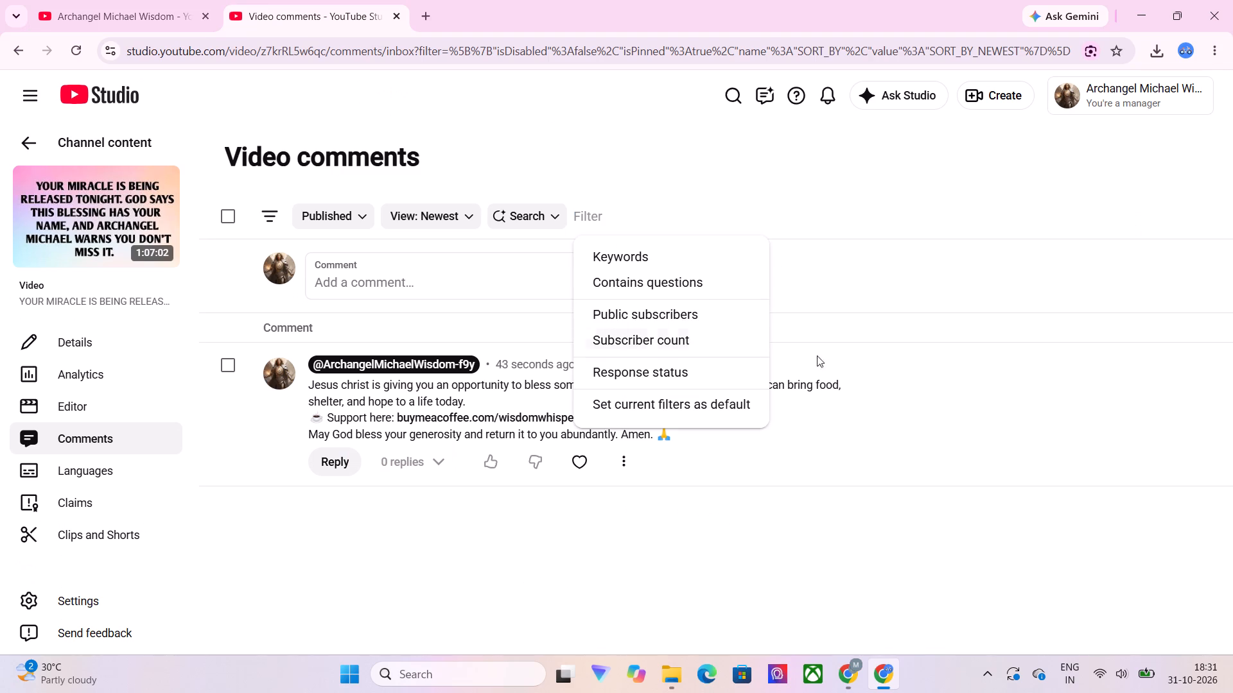
click(887, 557)
click(129, 359)
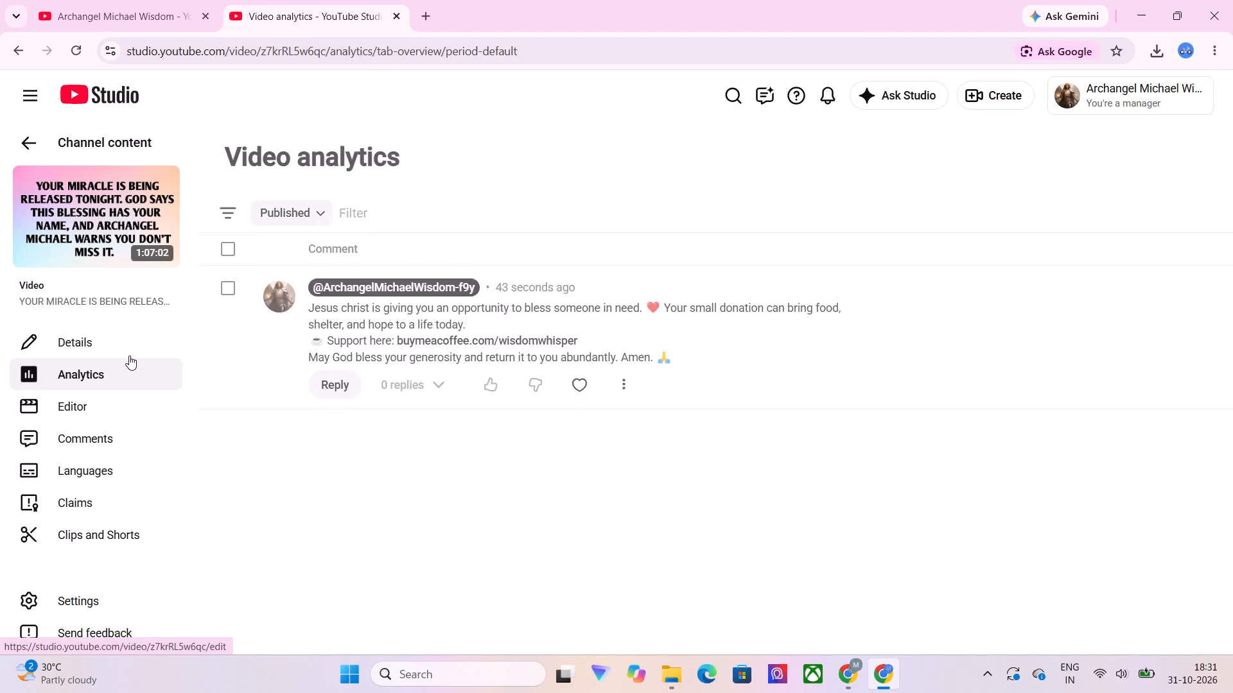
click(129, 348)
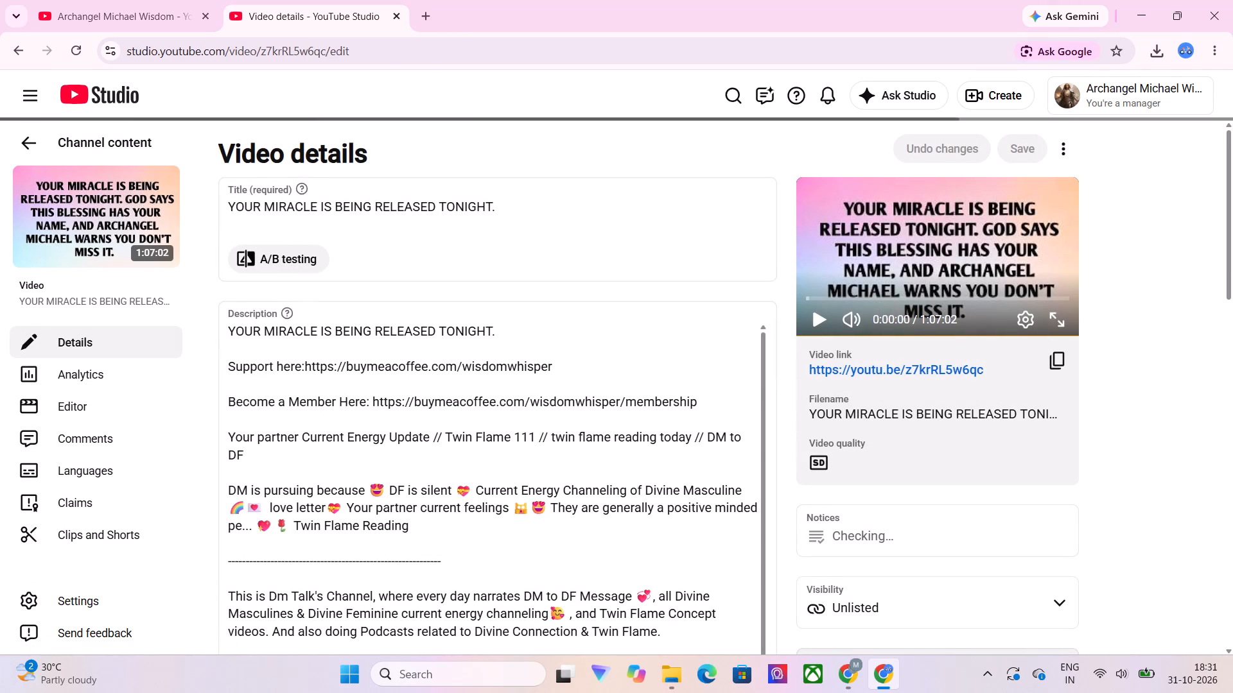
click(181, 0)
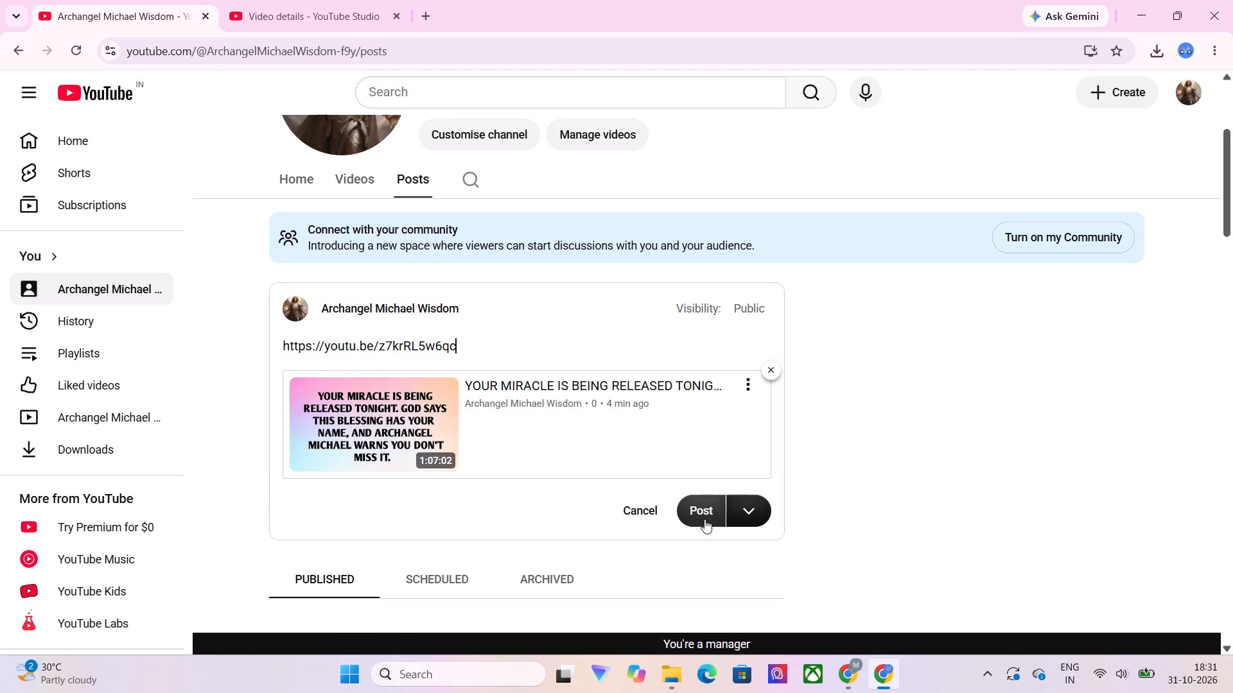
click(704, 519)
Set the YOUR MIRACLE IS BEING RELEASED TONIGHT video's visibility to Public and save its details.
click(333, 0)
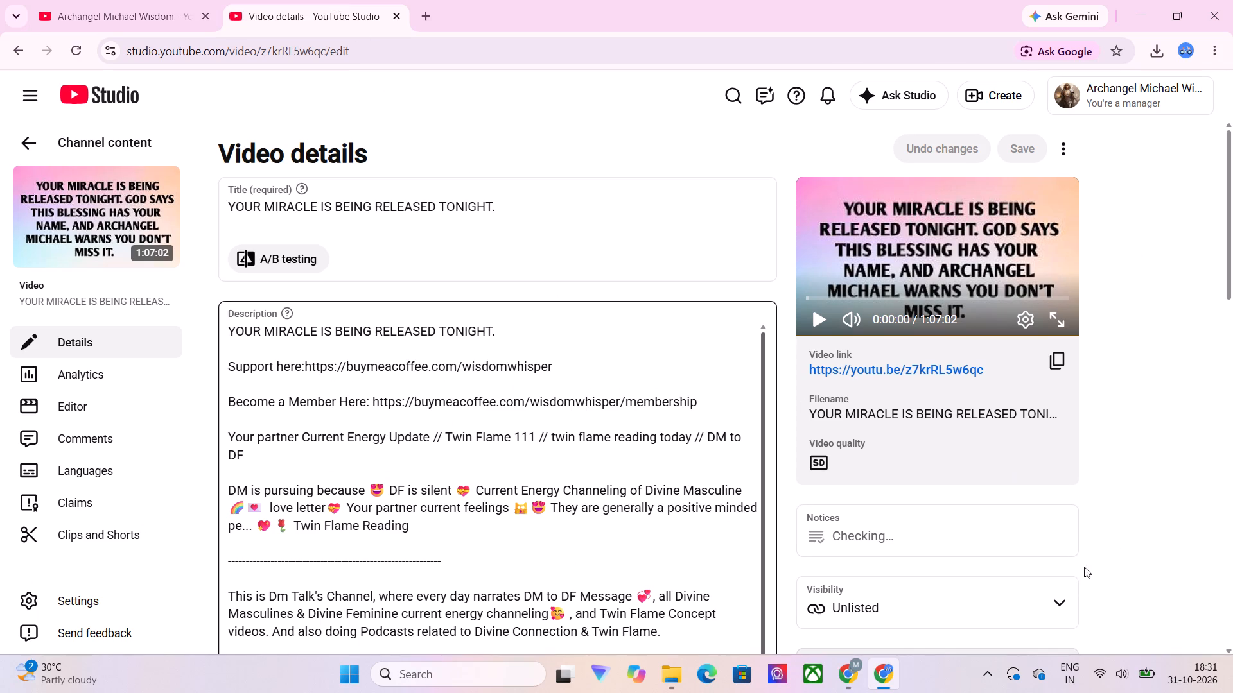
click(1019, 601)
click(805, 431)
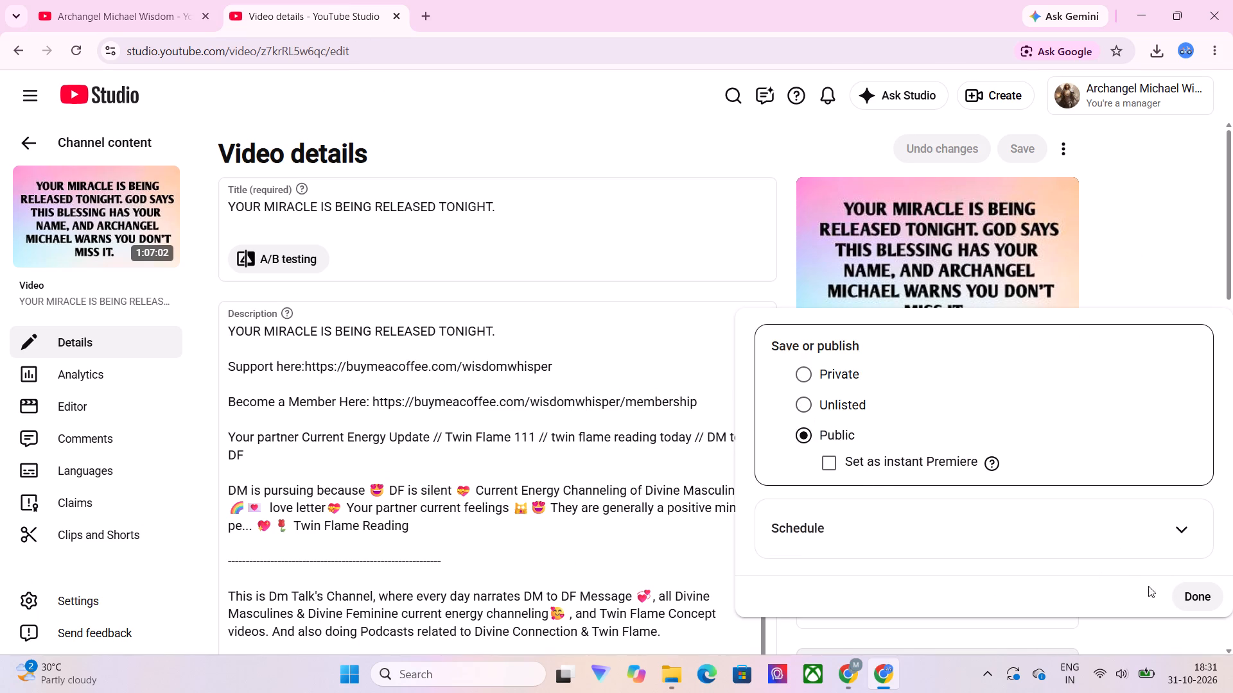
click(1184, 592)
scroll(1171, 502, down, 1)
scroll(1155, 400, up, 3)
scroll(1099, 347, up, 2)
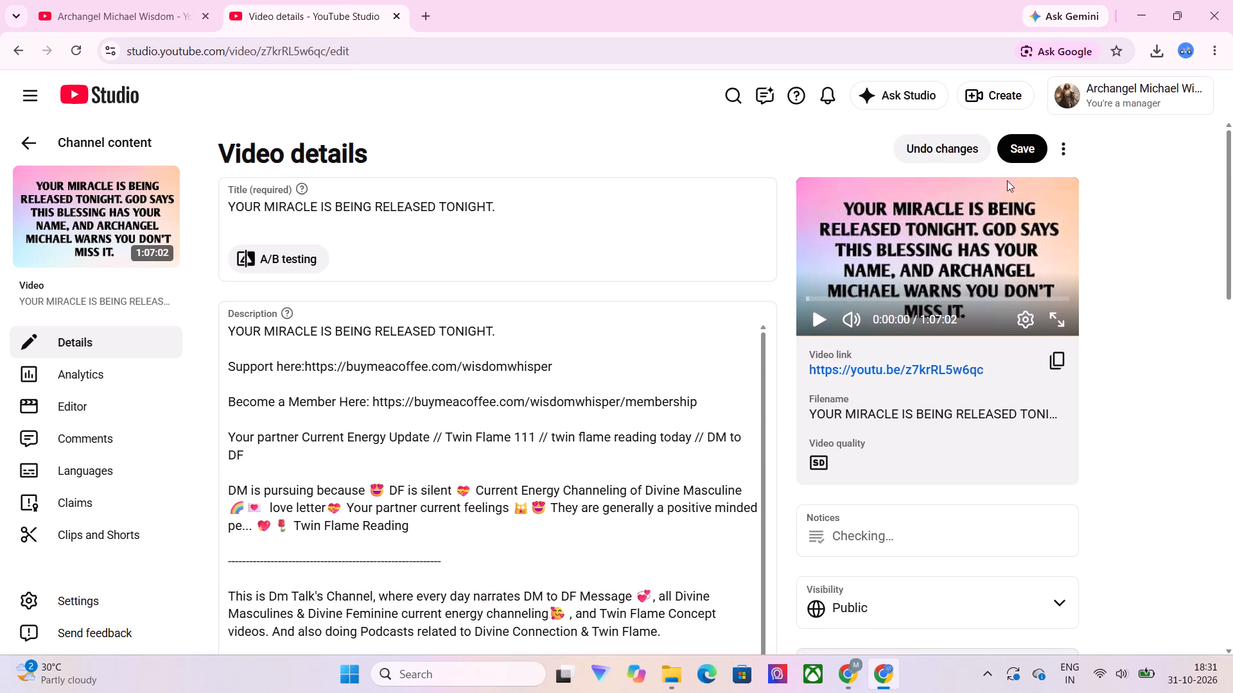
click(1022, 148)
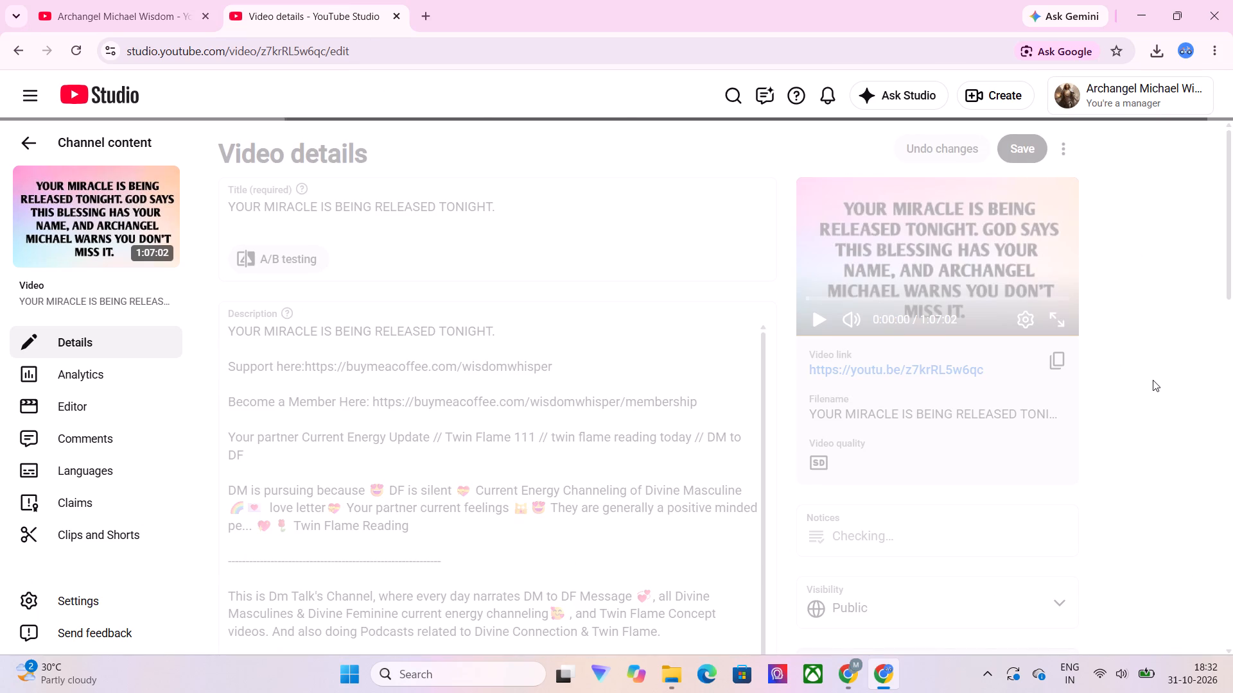
Review the channel's scheduled and published posts, including the new video post, and return to the video's details in Studio.
click(164, 0)
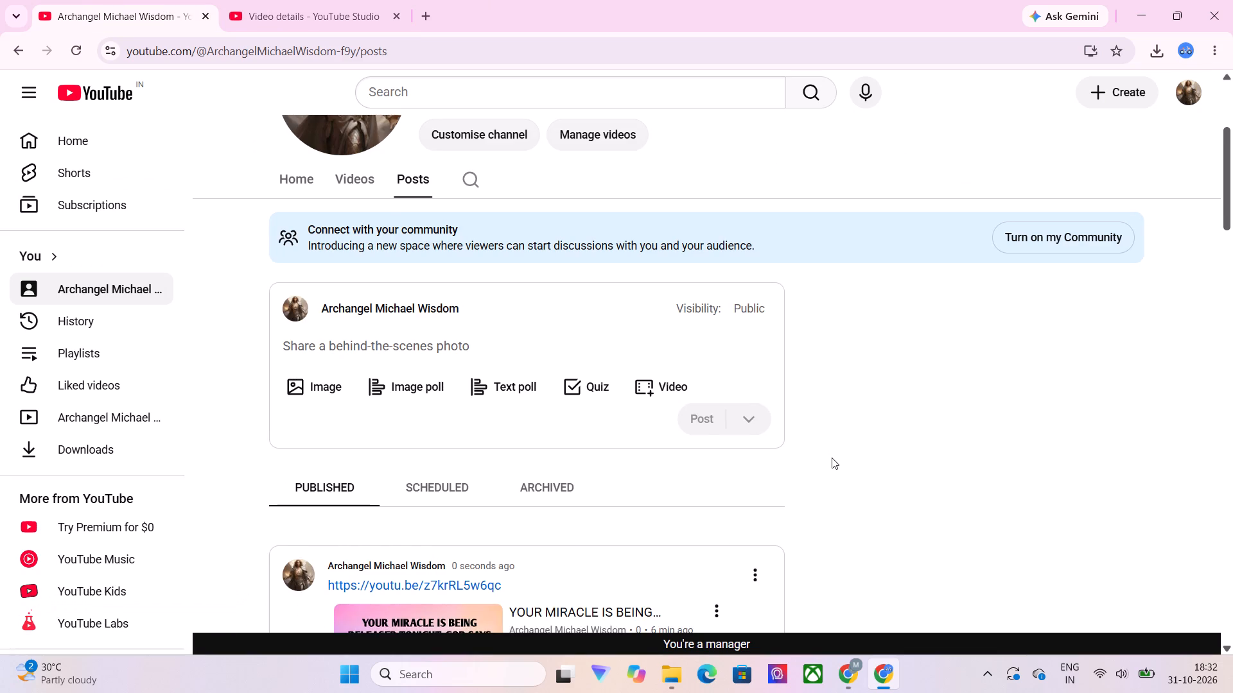
scroll(832, 458, down, 2)
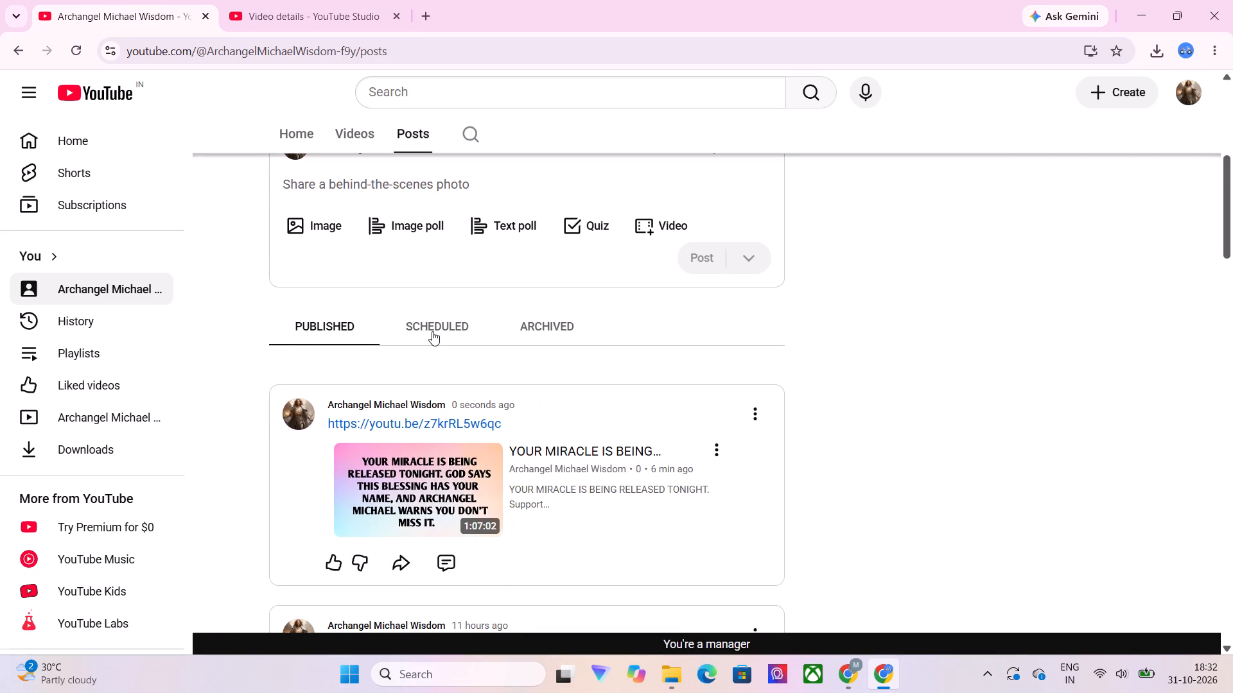
click(432, 331)
click(351, 337)
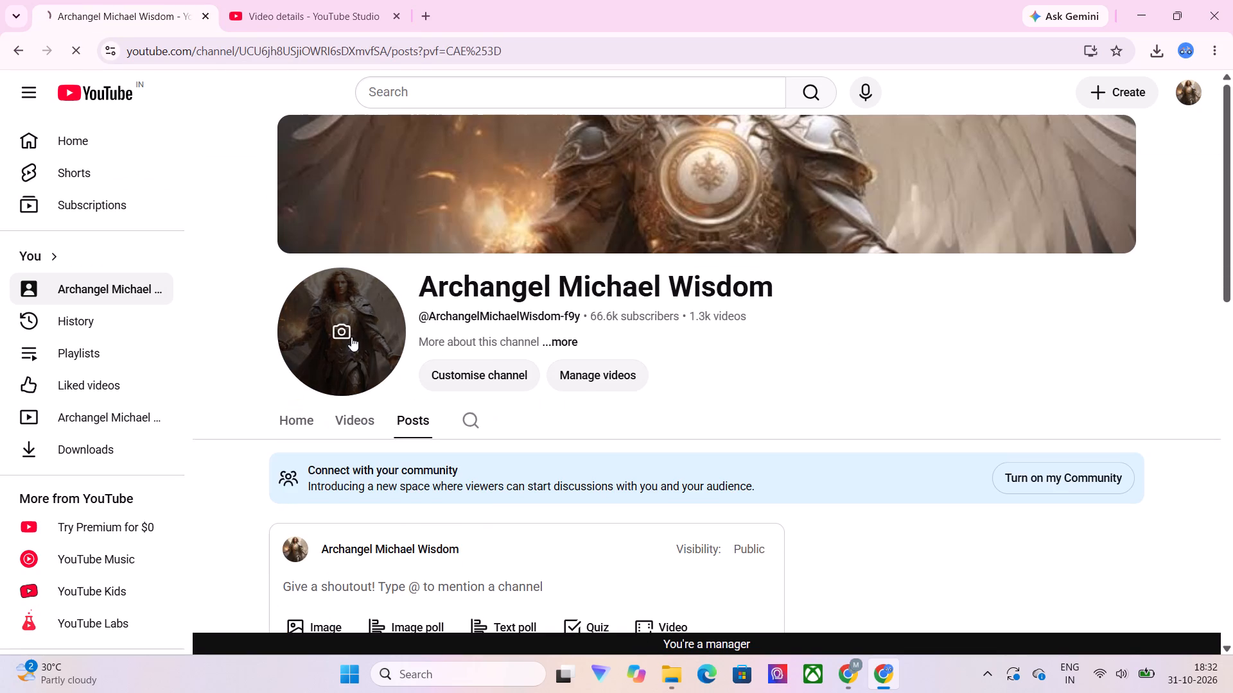
click(32, 66)
click(12, 51)
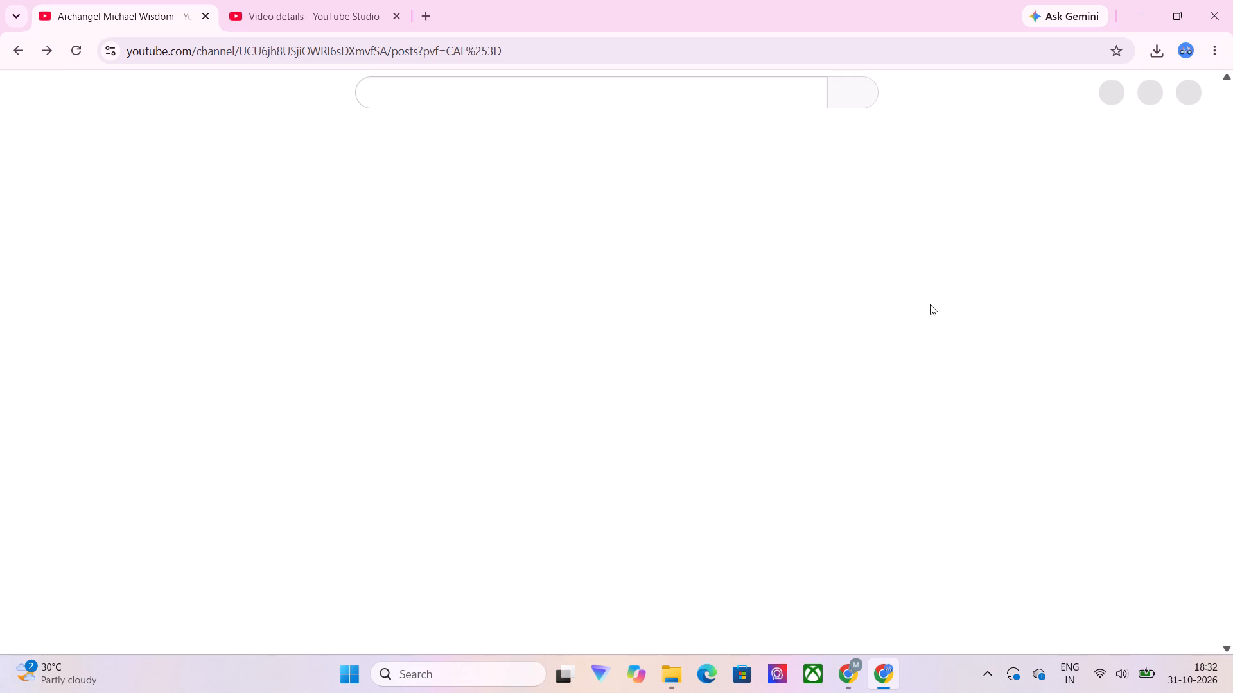
scroll(930, 304, down, 6)
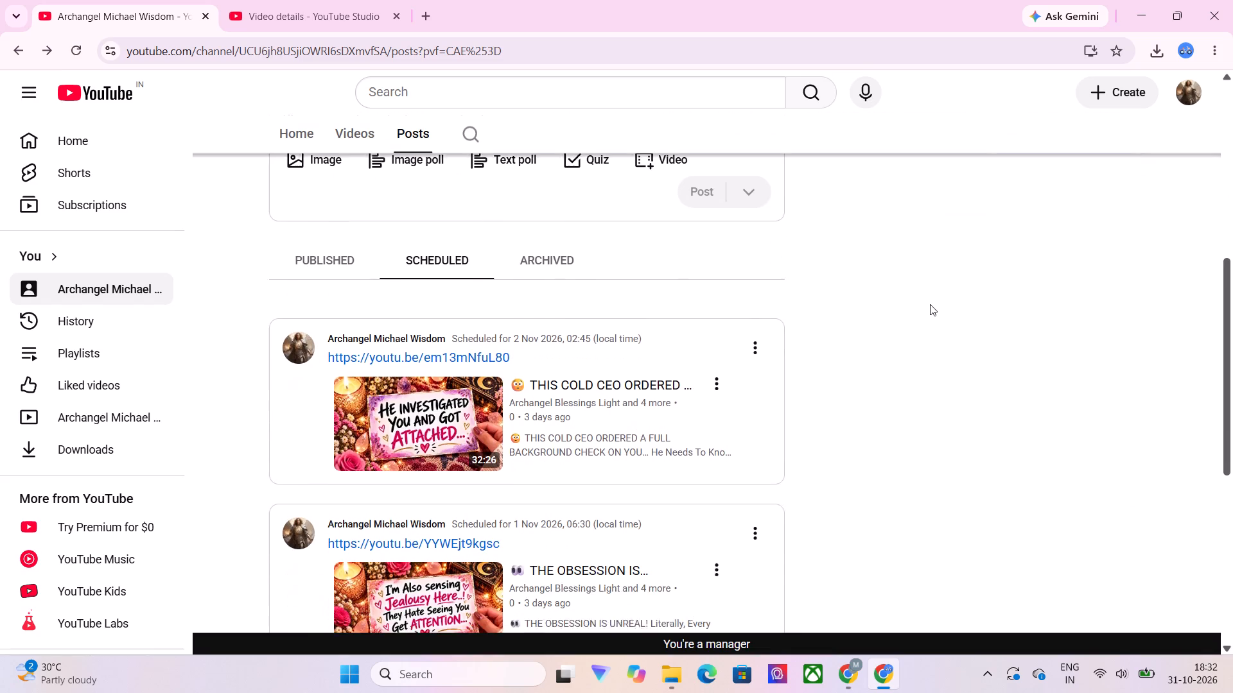
click(352, 250)
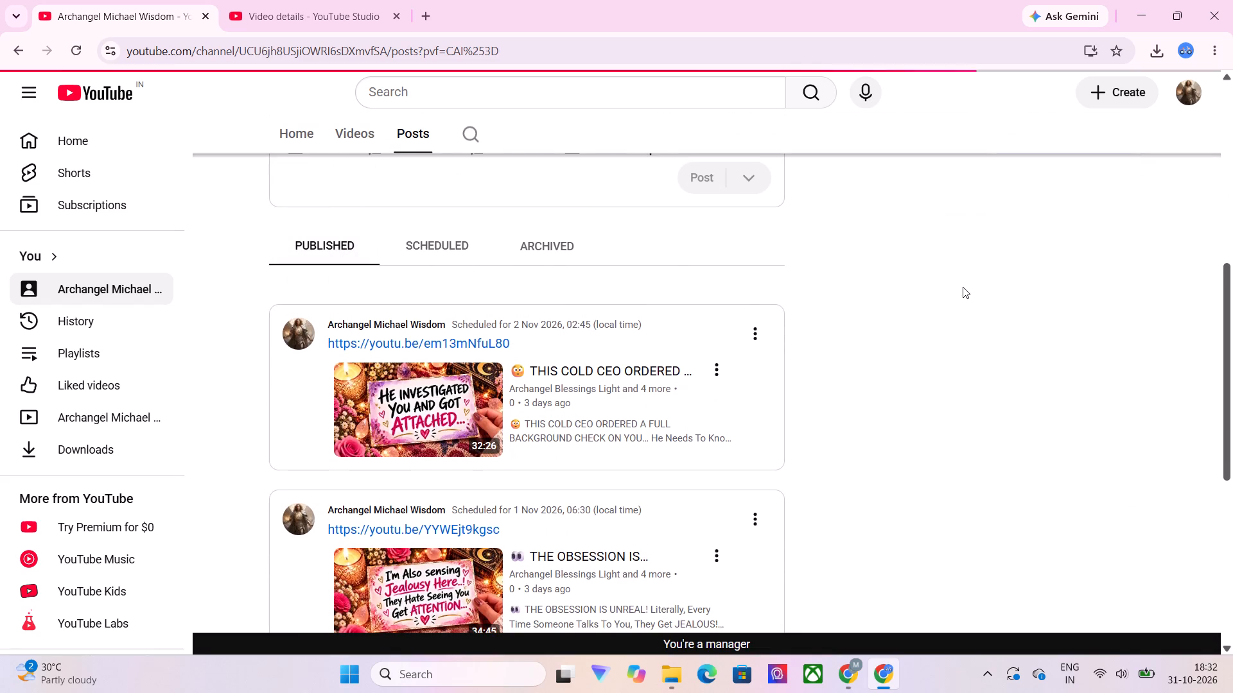
scroll(963, 373, down, 6)
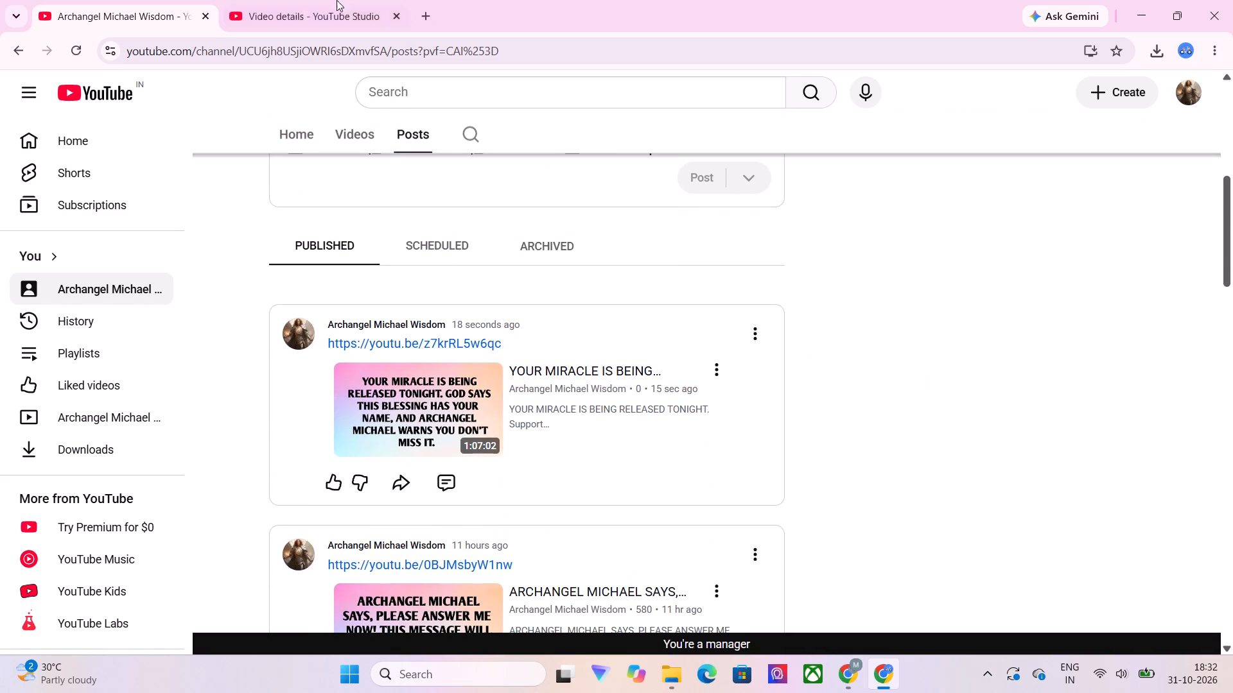
click(314, 0)
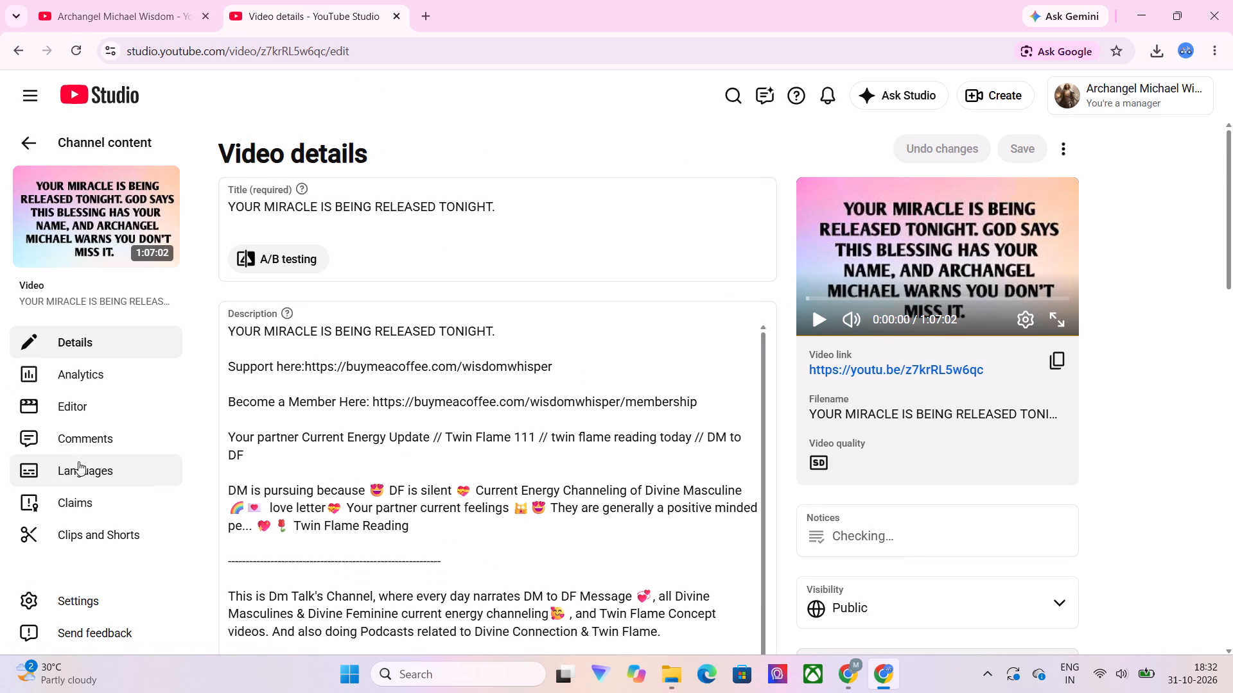
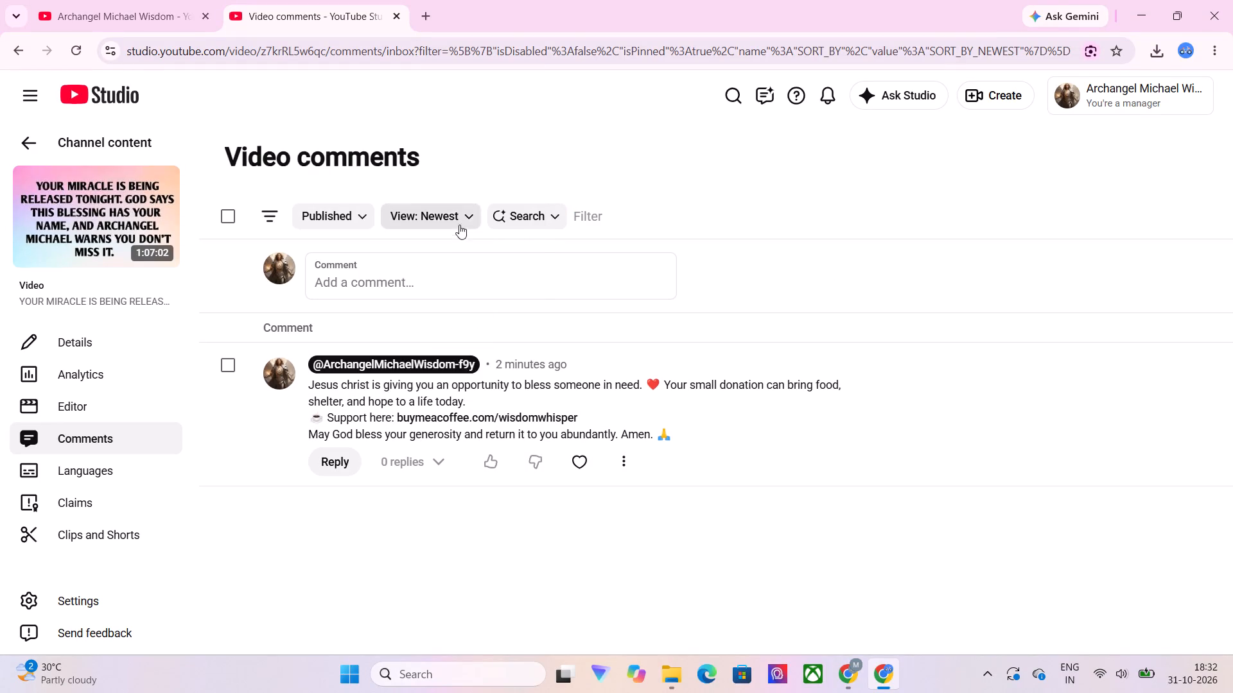
Reapply the Newest view to refresh the YOUR MIRACLE IS BEING RELEASED TONIGHT video's comments.
click(482, 373)
click(450, 209)
click(490, 376)
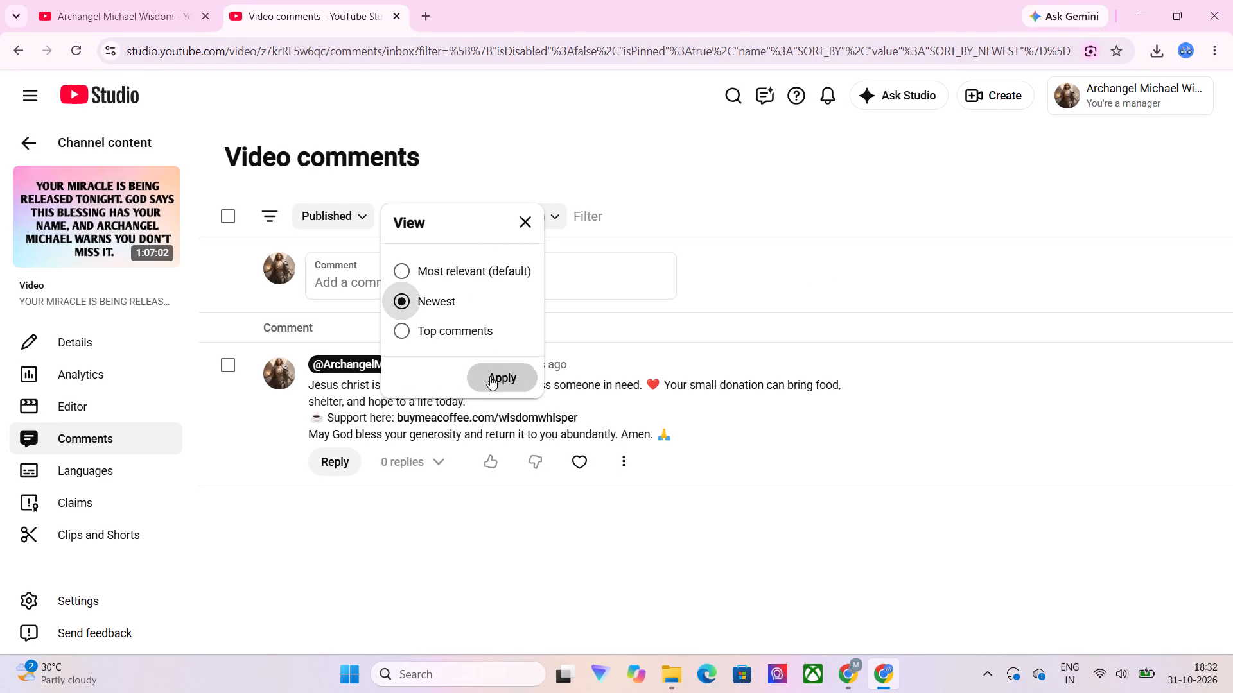
Close the browser tab showing the Archangel Michael Wisdom channel's posts, keeping the Studio comments open.
click(362, 14)
click(188, 0)
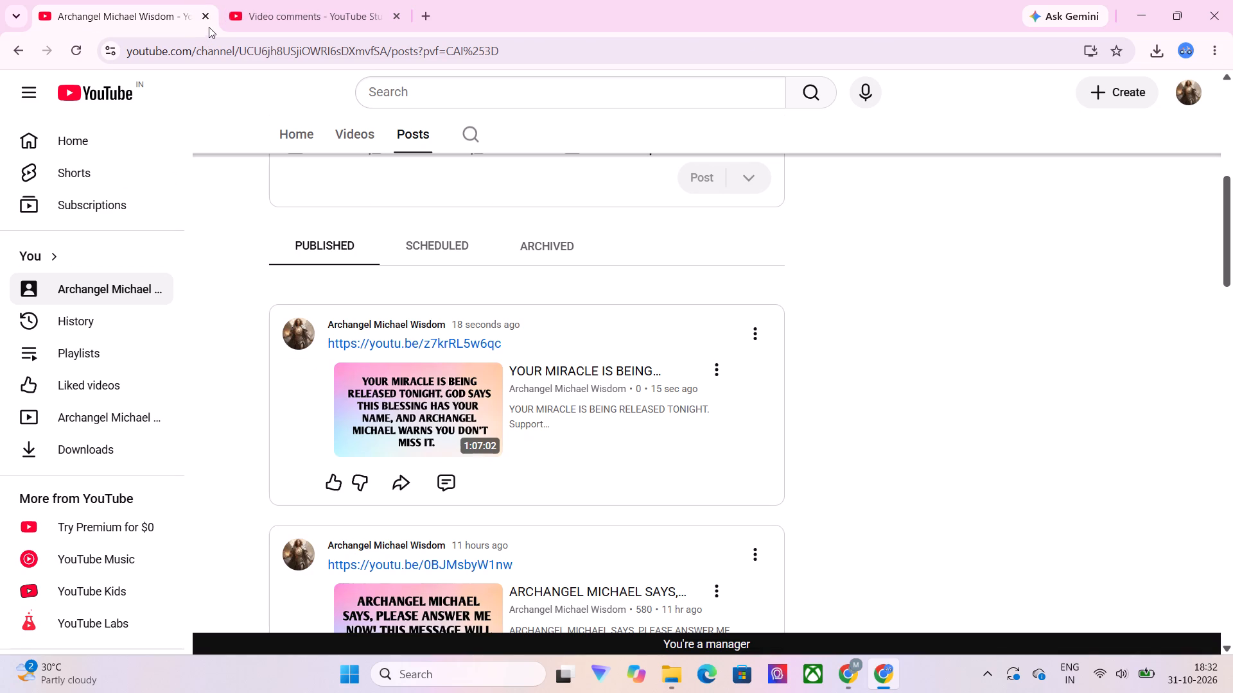
click(209, 17)
Refresh the video's comments once more with the Newest view.
click(443, 209)
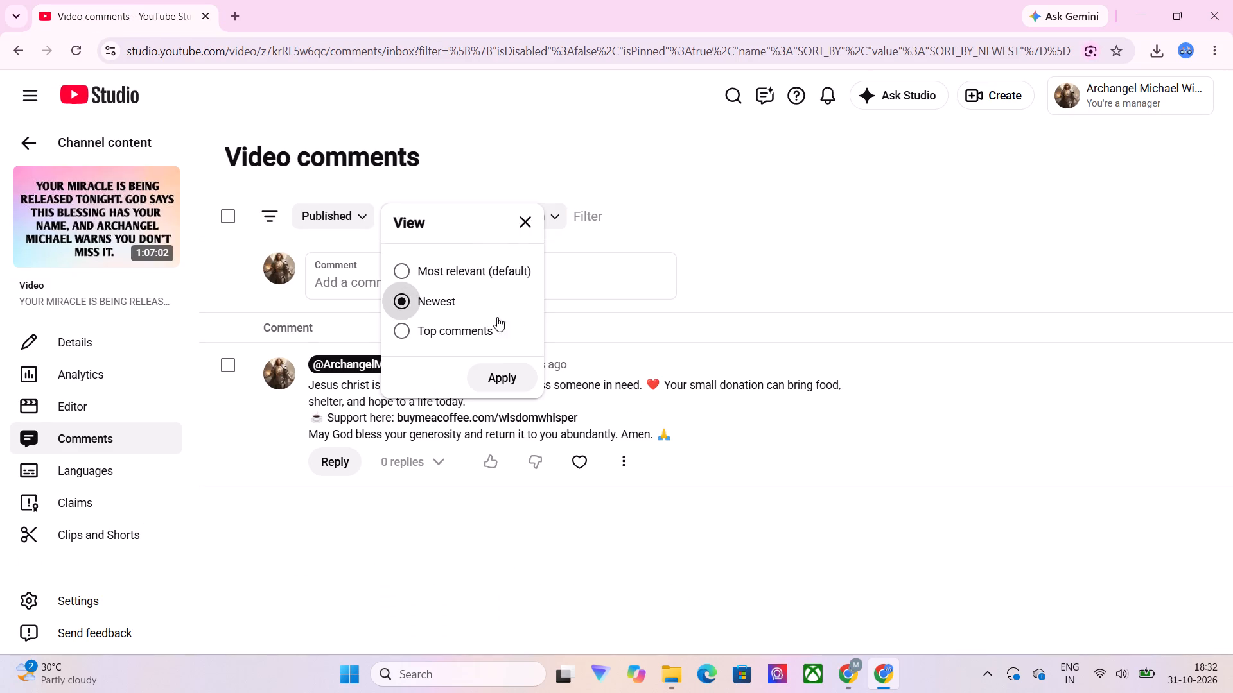
click(502, 367)
Return to the channel's video list in Studio and reload it to check the videos' current status.
click(30, 135)
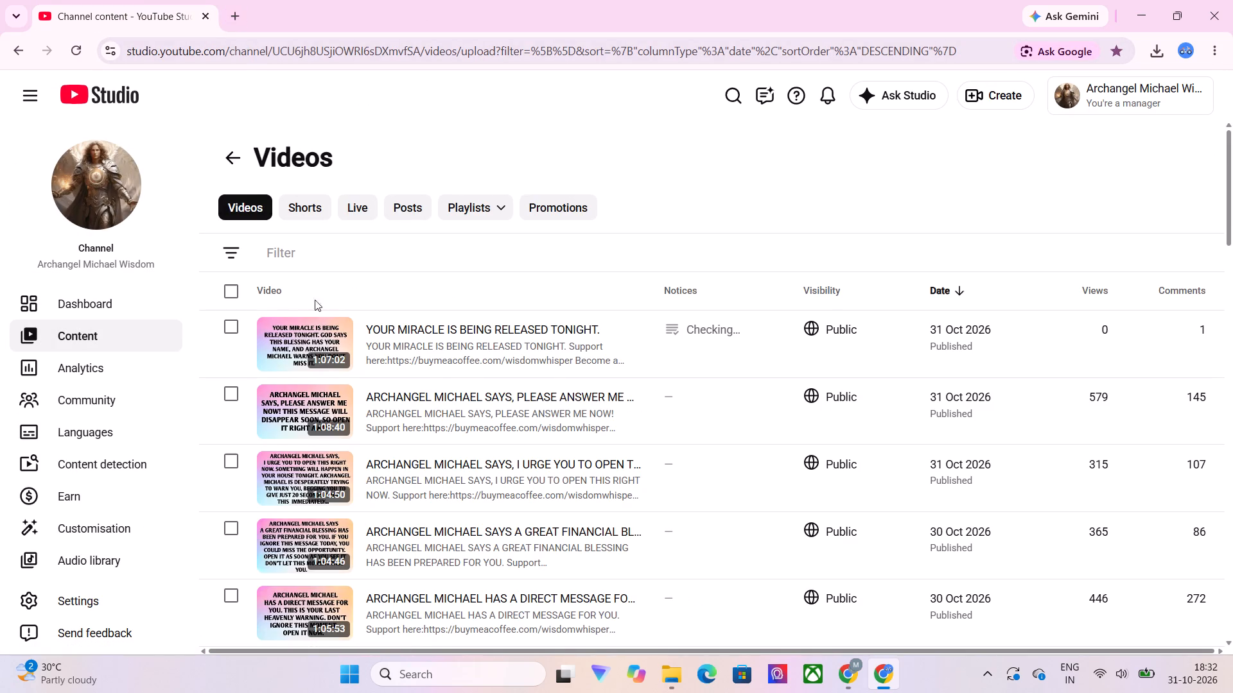
click(84, 55)
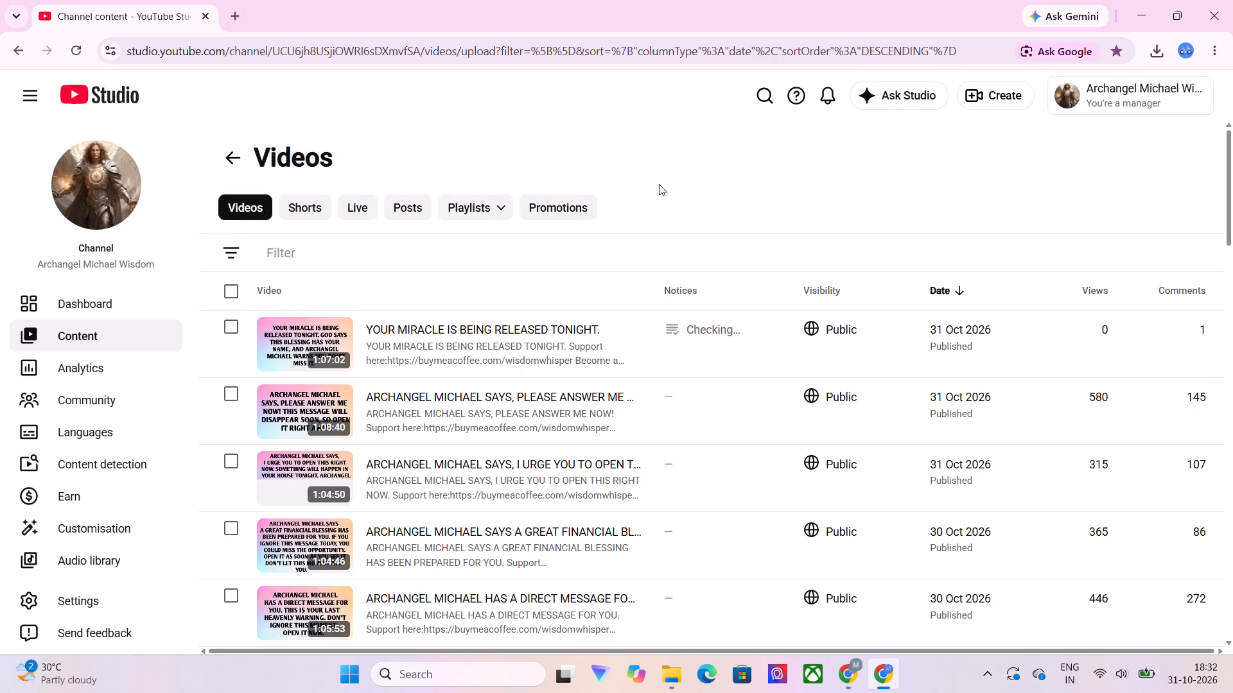
Open the comments of the YOUR MIRACLE IS BEING RELEASED TONIGHT video and sort them by Newest.
click(372, 357)
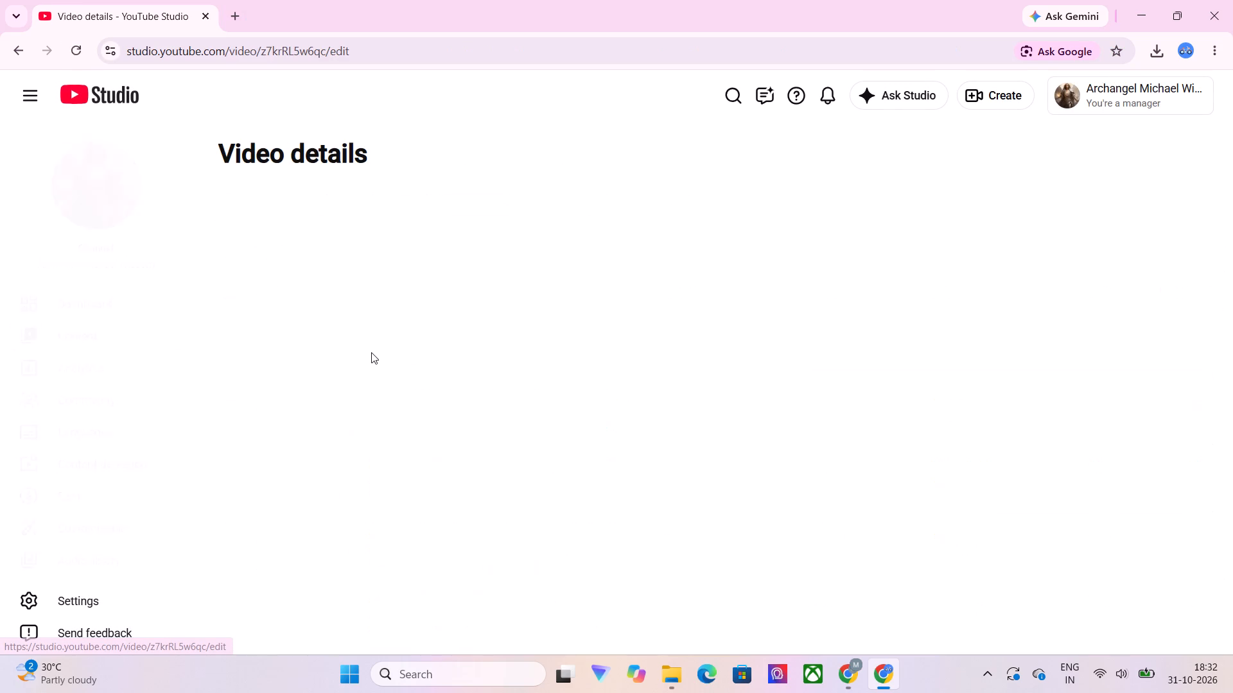
click(90, 445)
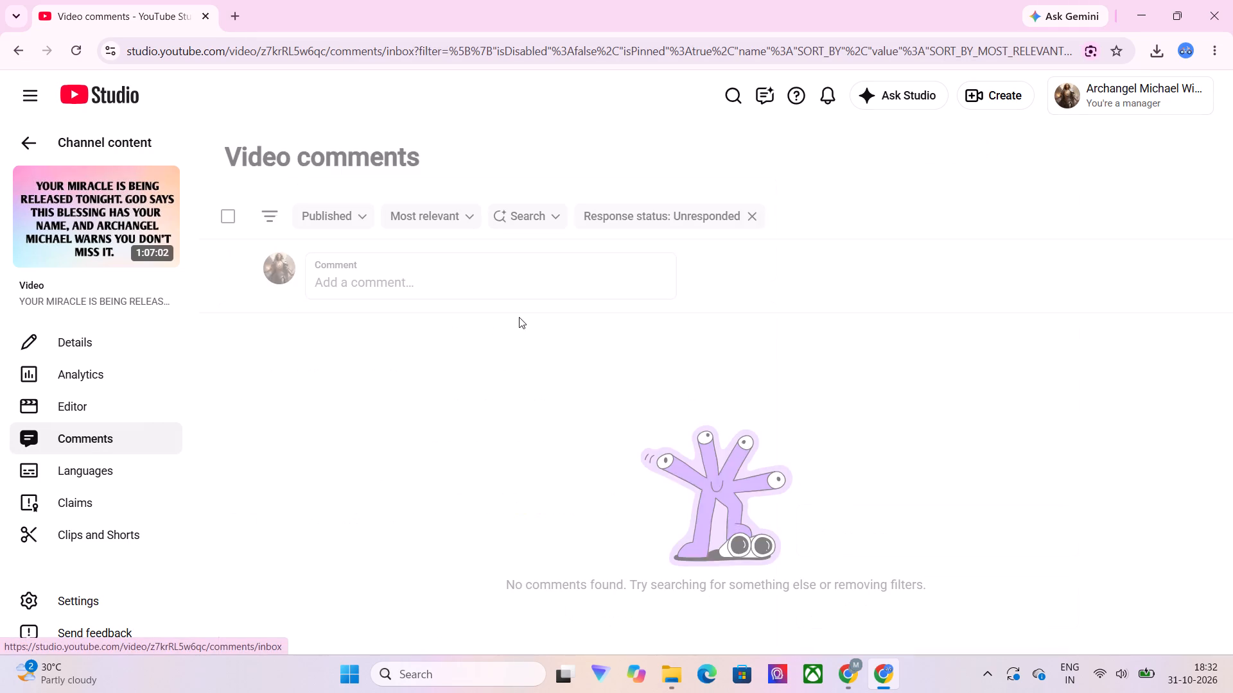
click(449, 209)
click(432, 310)
click(489, 374)
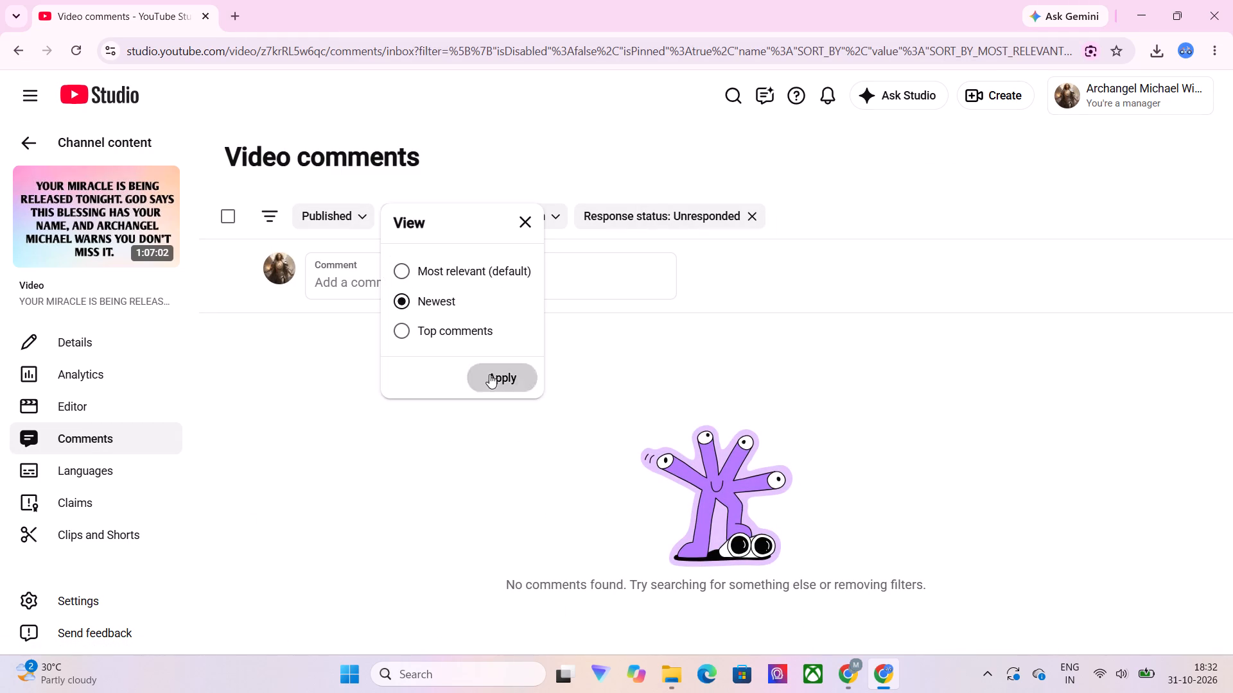
Reapply the Newest view several times to check the video for unresponded comments.
click(419, 214)
click(500, 366)
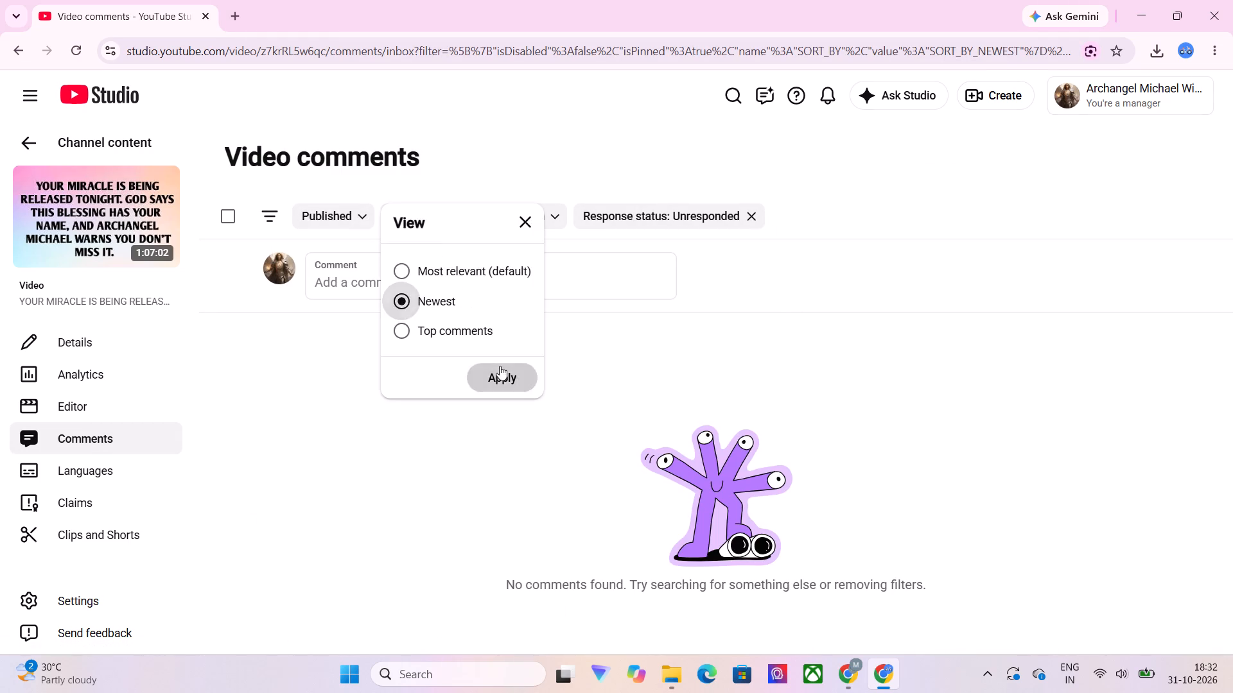
click(448, 220)
click(493, 373)
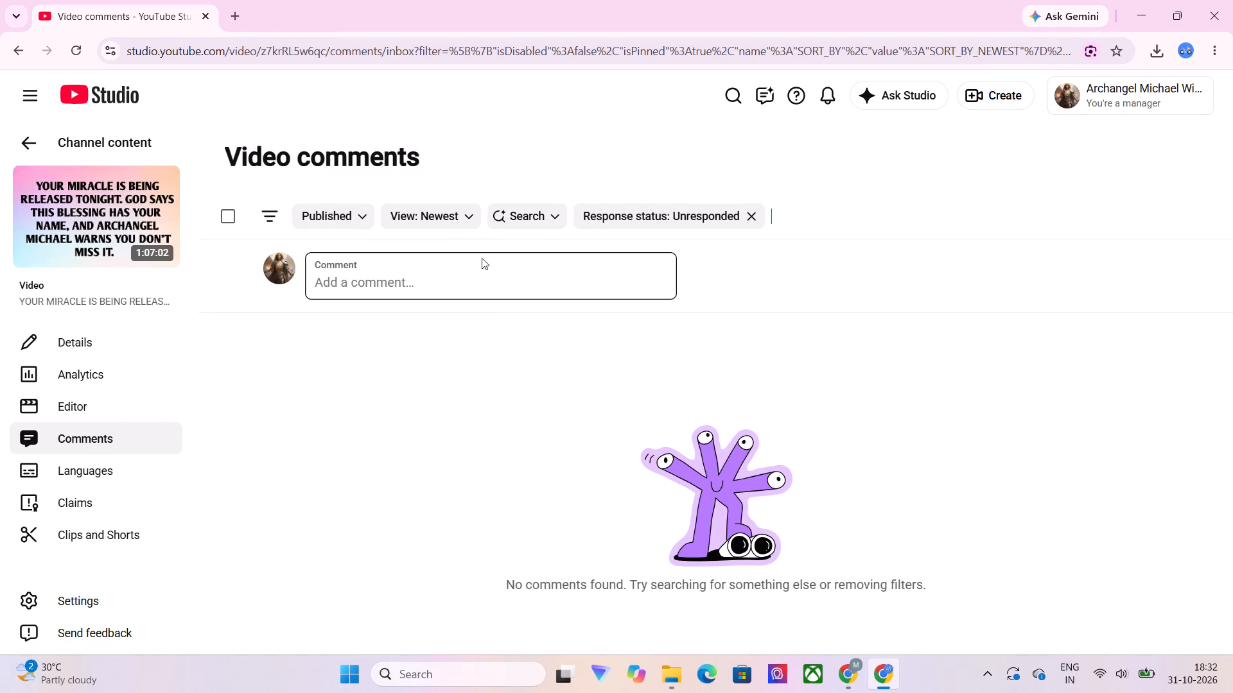
click(470, 223)
click(505, 372)
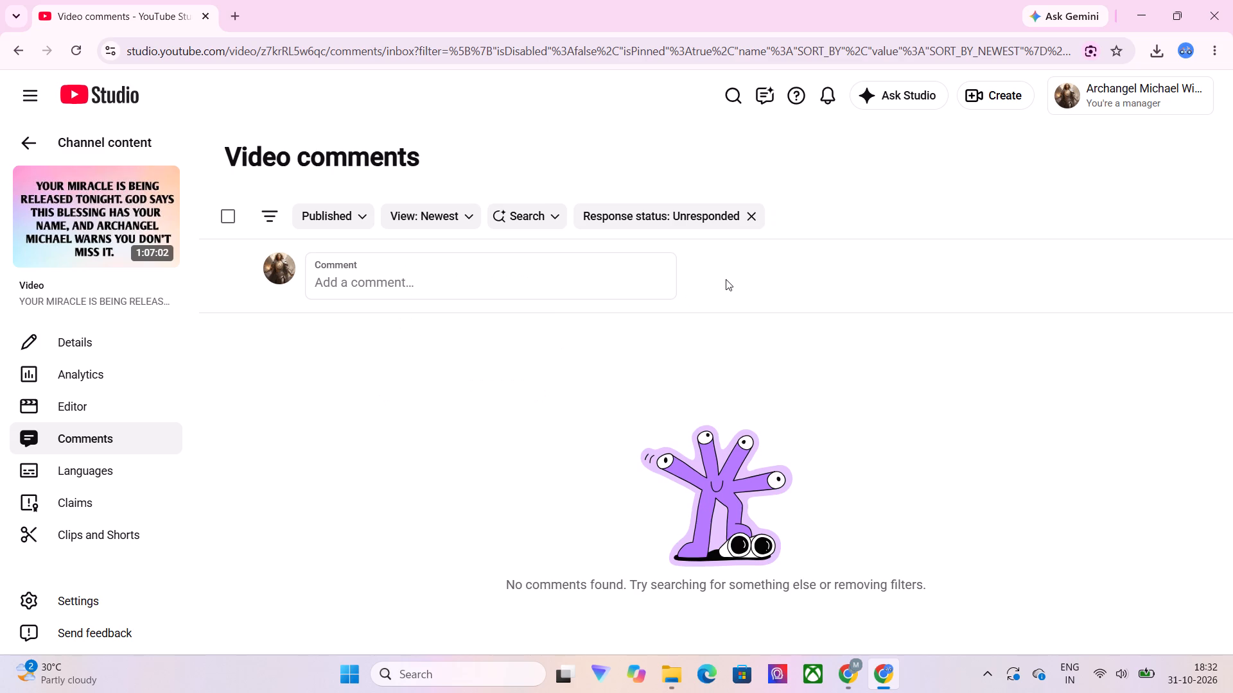
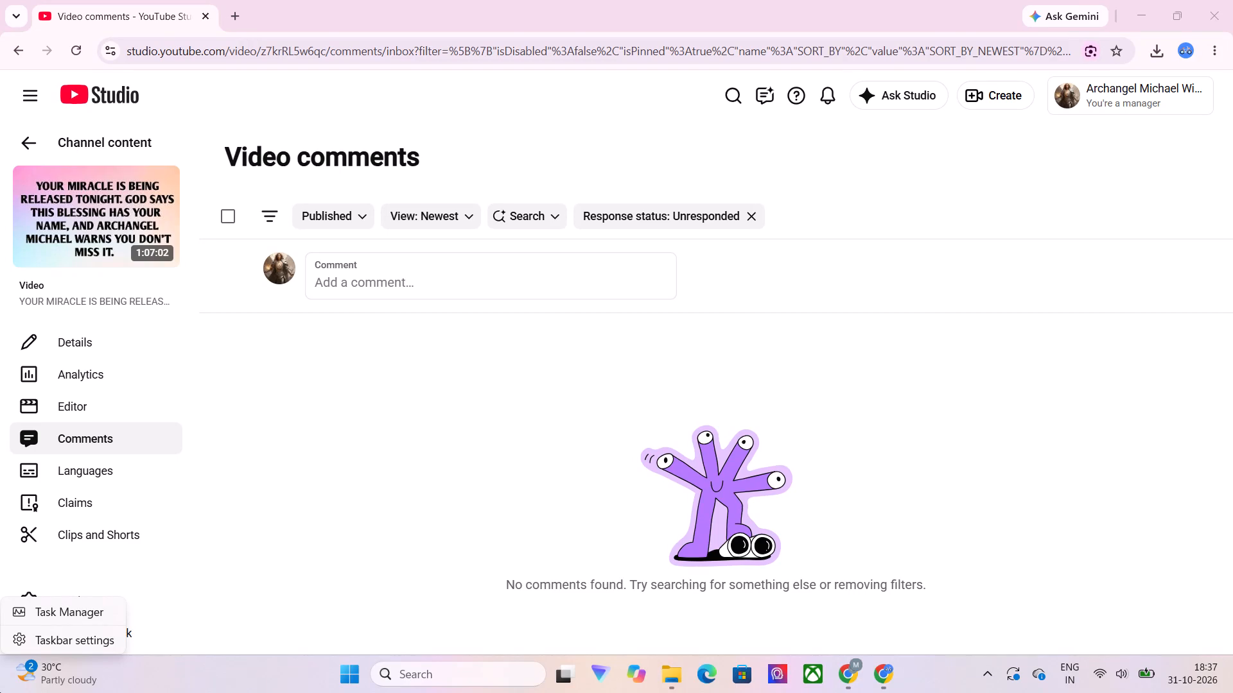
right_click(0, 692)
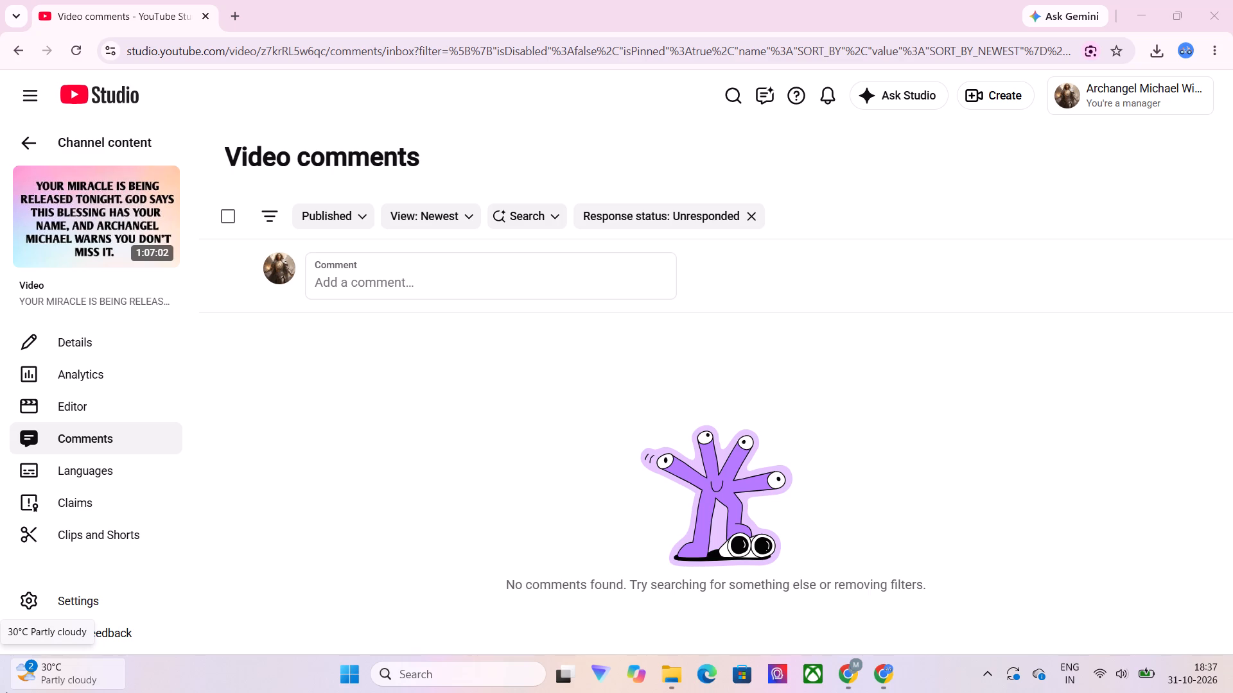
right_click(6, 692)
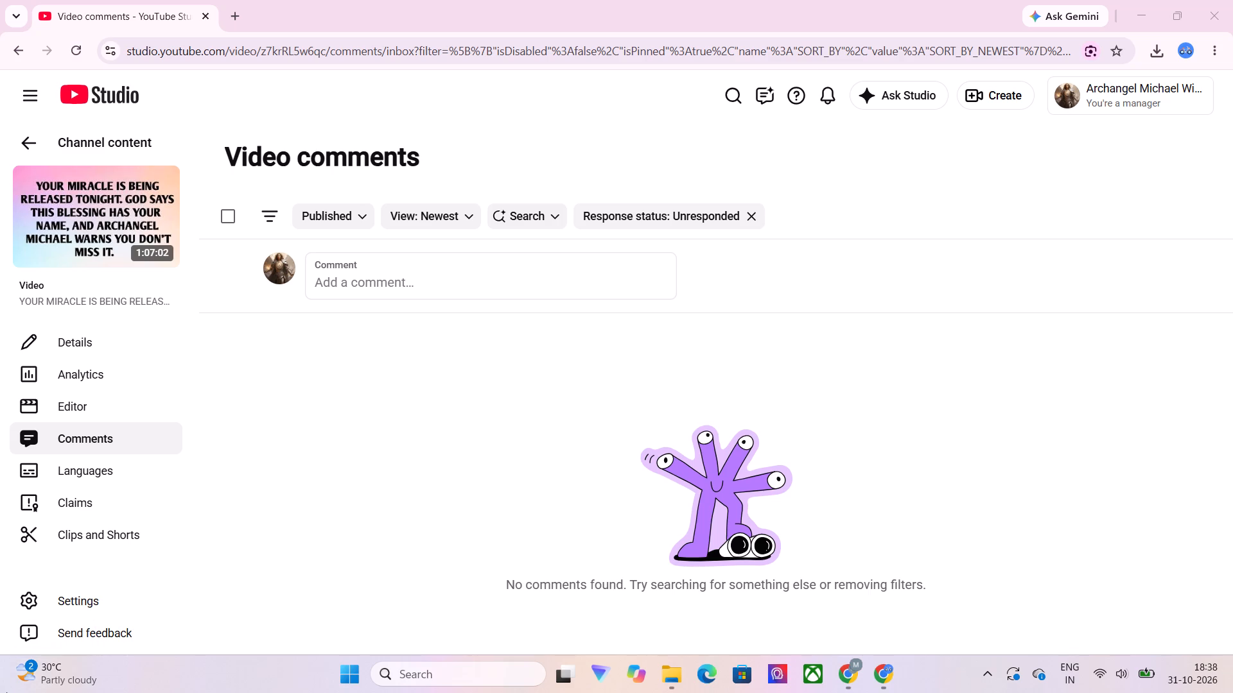
Check the video for new unresponded comments by reapplying the Newest view, reloading the page and applying the view again.
click(466, 219)
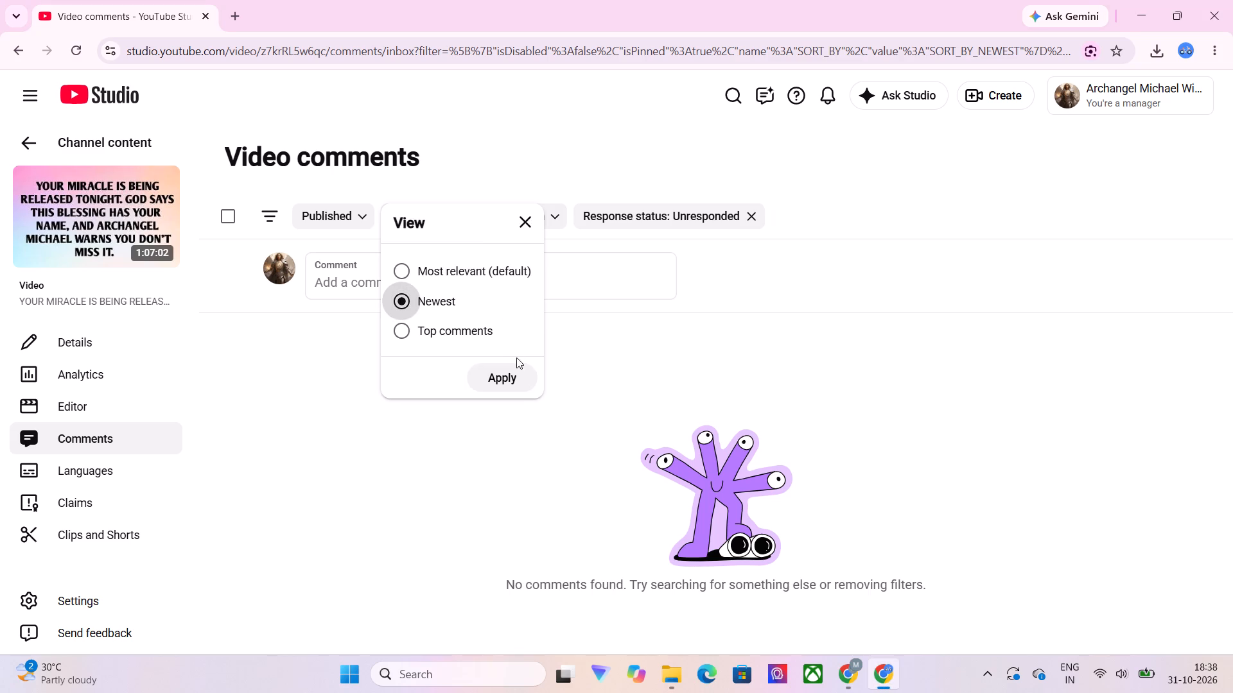
click(520, 372)
click(457, 215)
double_click(497, 381)
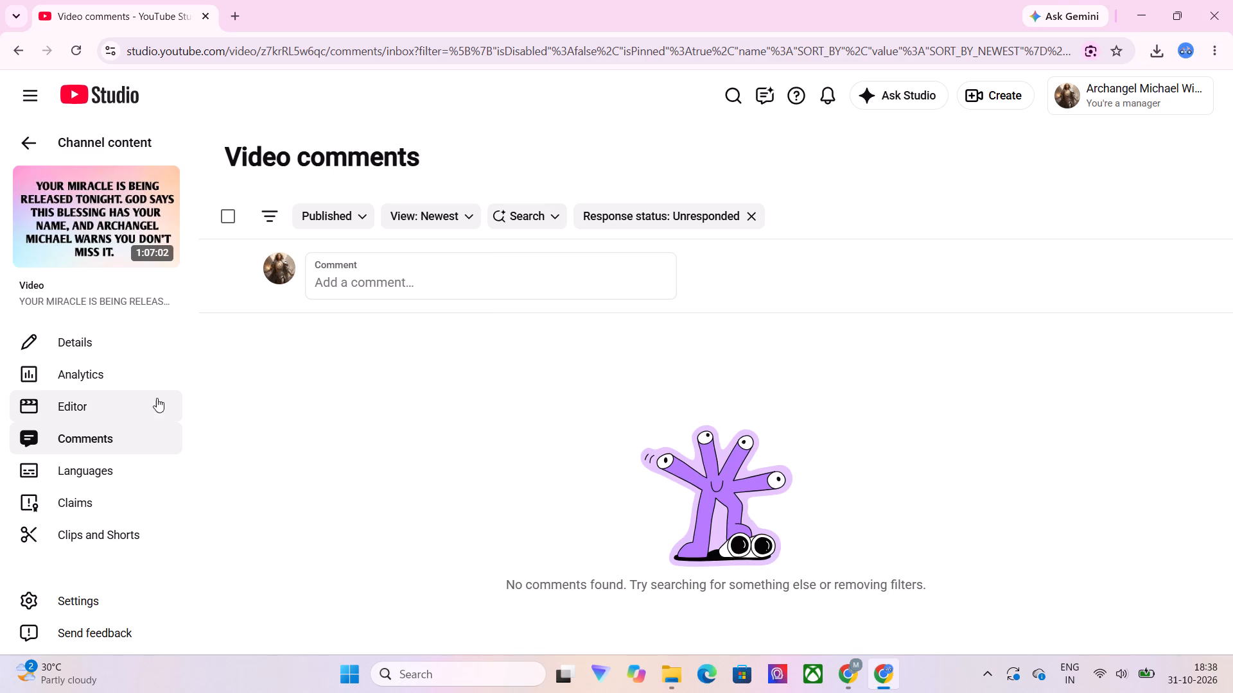
click(75, 55)
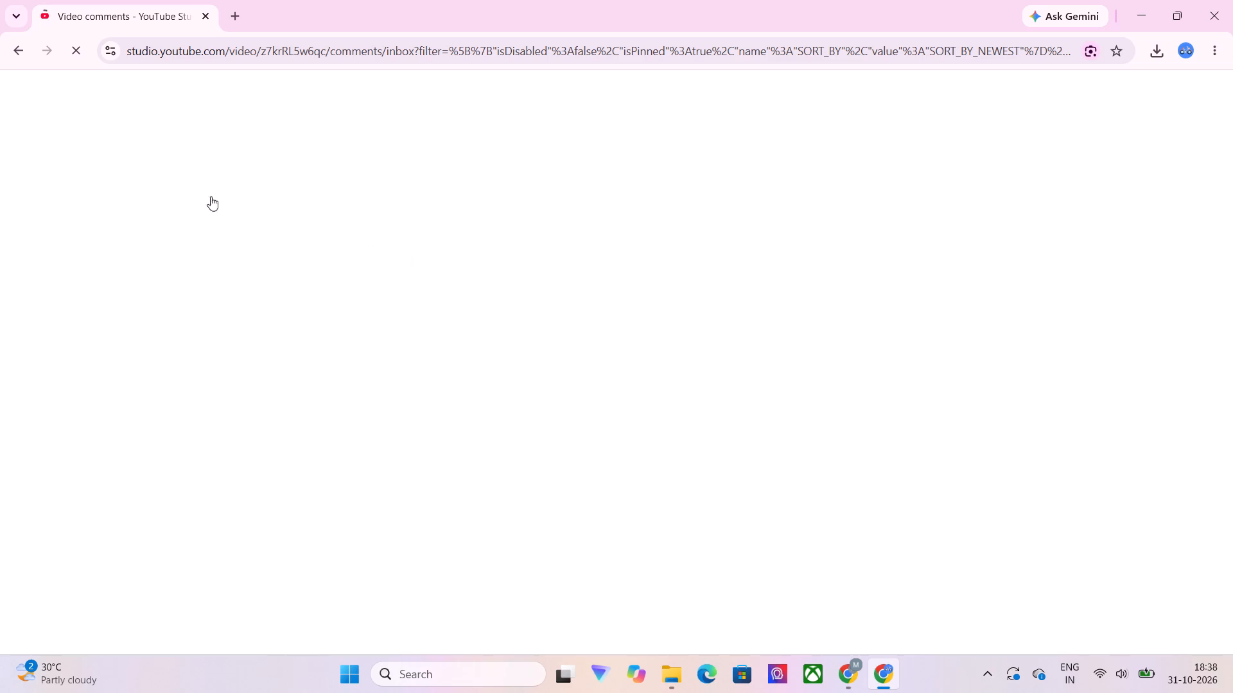
click(464, 223)
click(500, 389)
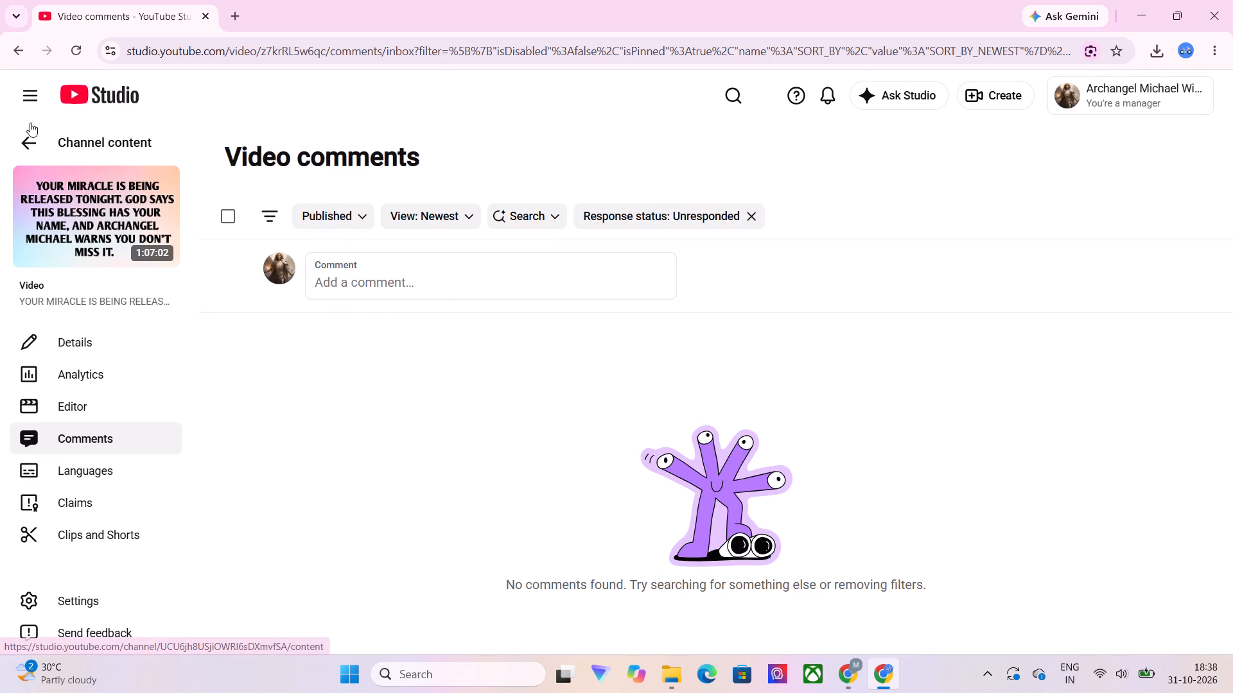
Return to the channel content and open its full Videos list to check the videos' current status.
click(31, 151)
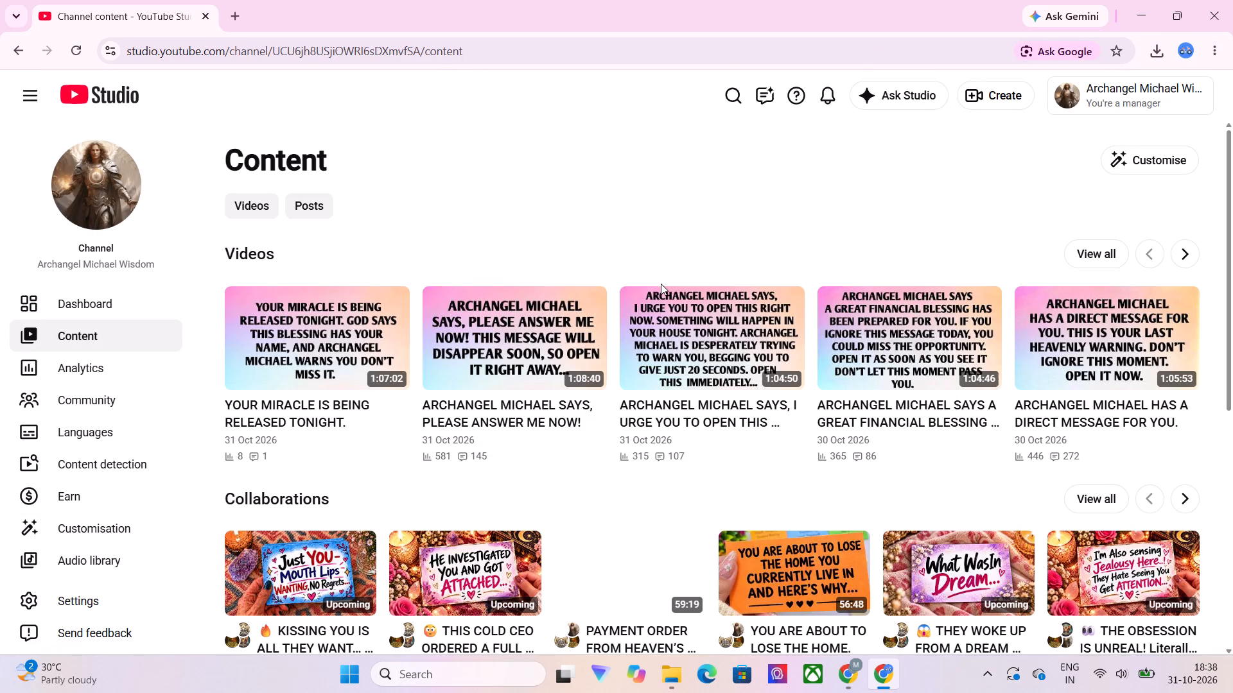
click(116, 353)
click(116, 343)
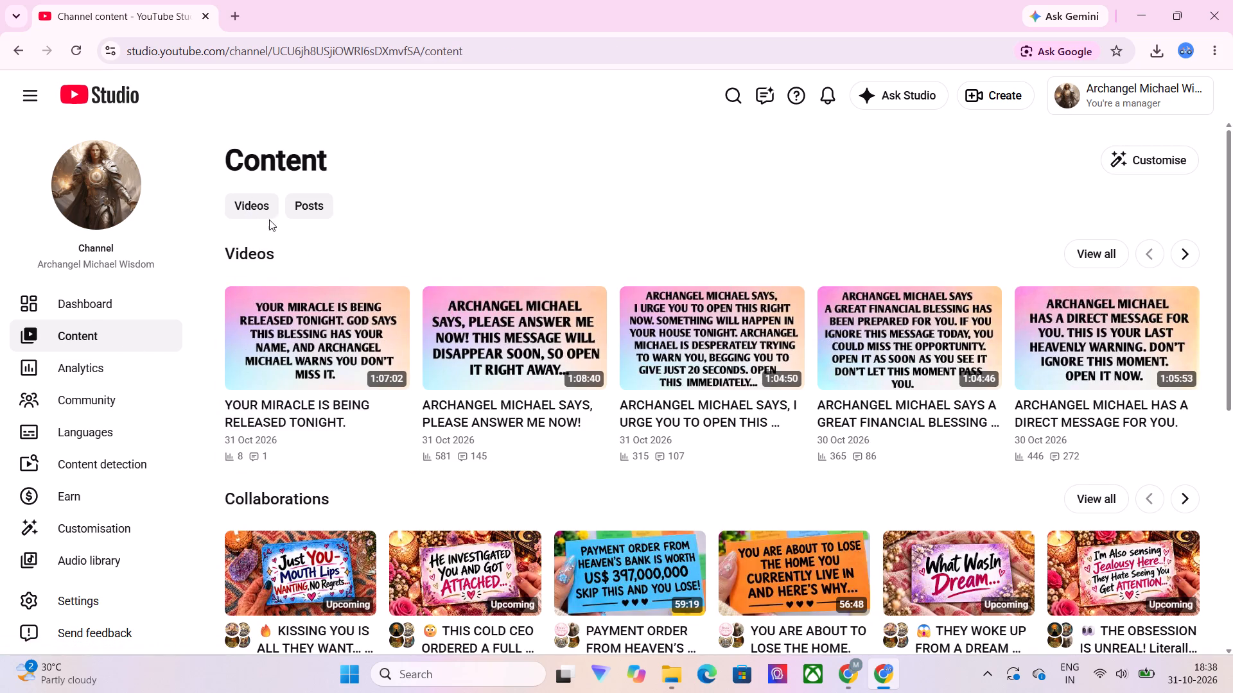
click(269, 219)
triple_click(251, 206)
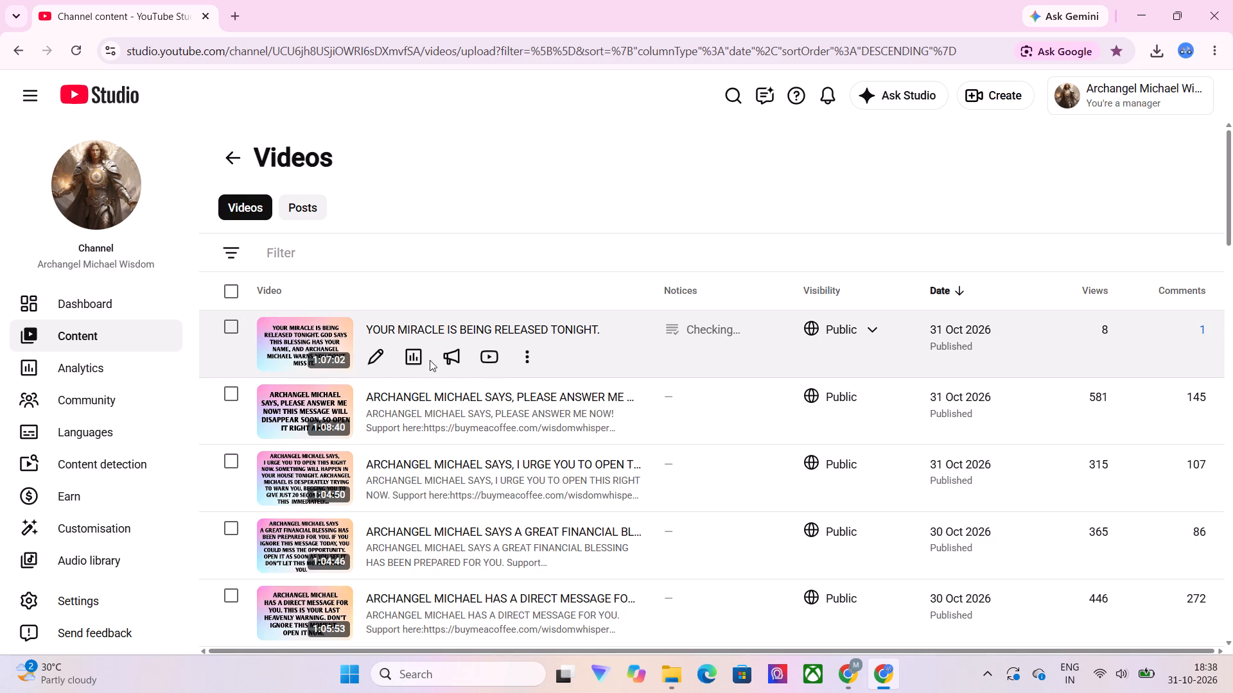
Open the comments of the YOUR MIRACLE IS BEING RELEASED TONIGHT video and reapply the Newest view.
click(378, 366)
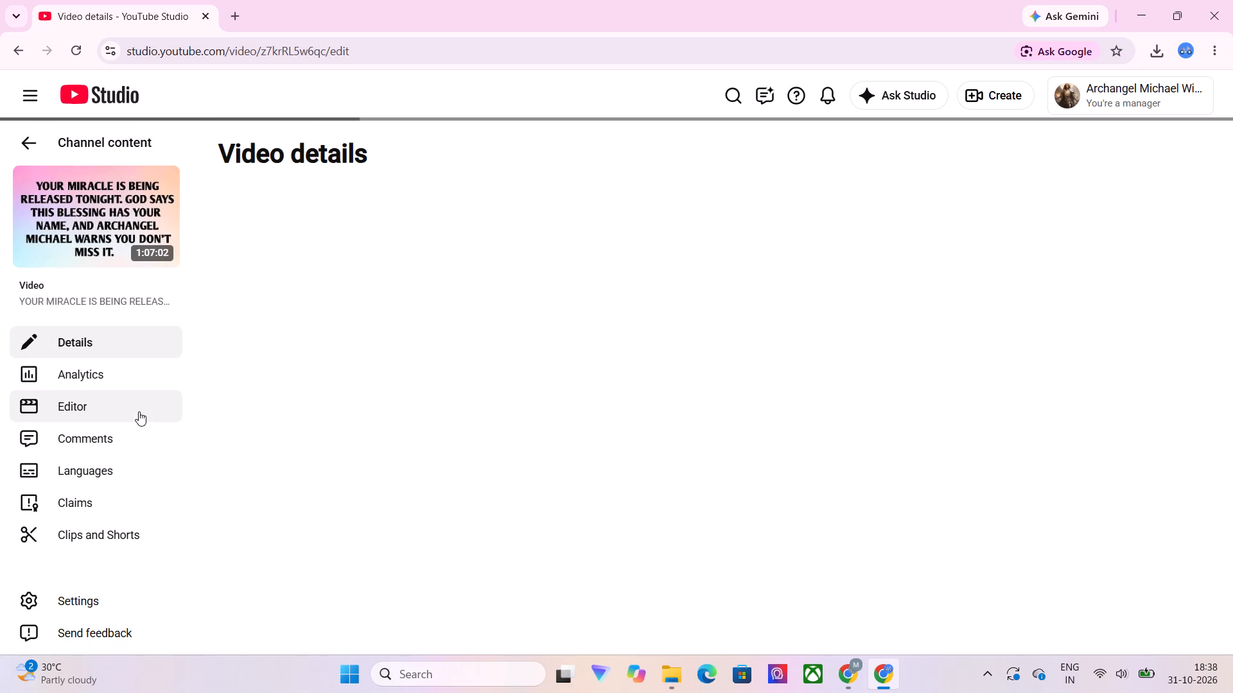
click(119, 456)
click(120, 446)
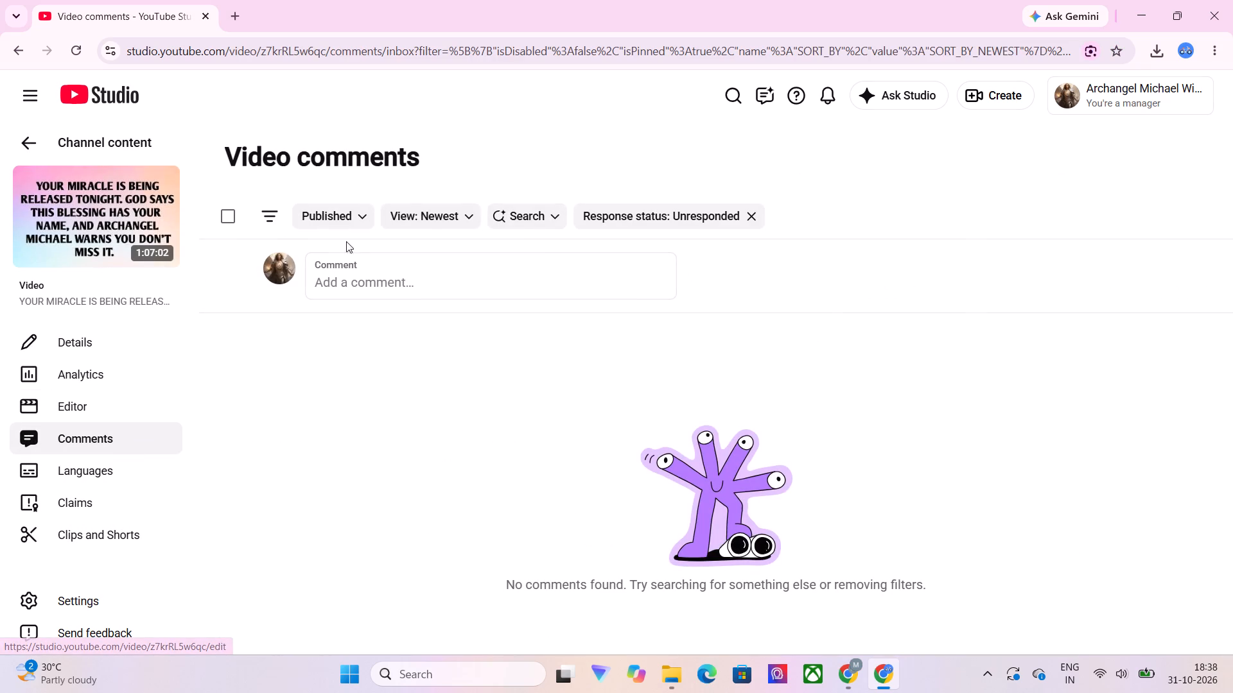
click(427, 221)
click(499, 383)
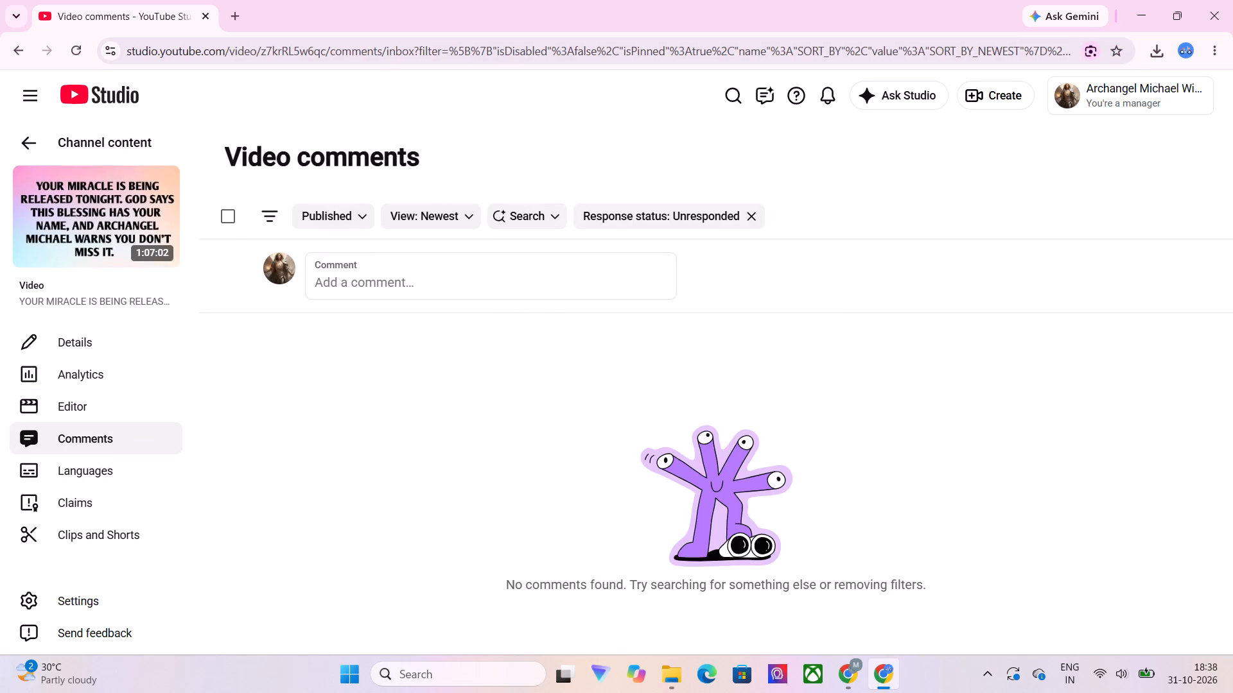
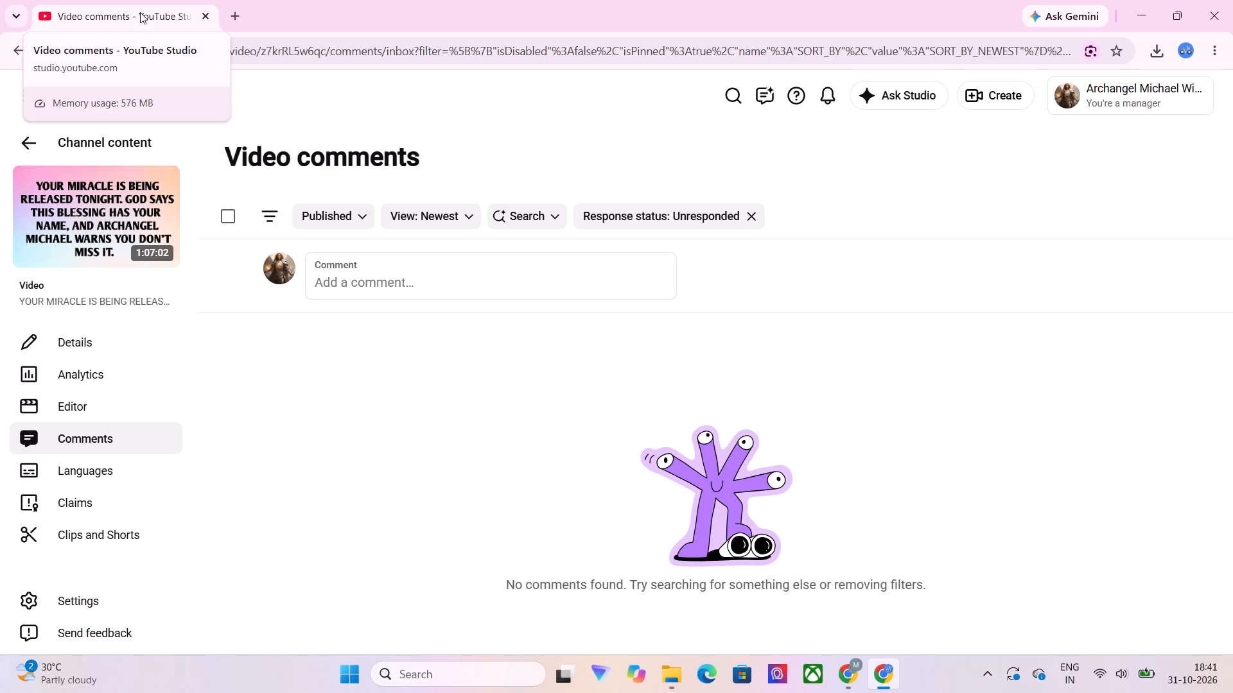
Reapply the Newest view and post the copied text as a reply to the comment "I am in your hands my lord".
click(438, 218)
click(523, 371)
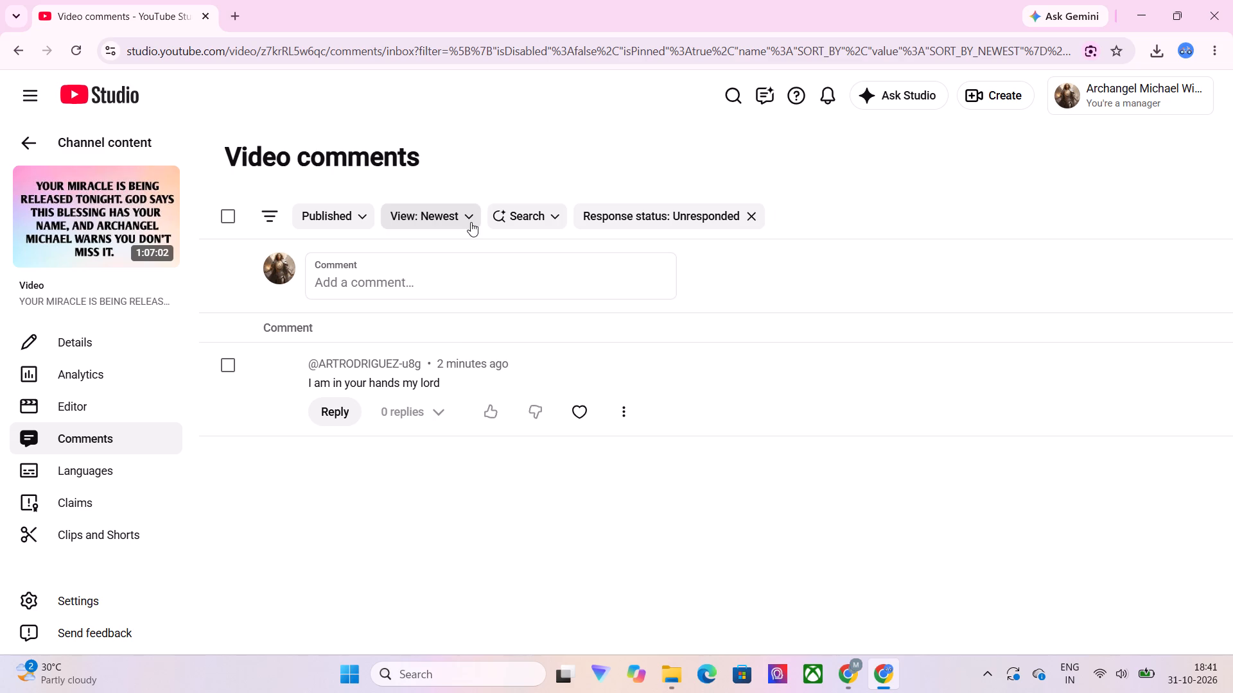
click(341, 414)
right_click(385, 464)
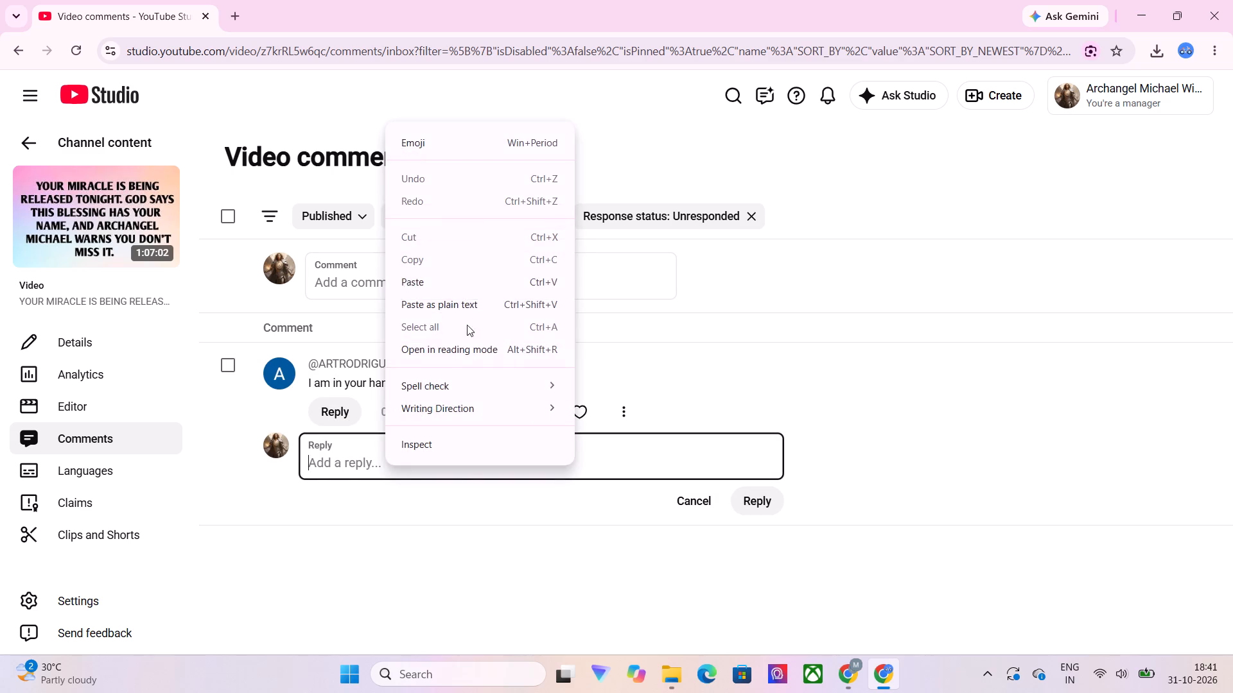
click(477, 289)
click(760, 554)
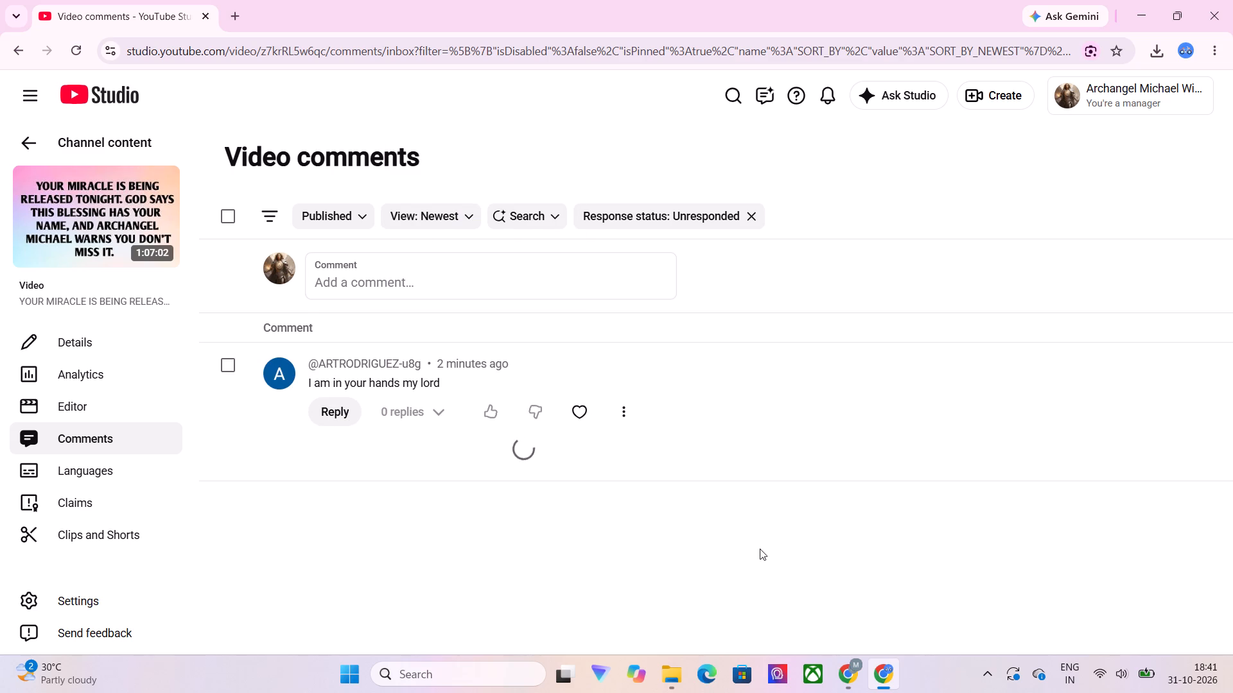
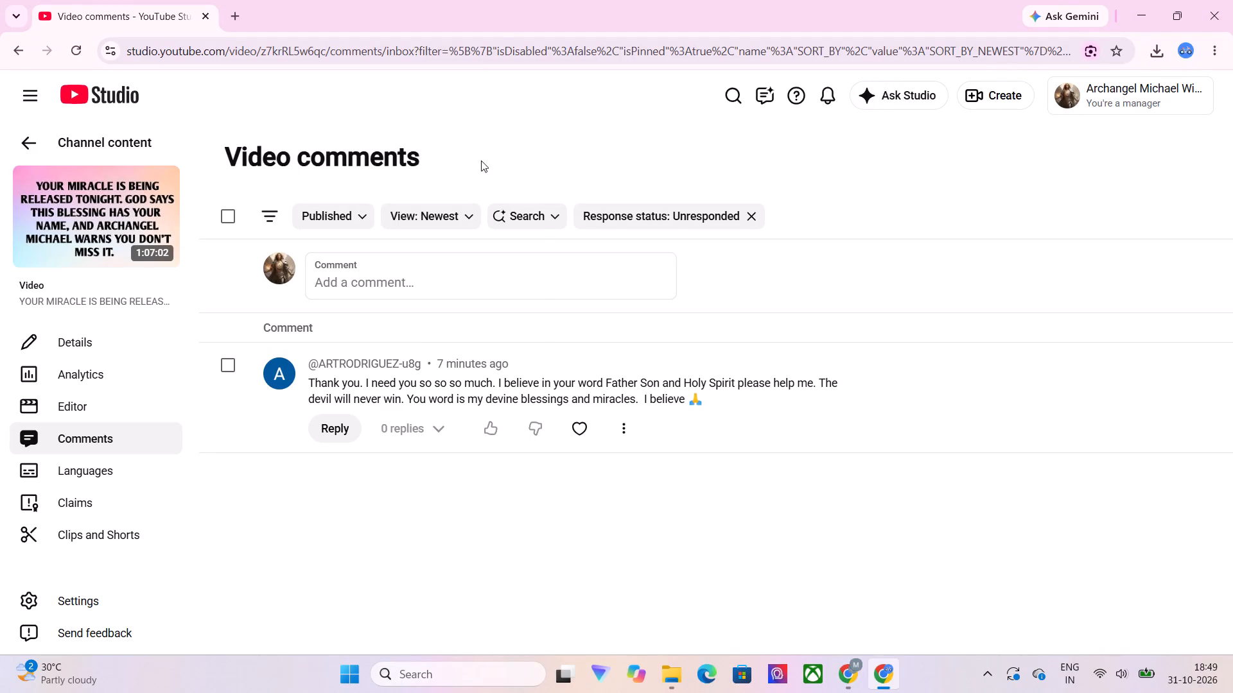
Reapply the Newest view to refresh the list of unresponded comments on the video.
click(453, 205)
click(510, 364)
click(466, 219)
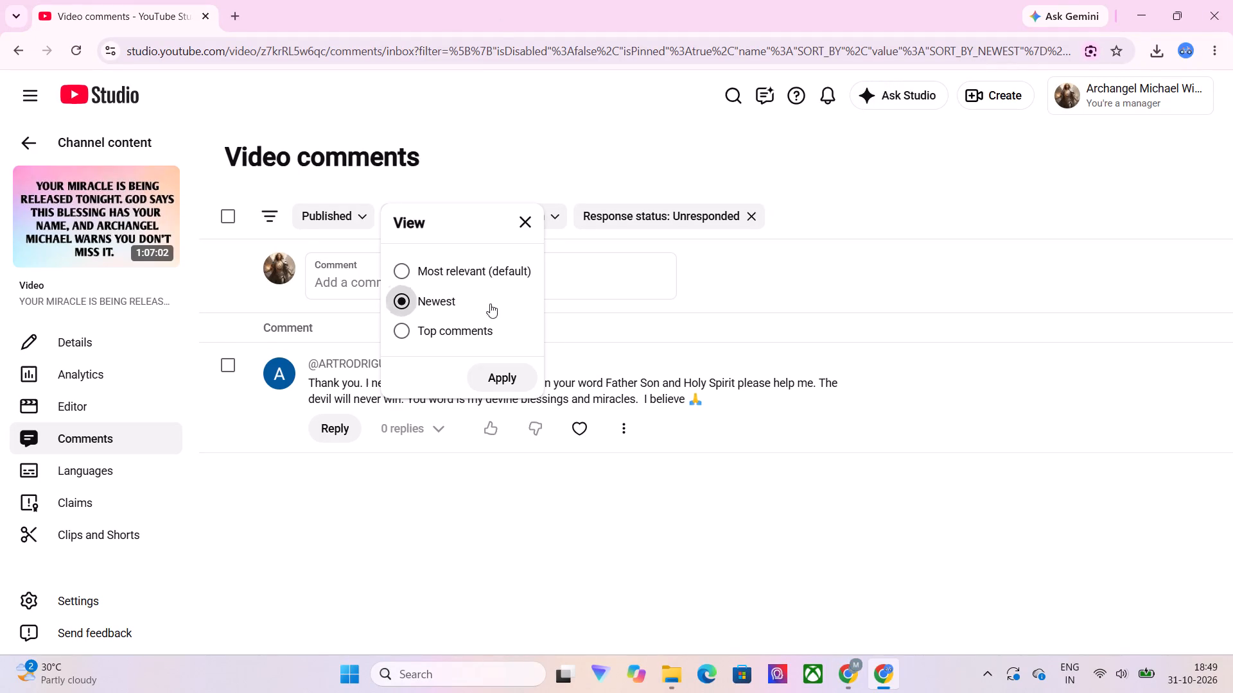
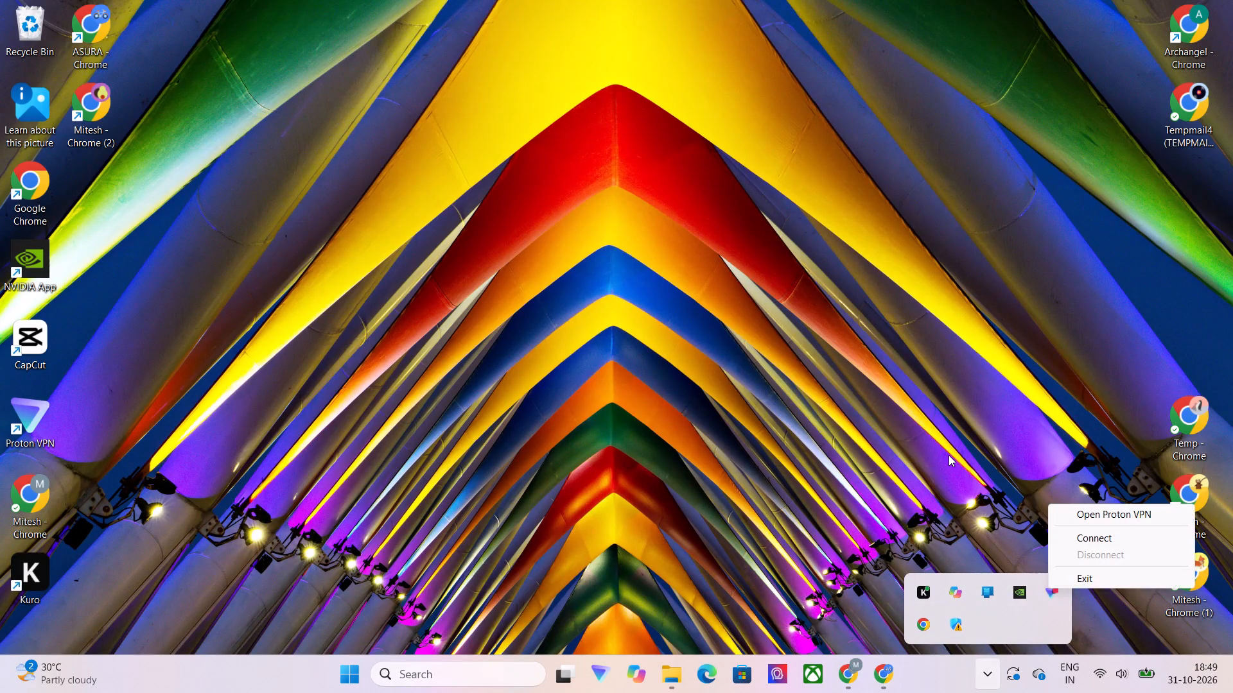
Return to the video's comments in Chrome and reapply the Newest view to refresh the list of unresponded comments.
click(949, 455)
click(887, 672)
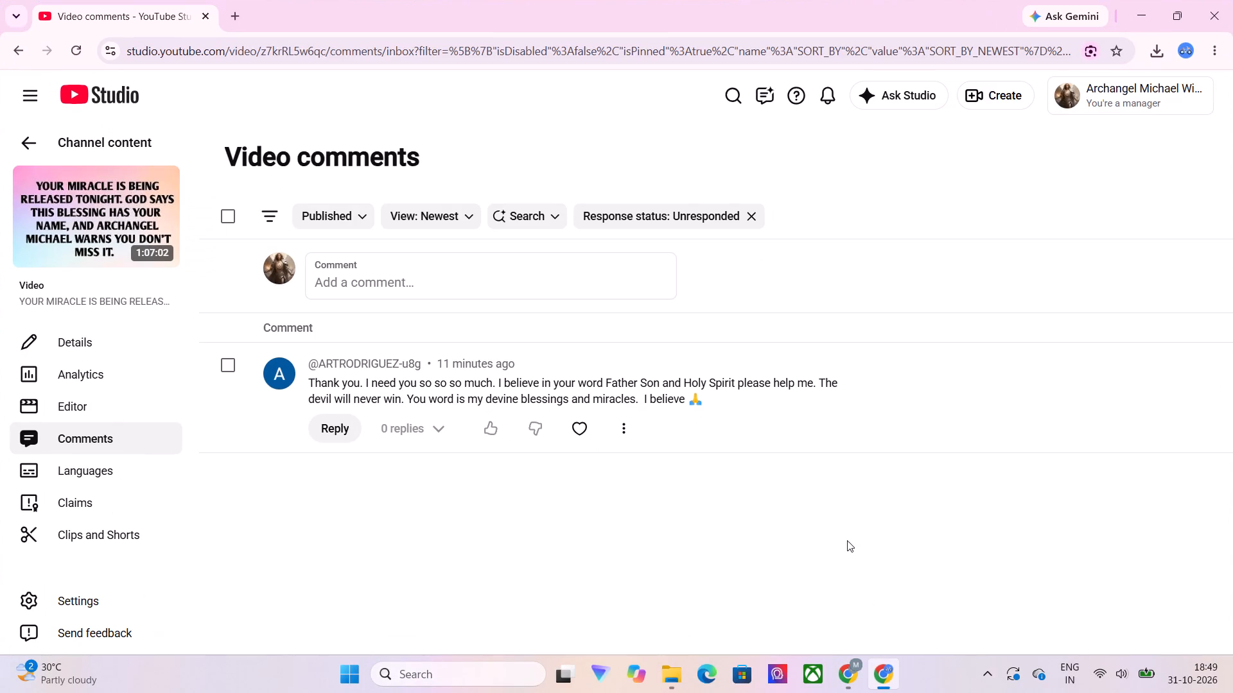
click(468, 219)
click(516, 373)
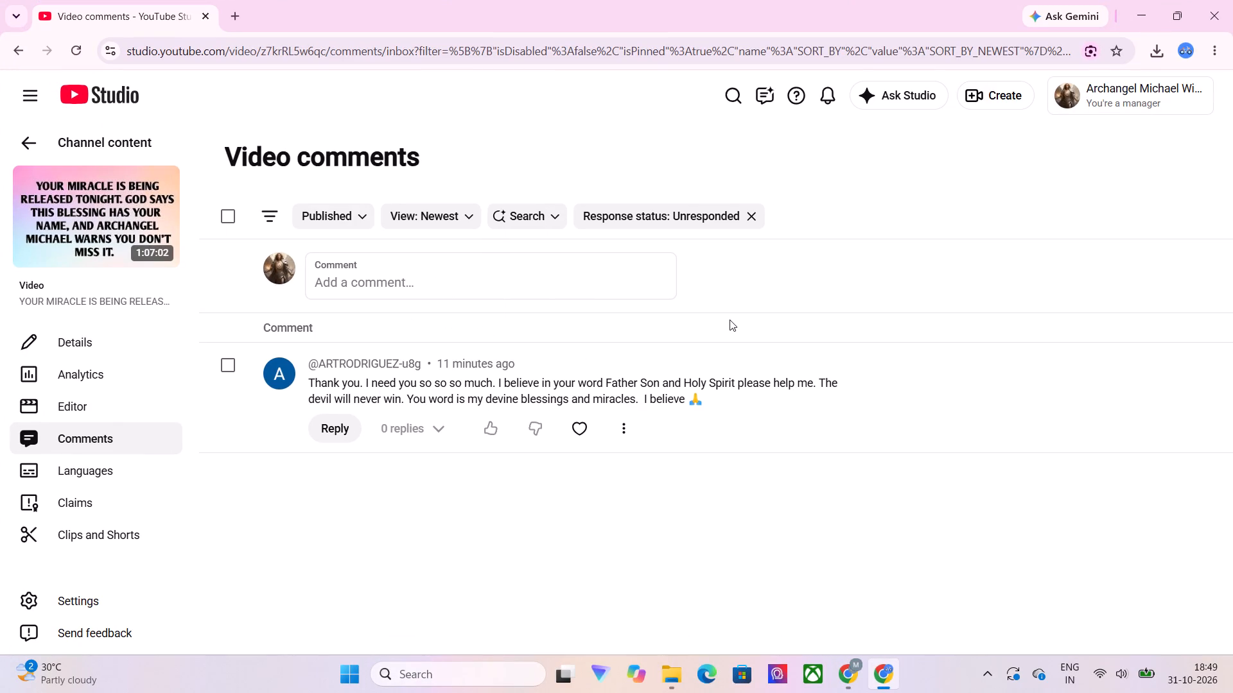